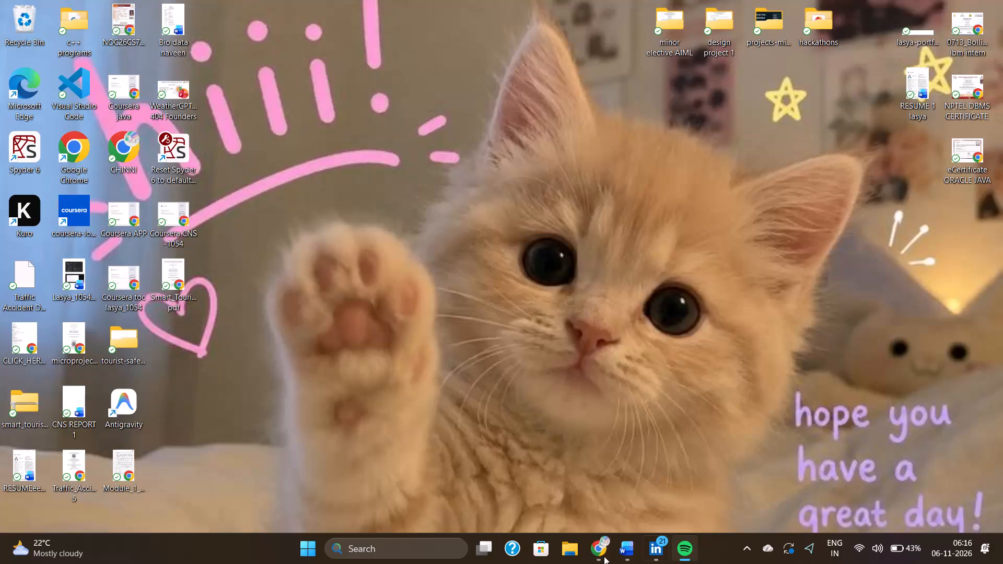
# Open the Word document ReadySphere_IEEE_Conference_Paper---pending from the recent files in File Explorer.
pyautogui.click(574, 557)
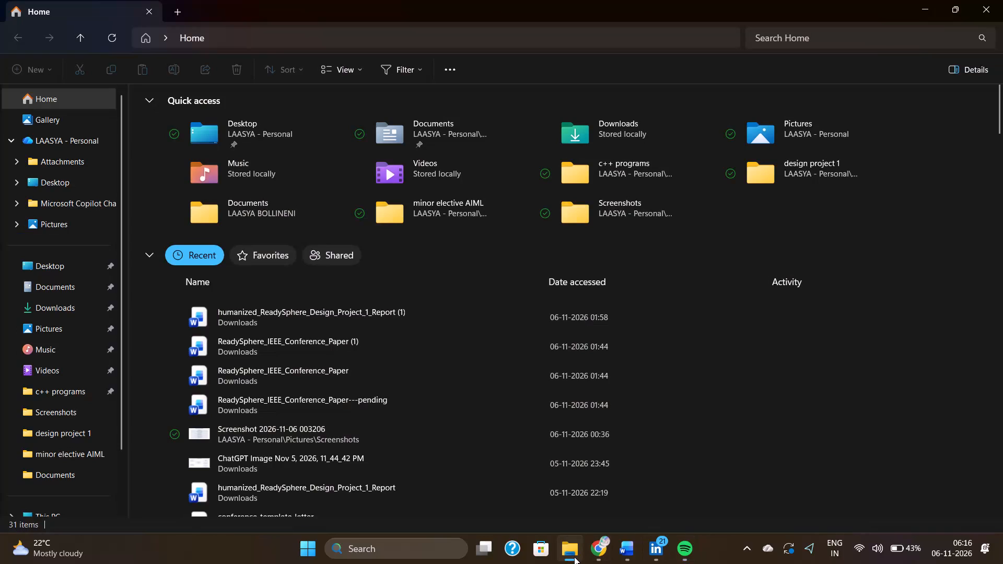
pyautogui.doubleClick(448, 399)
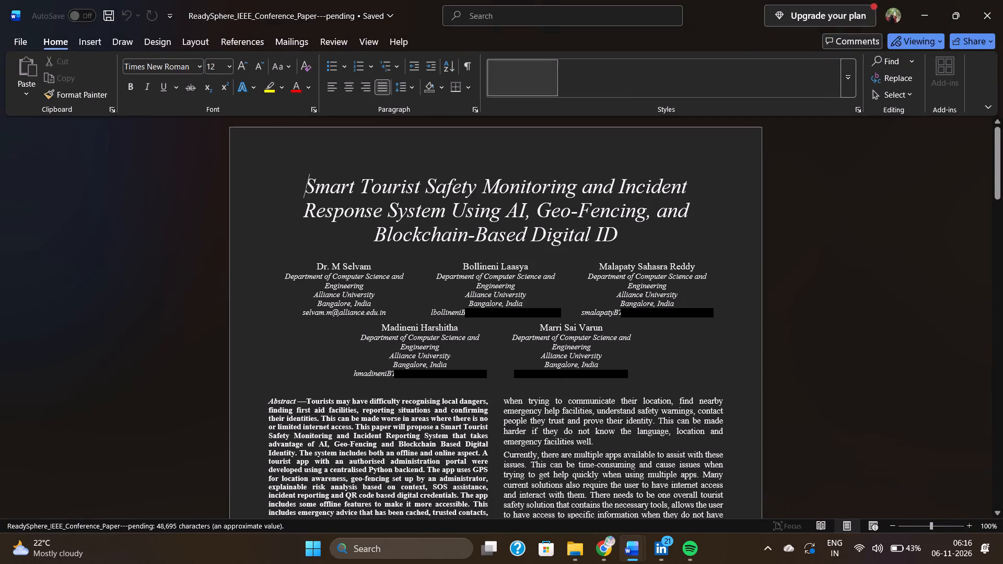
# Review the conference paper from the title and abstract through the system architecture, module descriptions and Section VI on evacuation pathfinding.
pyautogui.scroll(-2, 448, 399)
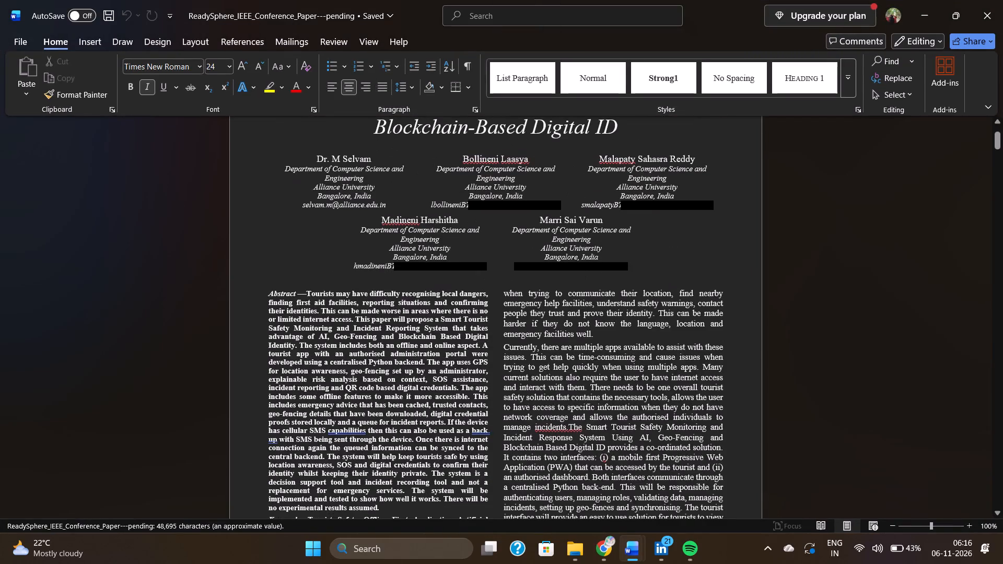
pyautogui.scroll(-8, 448, 399)
pyautogui.scroll(3, 448, 399)
pyautogui.scroll(-4, 448, 399)
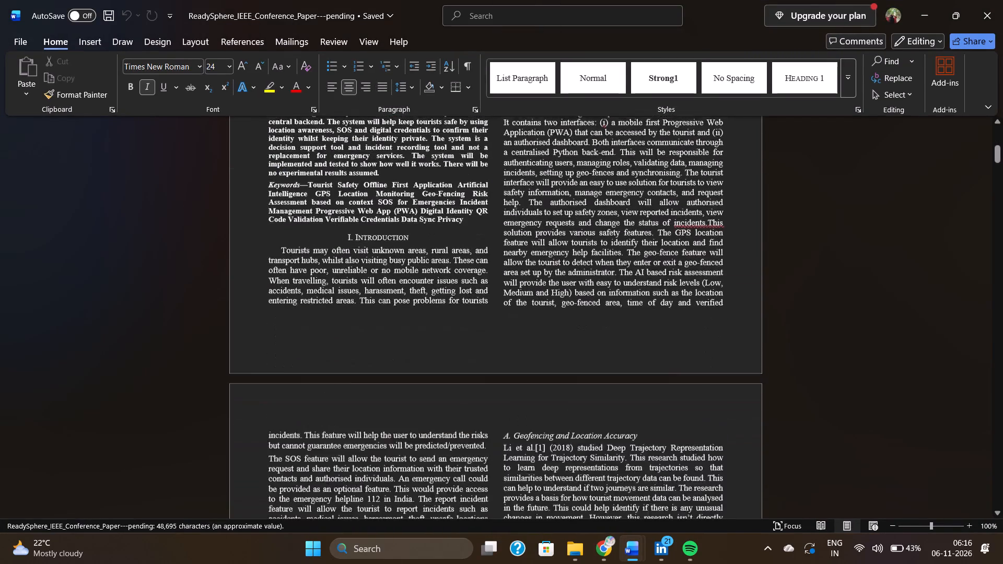
pyautogui.scroll(-4, 448, 399)
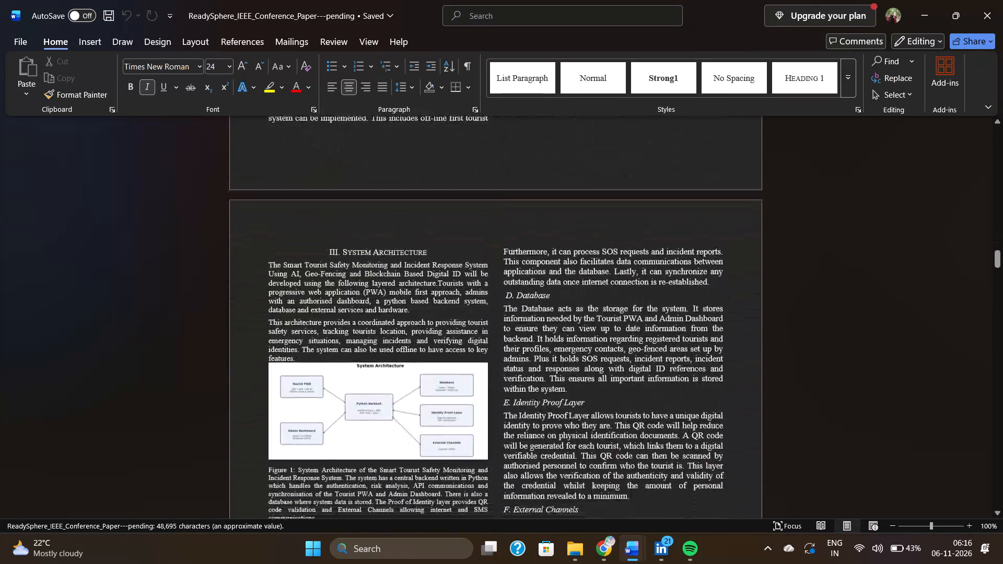
pyautogui.scroll(-9, 448, 399)
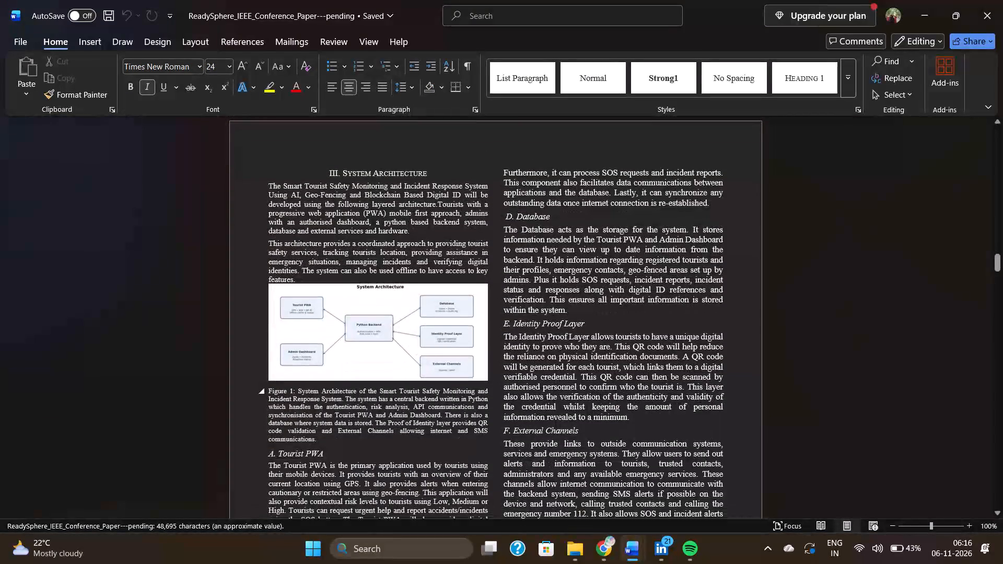
pyautogui.scroll(-1, 448, 399)
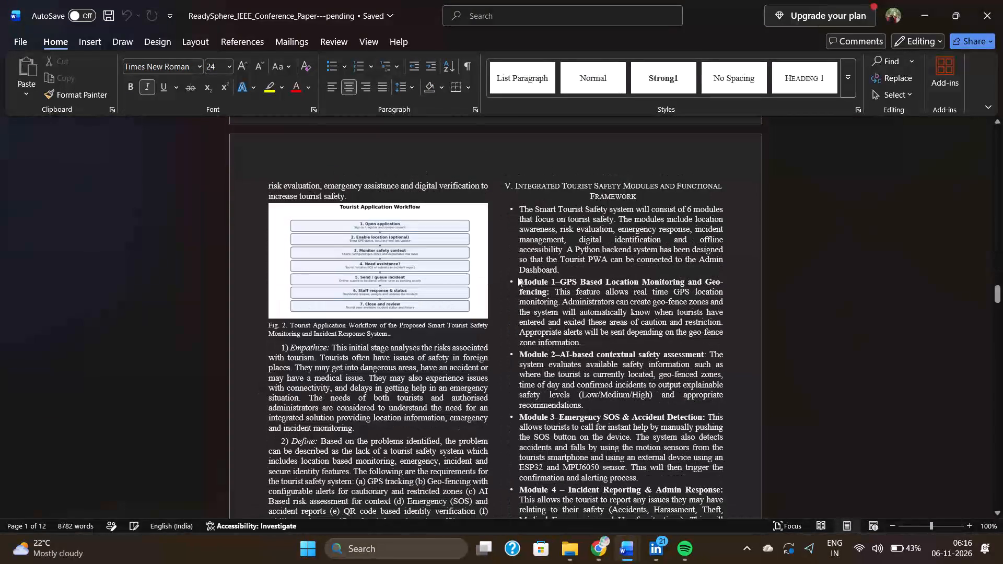
pyautogui.scroll(-8, 518, 277)
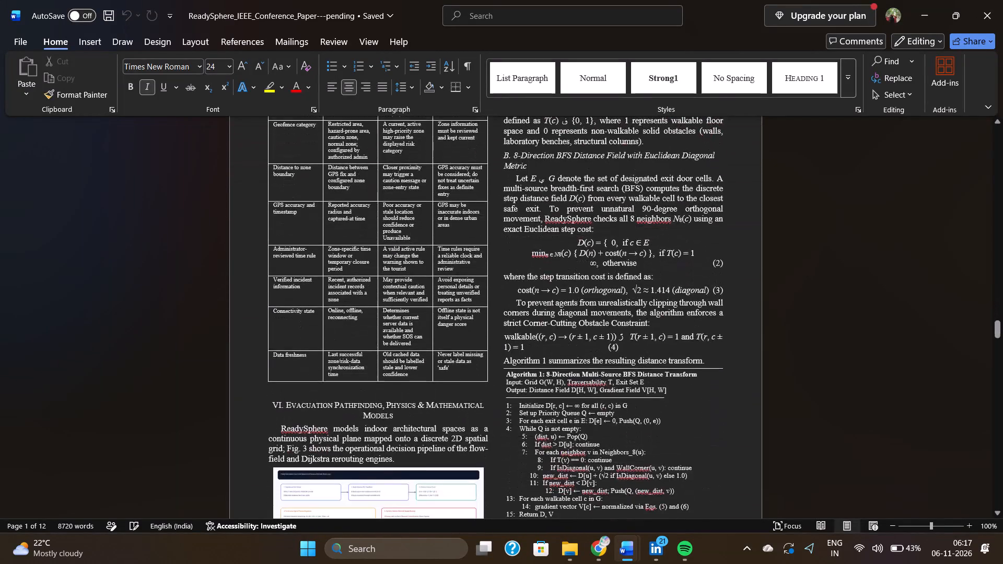
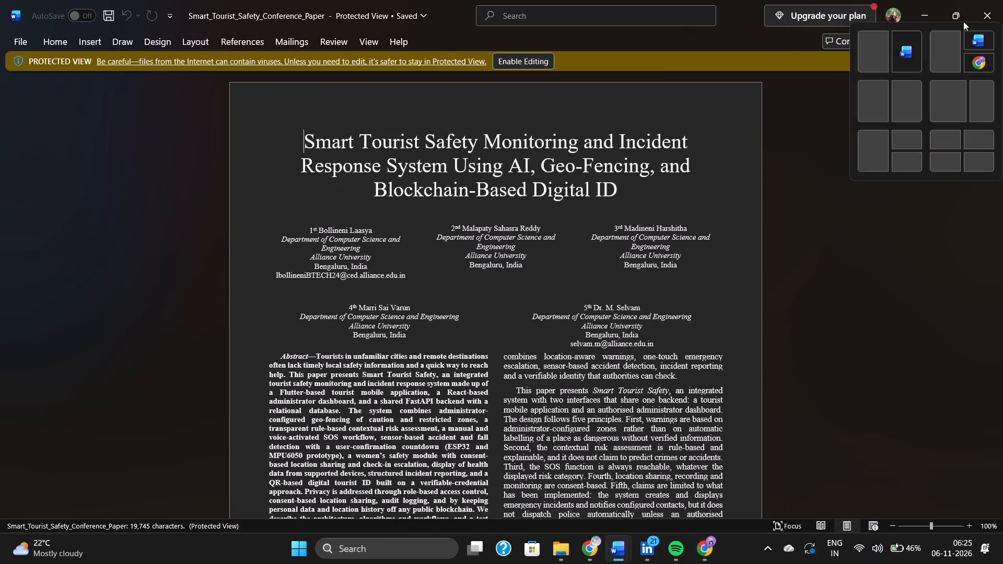
# Arrange the downloaded conference paper side by side with the other open Word paper.
pyautogui.click(870, 39)
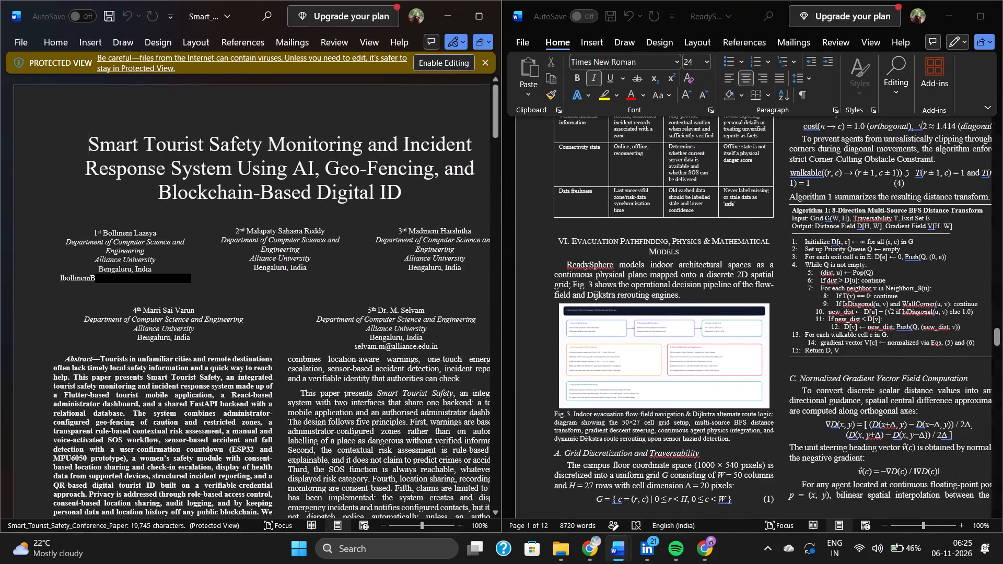
# Skim the downloaded paper's opening pages and go back through the 12-page paper from its pathfinding section to the Introduction.
pyautogui.scroll(-5, 205, 301)
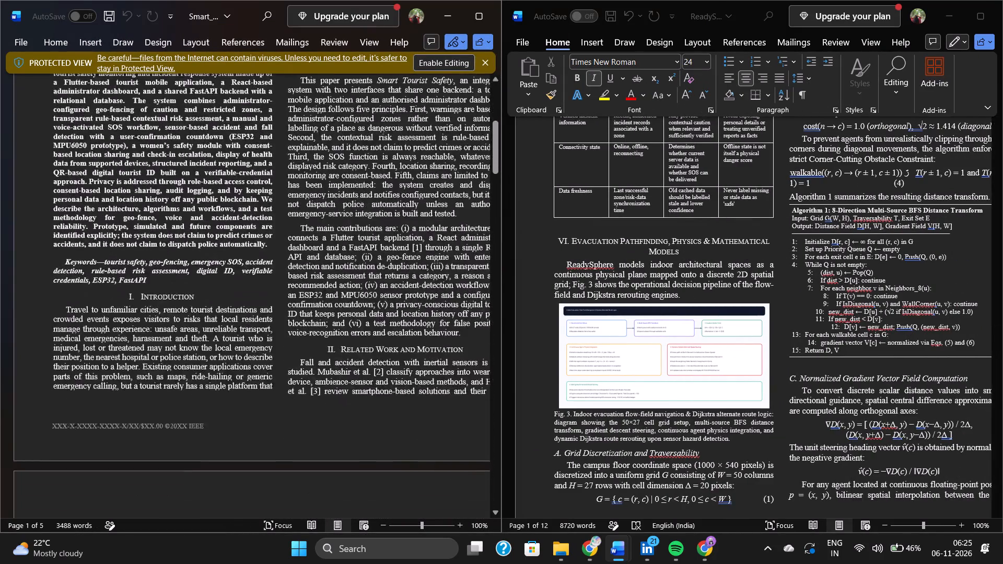
pyautogui.scroll(-4, 205, 301)
pyautogui.scroll(7, 658, 302)
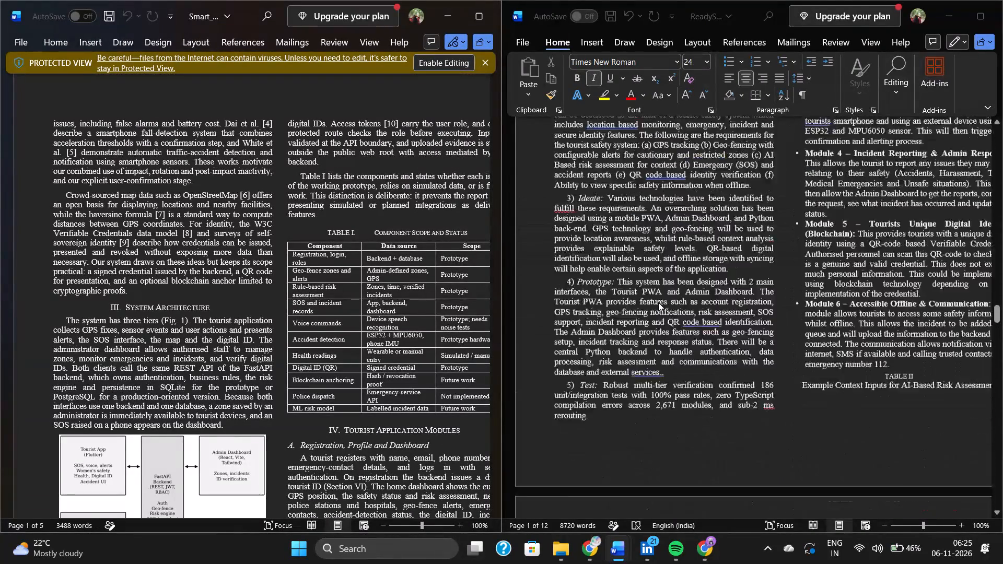
pyautogui.scroll(7, 658, 302)
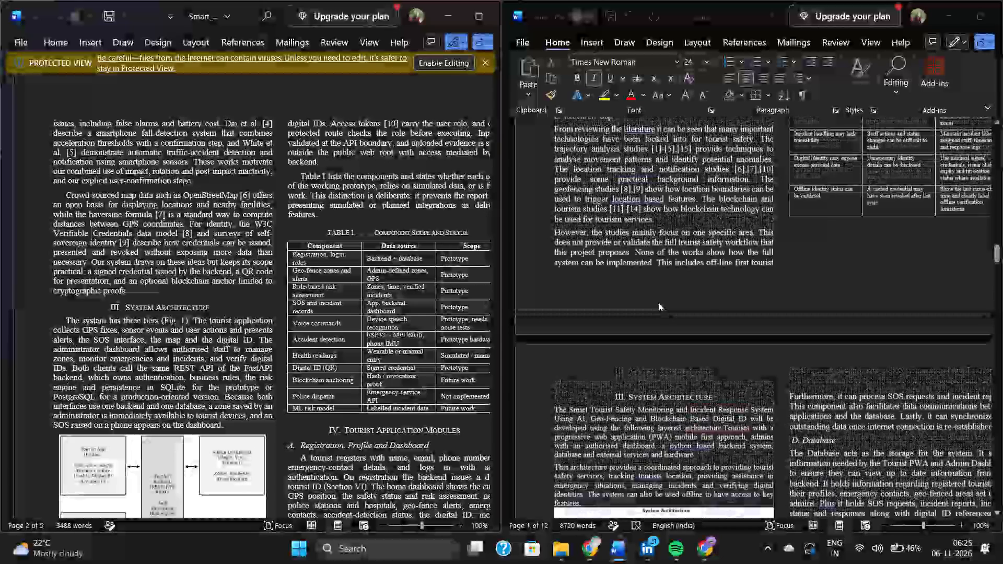
pyautogui.scroll(2, 658, 302)
pyautogui.click(279, 372)
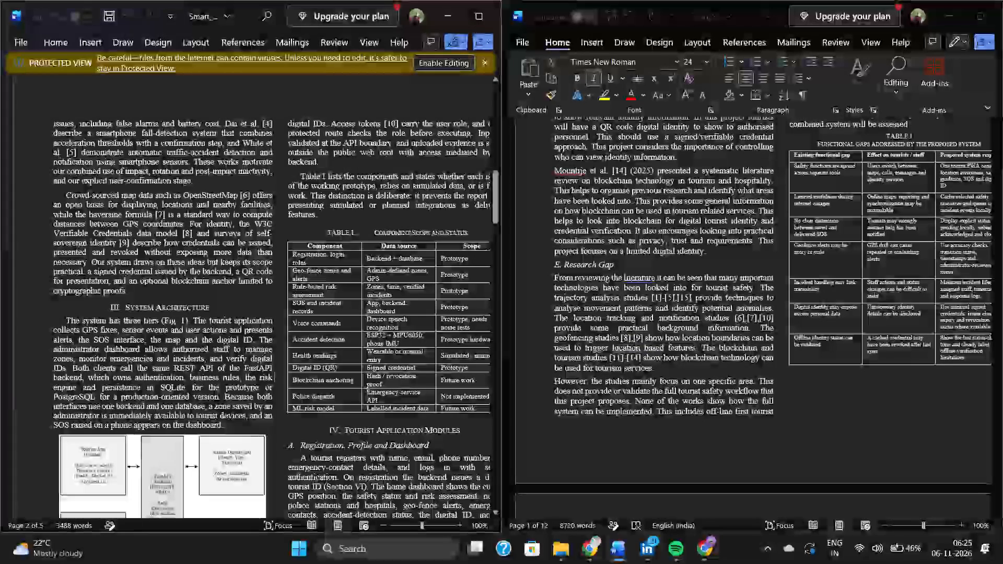
pyautogui.scroll(2, 749, 285)
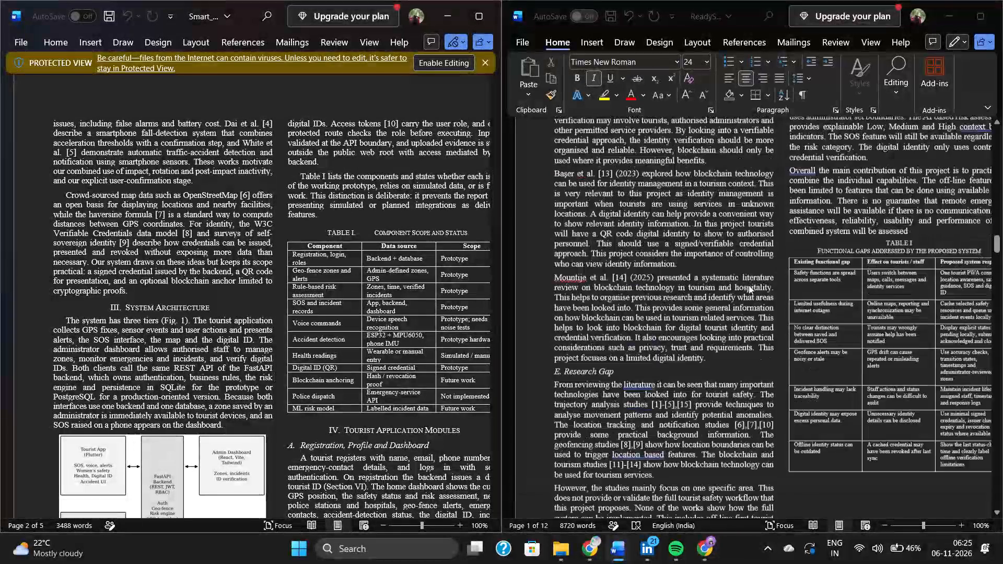
pyautogui.scroll(9, 749, 285)
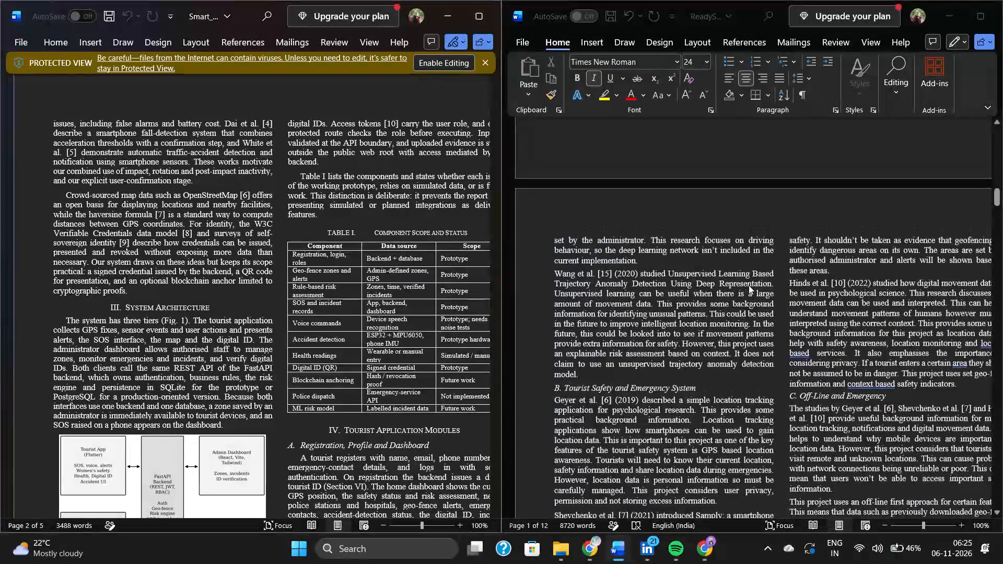
pyautogui.scroll(7, 749, 285)
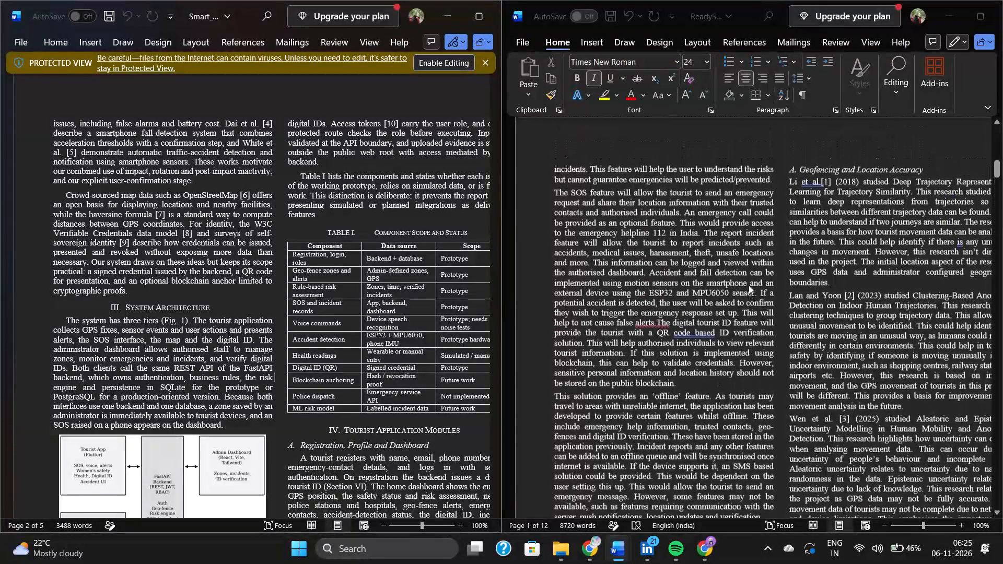
pyautogui.scroll(3, 749, 285)
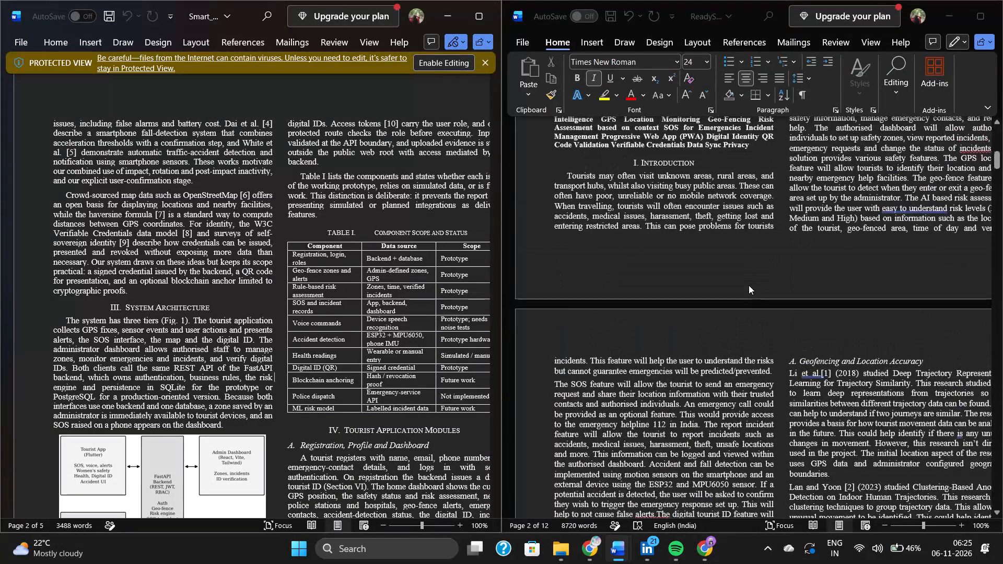
# Read the 12-page paper from the Introduction through Related Work and Research Gap to the functional gaps table.
pyautogui.hscroll(1, 749, 285)
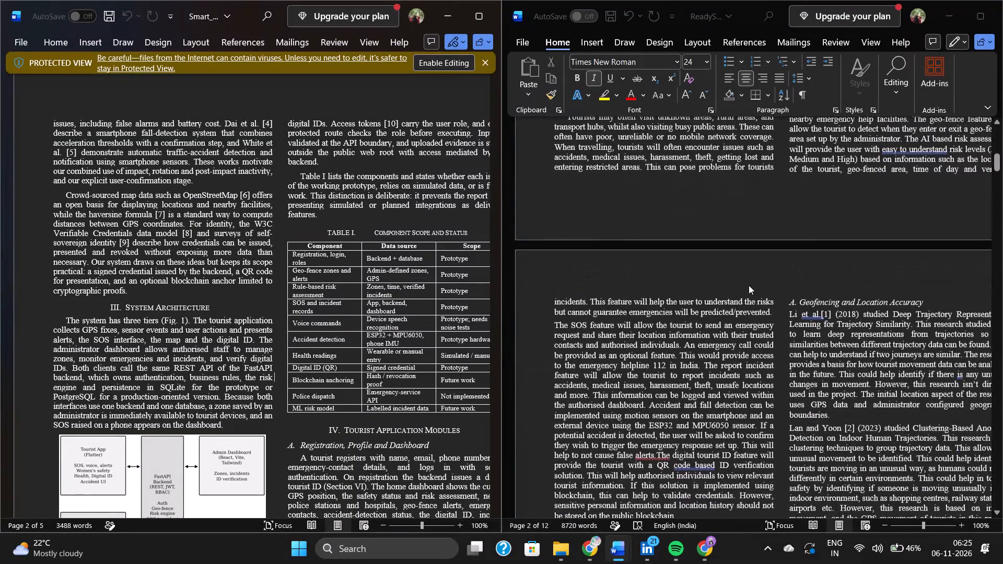
pyautogui.scroll(-2, 749, 285)
pyautogui.hscroll(-1, 749, 285)
pyautogui.scroll(-2, 749, 285)
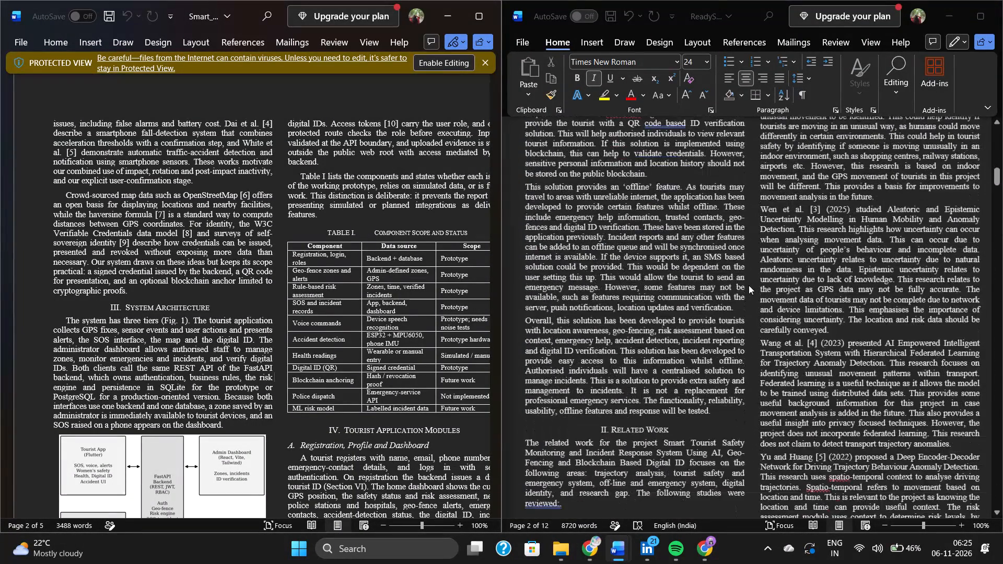
pyautogui.scroll(-9, 749, 285)
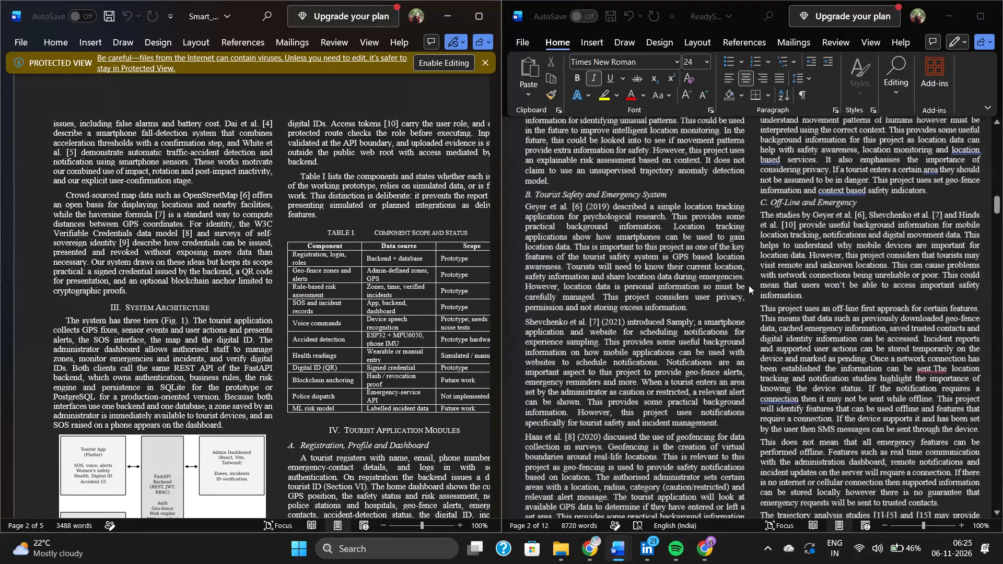
pyautogui.scroll(-7, 749, 285)
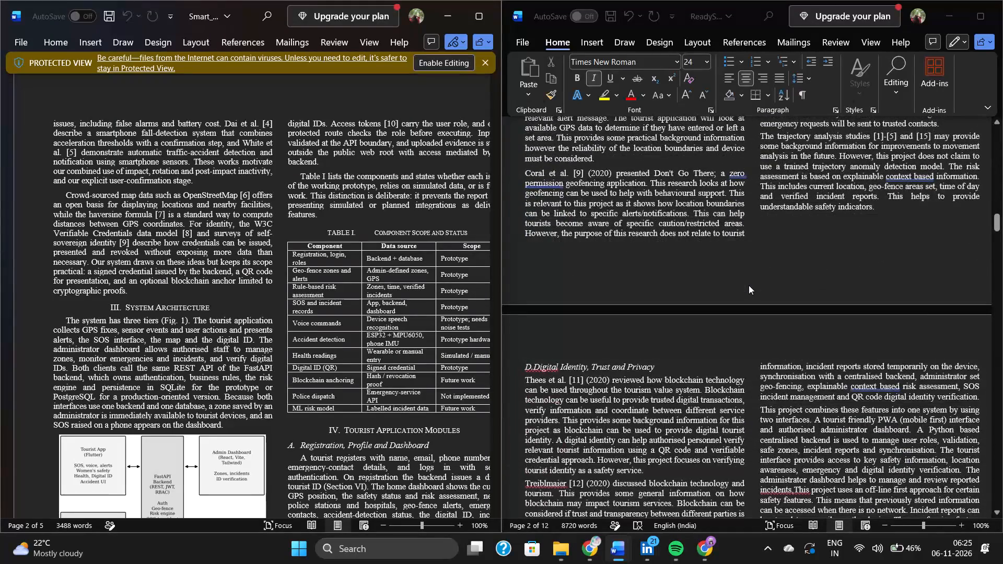
pyautogui.scroll(-6, 749, 285)
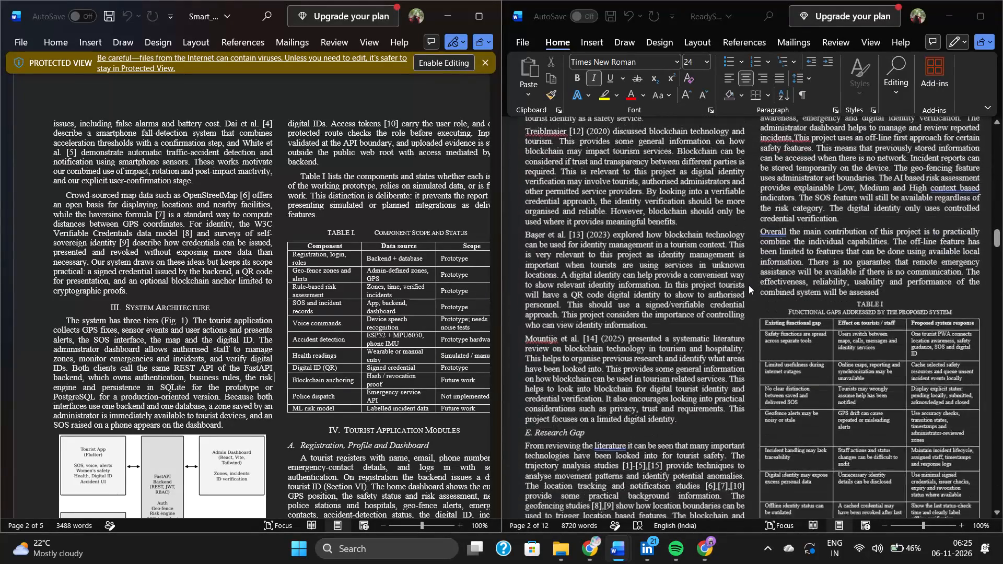
pyautogui.scroll(-2, 749, 285)
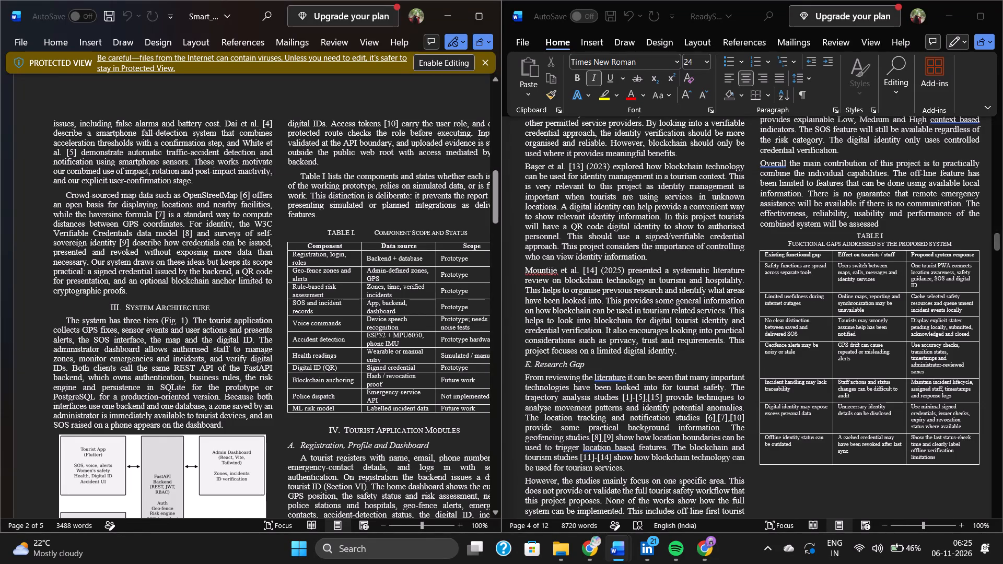
# Review the downloaded paper's abstract, Introduction, Related Work and Table I component scope alongside the 12-page paper.
pyautogui.scroll(4, 315, 346)
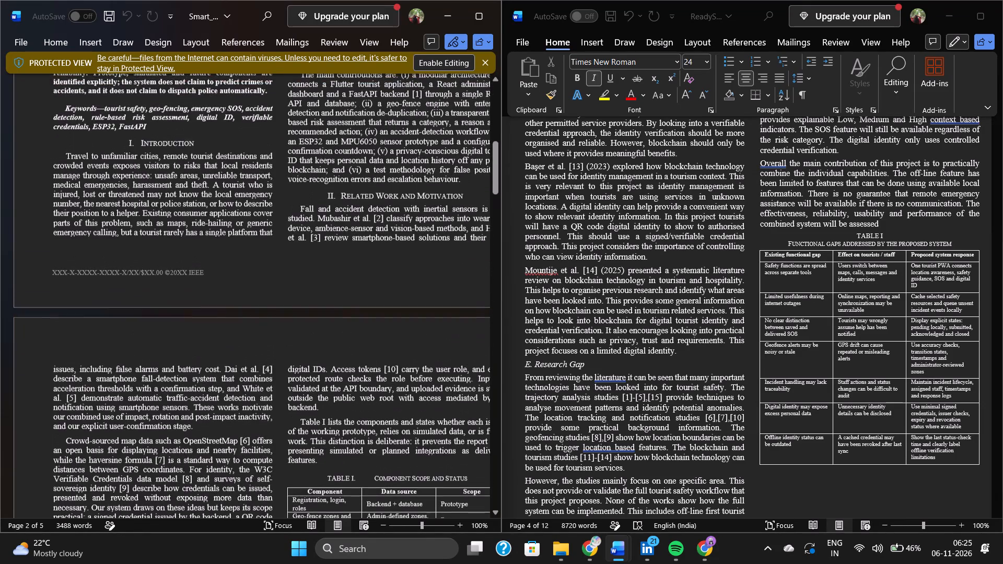
pyautogui.scroll(3, 315, 346)
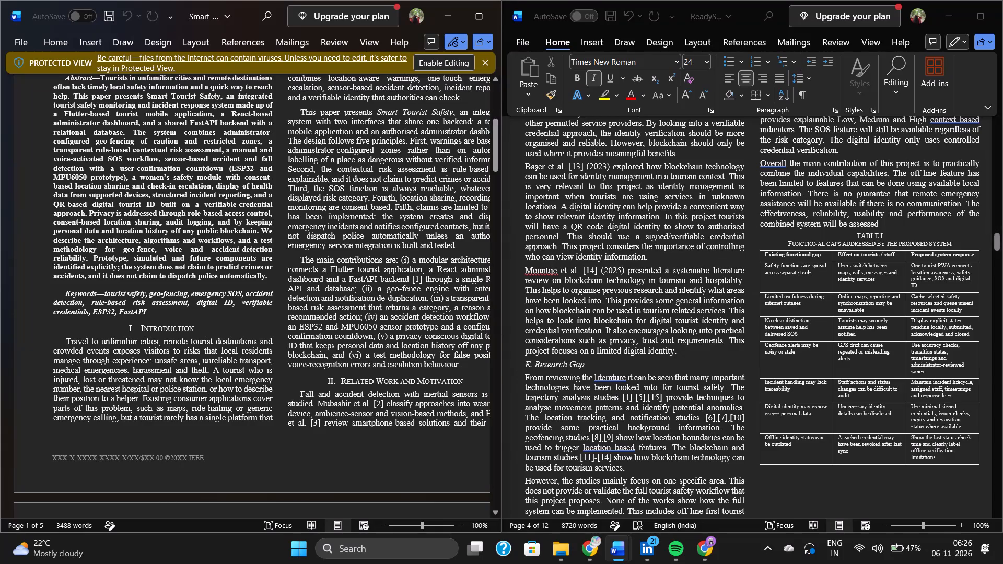
pyautogui.scroll(-4, 423, 334)
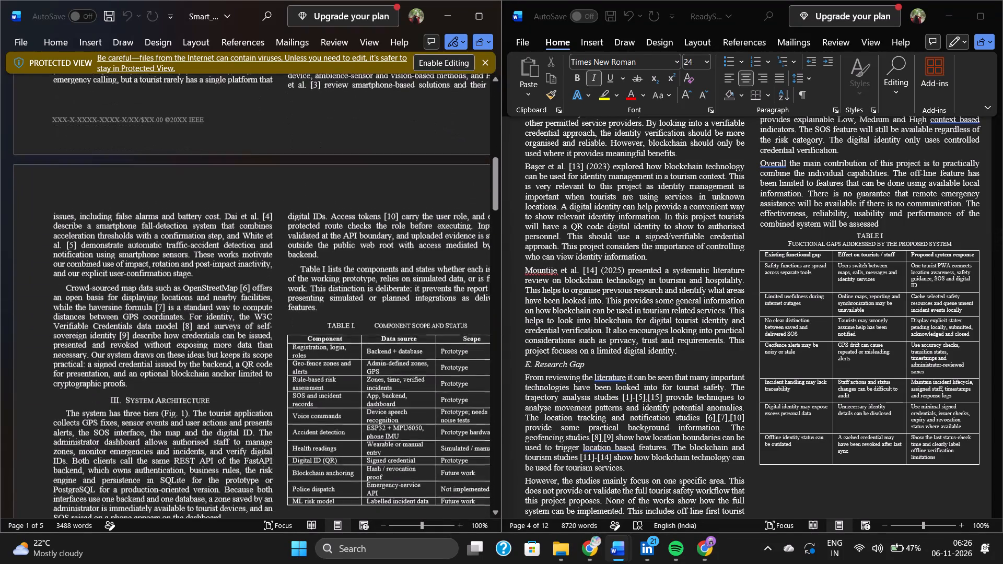
pyautogui.scroll(-2, 423, 334)
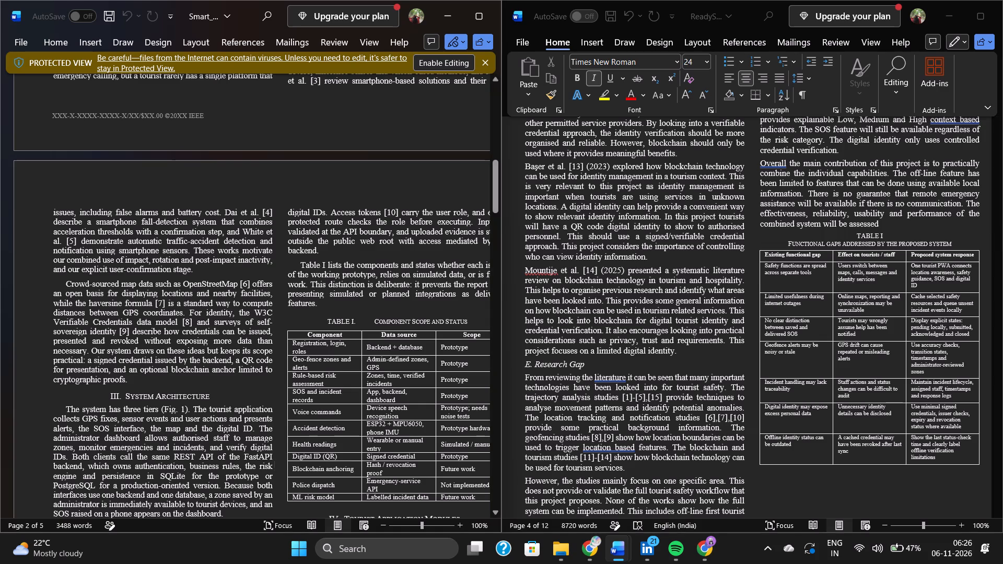
# Compare the System Architecture sections and diagrams of both papers, including the downloaded paper's Table I and the 12-page paper's functional gaps table.
pyautogui.scroll(-1, 476, 305)
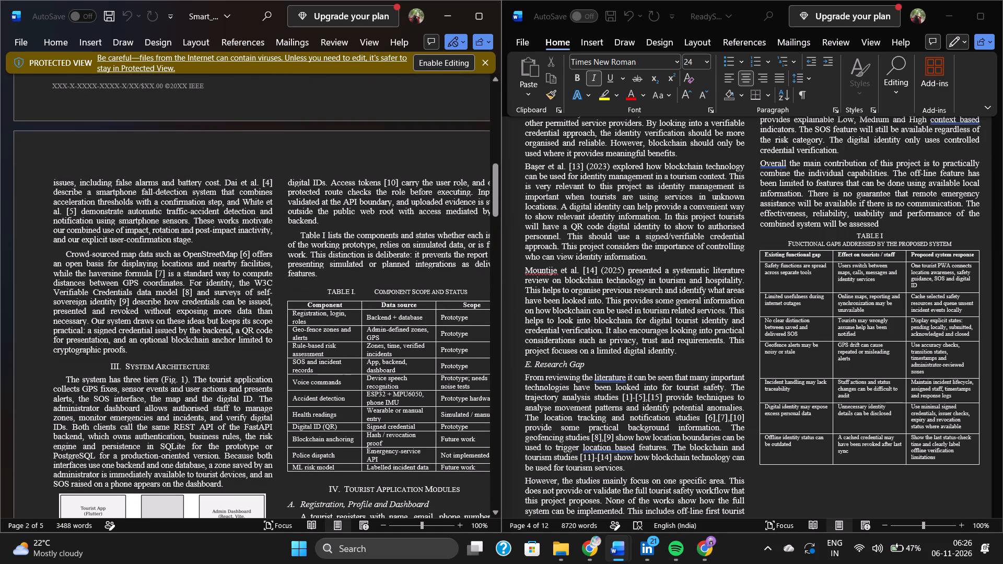
pyautogui.scroll(-2, 476, 305)
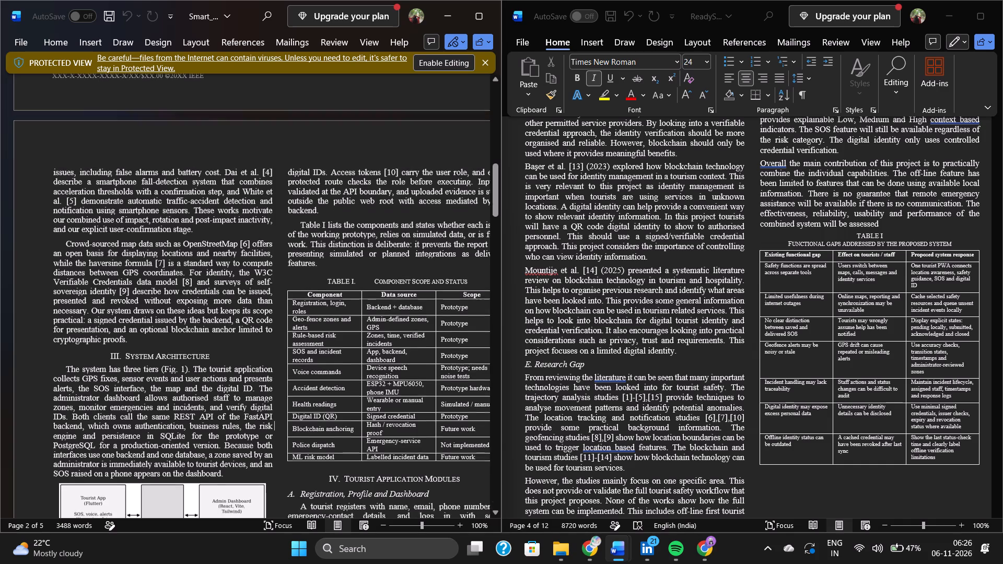
pyautogui.scroll(-1, 439, 287)
pyautogui.hscroll(-1, 439, 287)
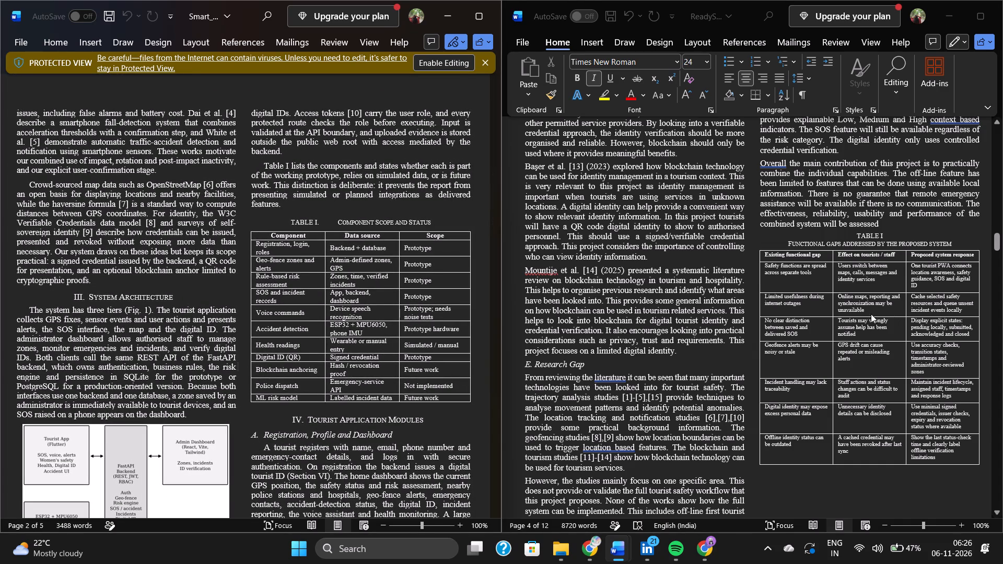
pyautogui.scroll(-2, 871, 314)
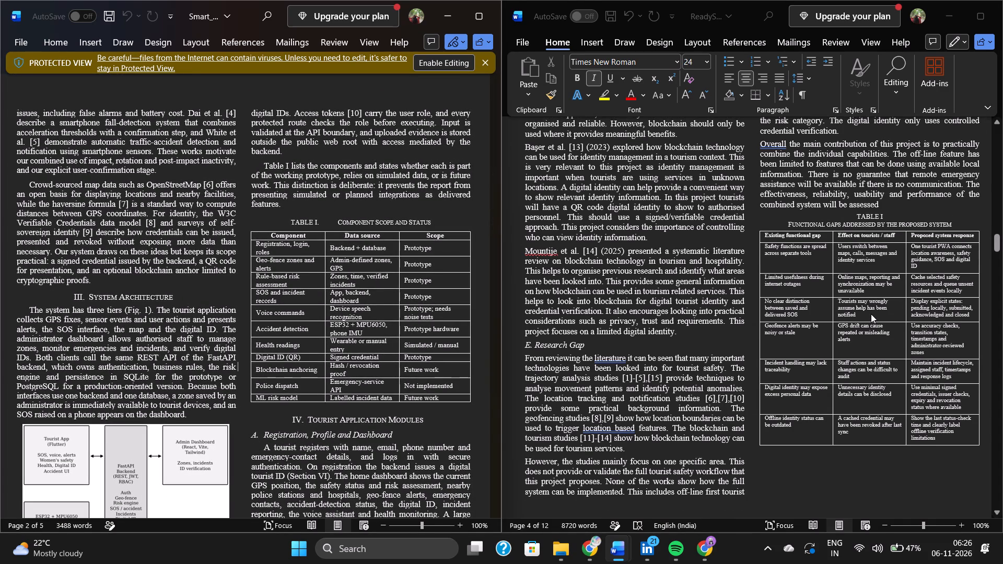
pyautogui.scroll(-2, 871, 314)
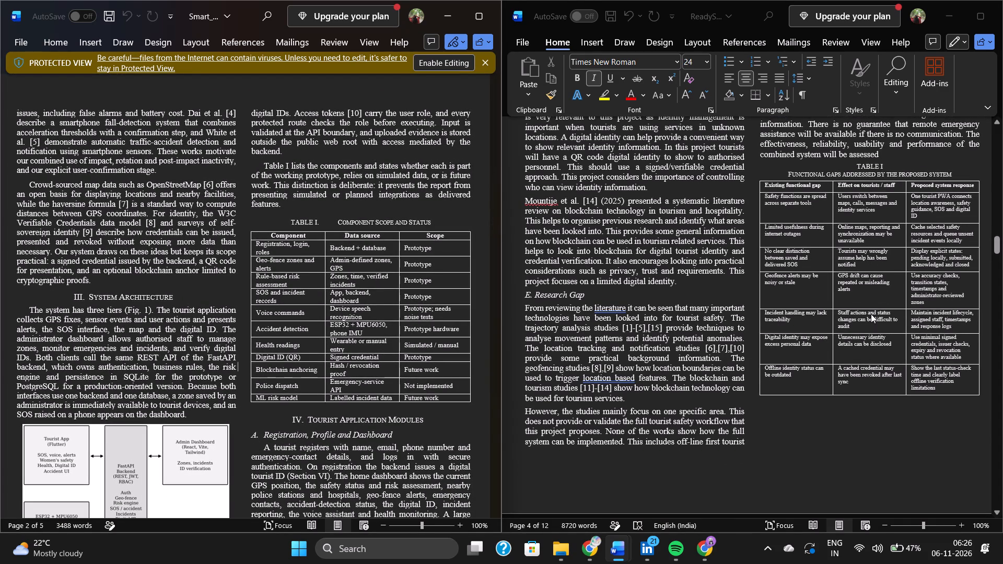
pyautogui.scroll(-1, 871, 314)
pyautogui.scroll(-4, 663, 221)
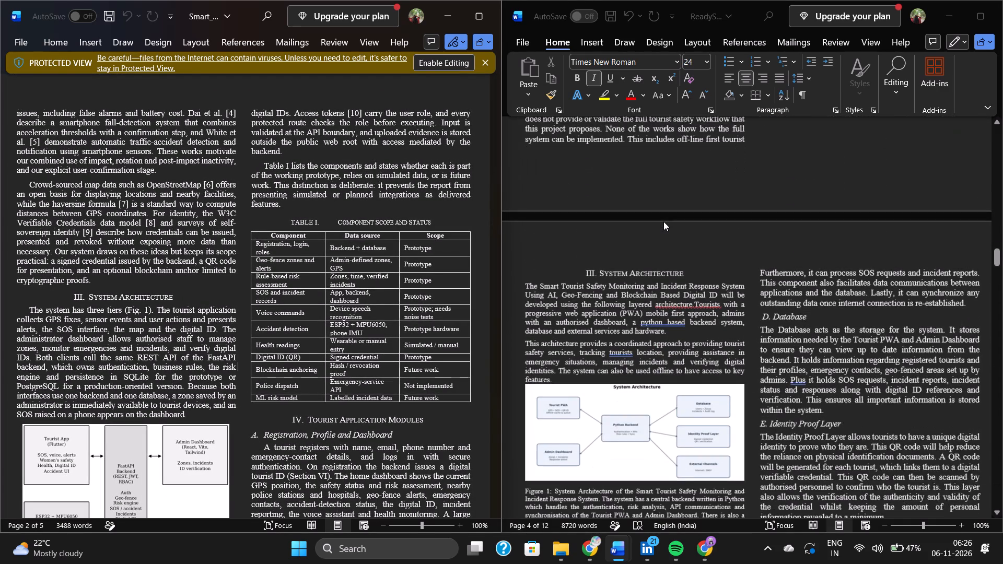
pyautogui.scroll(-1, 663, 221)
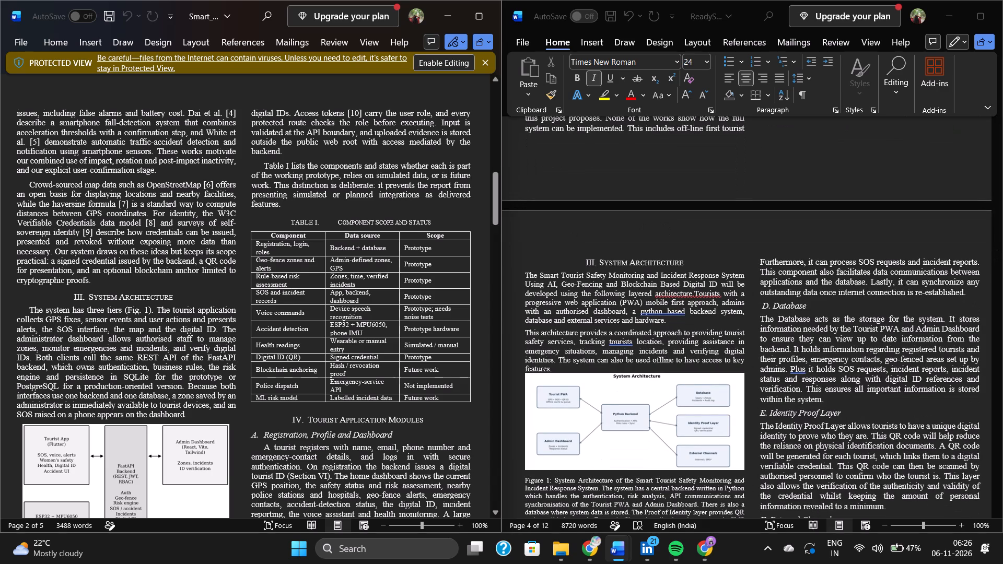
pyautogui.scroll(-1, 404, 249)
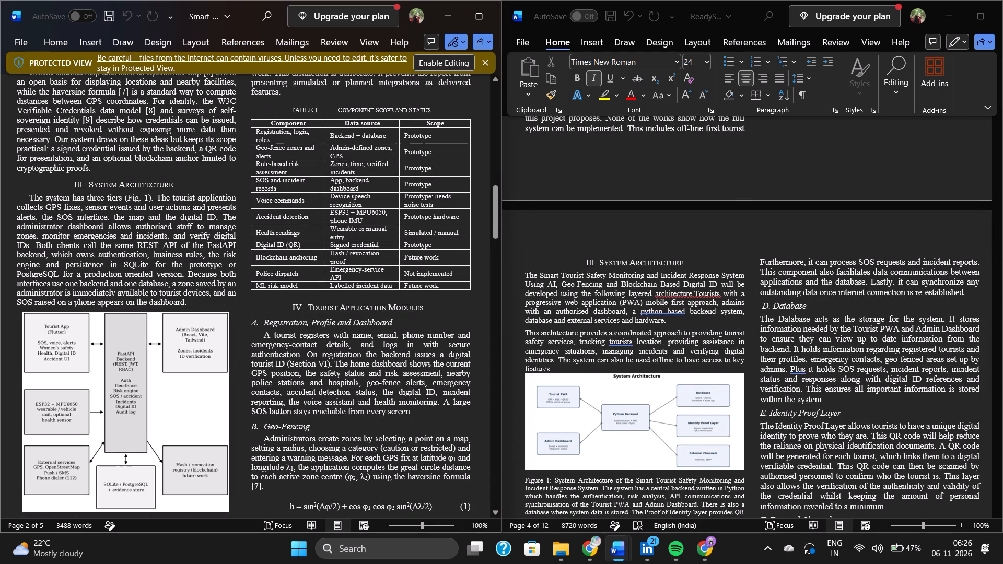
pyautogui.scroll(-2, 654, 273)
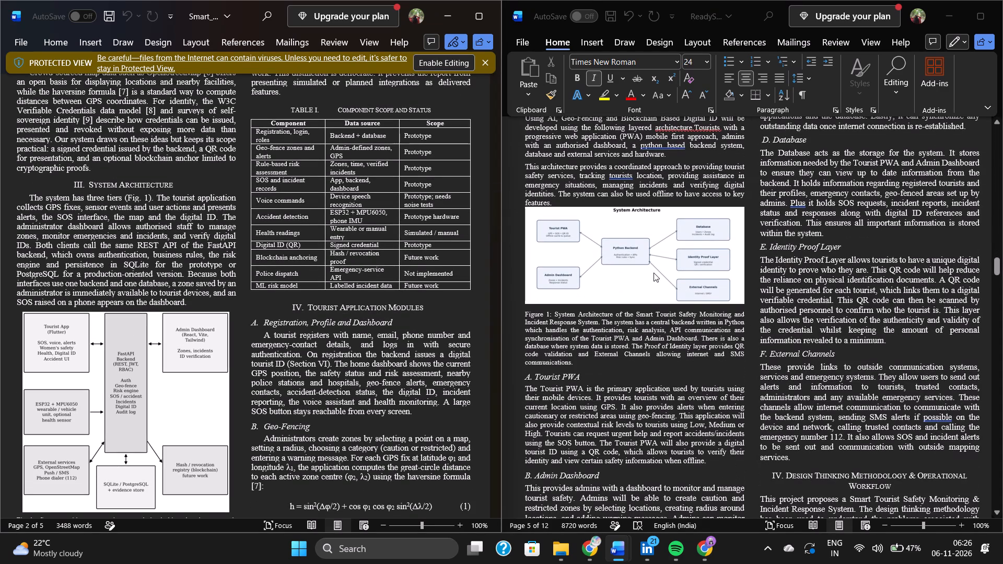
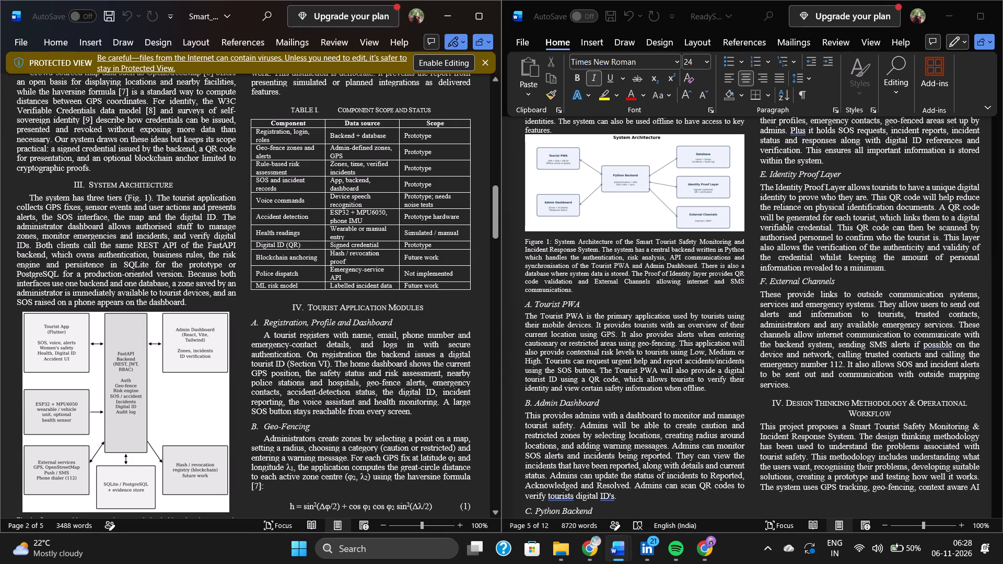
# Read the 12-page paper's architecture components through Design Thinking Methodology to the Tourist Application Workflow figure and Integrated Tourist Safety Modules section.
pyautogui.scroll(-1, 355, 395)
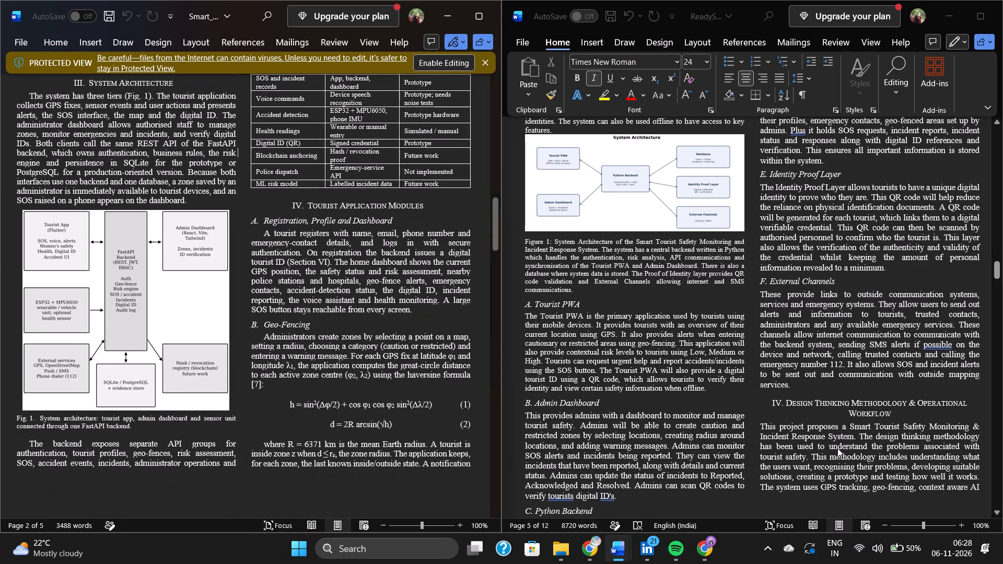
pyautogui.scroll(-3, 838, 449)
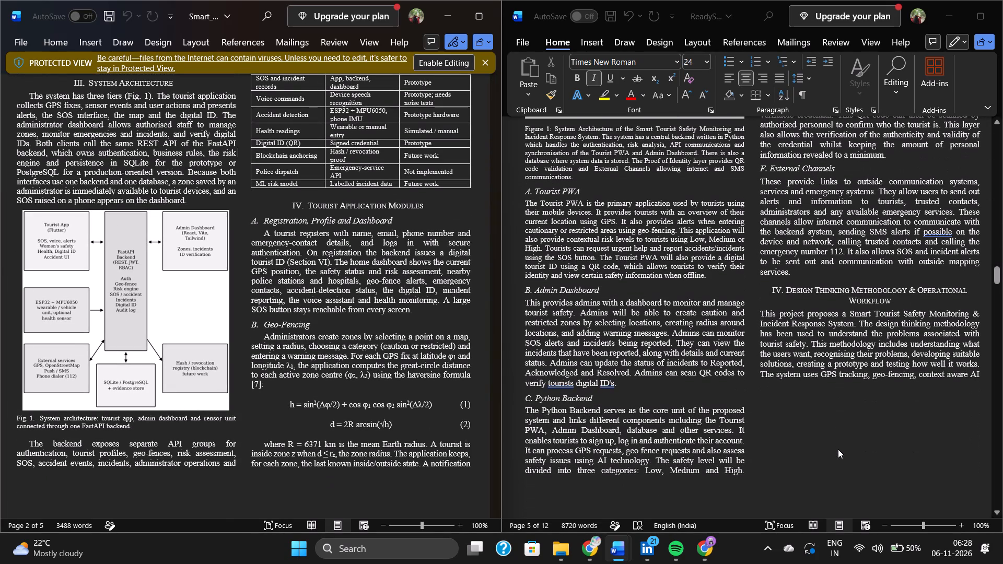
pyautogui.scroll(-1, 838, 449)
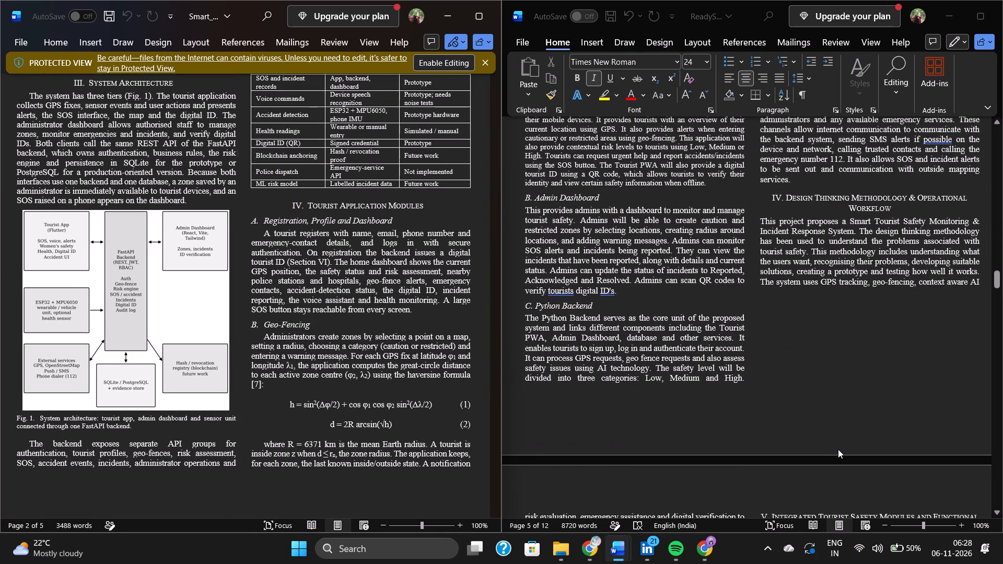
pyautogui.scroll(1, 838, 449)
pyautogui.scroll(-1, 838, 449)
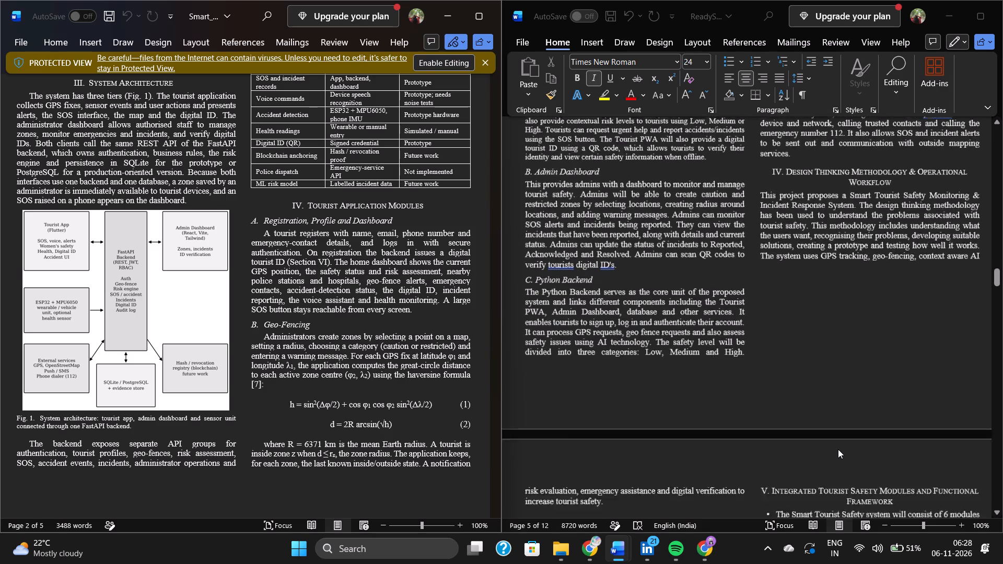
pyautogui.scroll(-2, 838, 449)
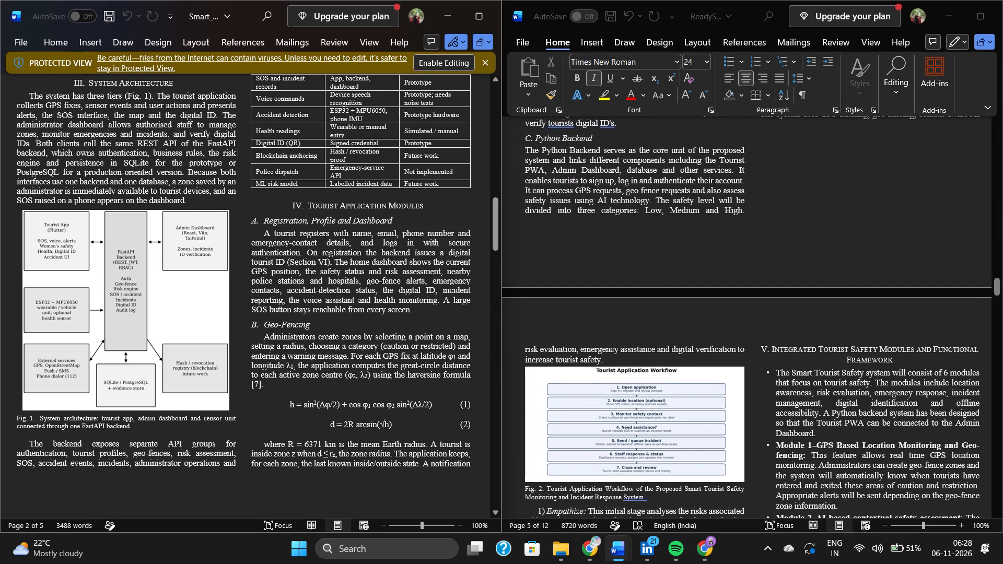
# Examine the downloaded paper's Tourist Application Modules, from geo-fencing to rule-based risk assessment and accident detection, against the 12-page paper's architecture component descriptions.
pyautogui.scroll(-1, 448, 305)
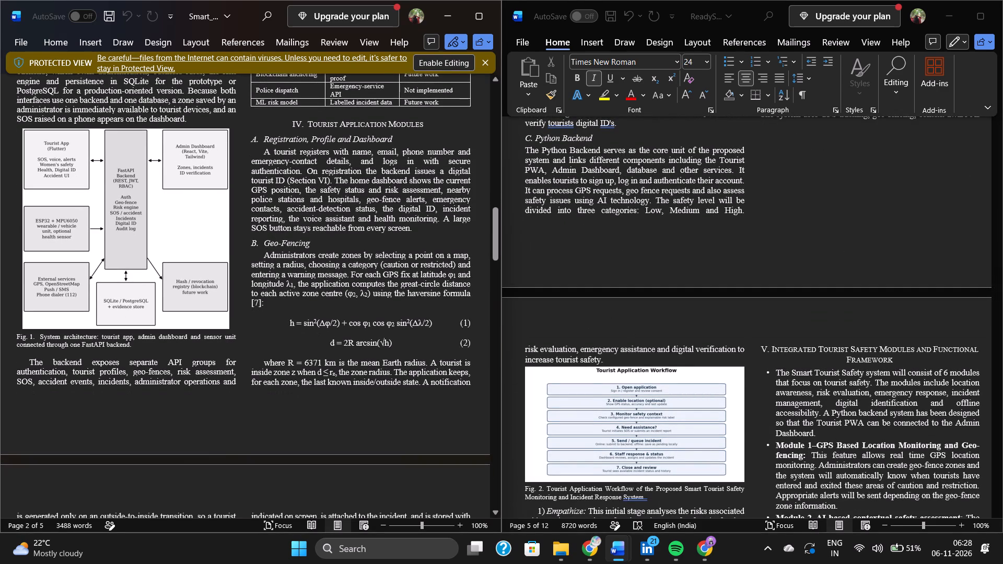
pyautogui.scroll(-3, 448, 305)
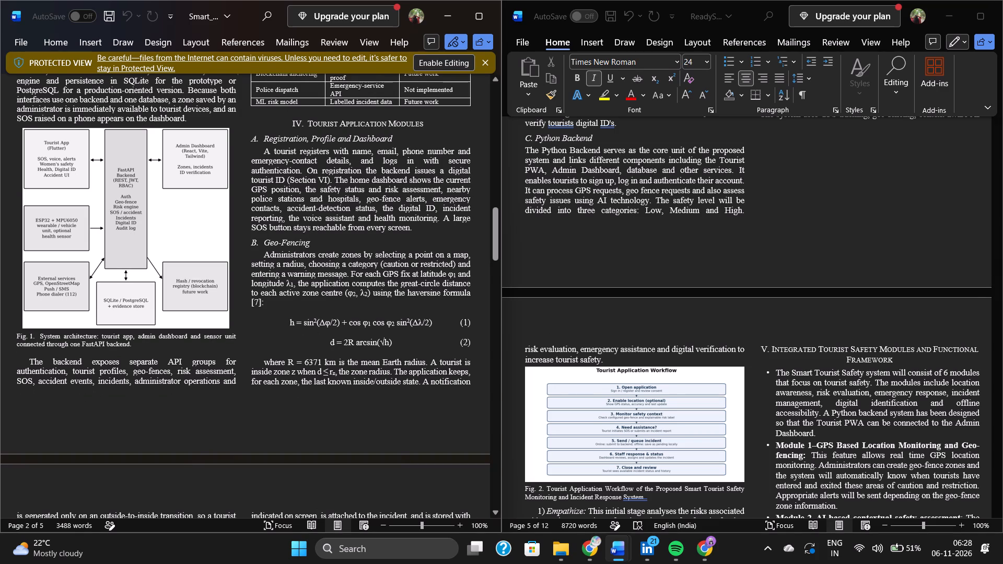
pyautogui.scroll(-1, 377, 328)
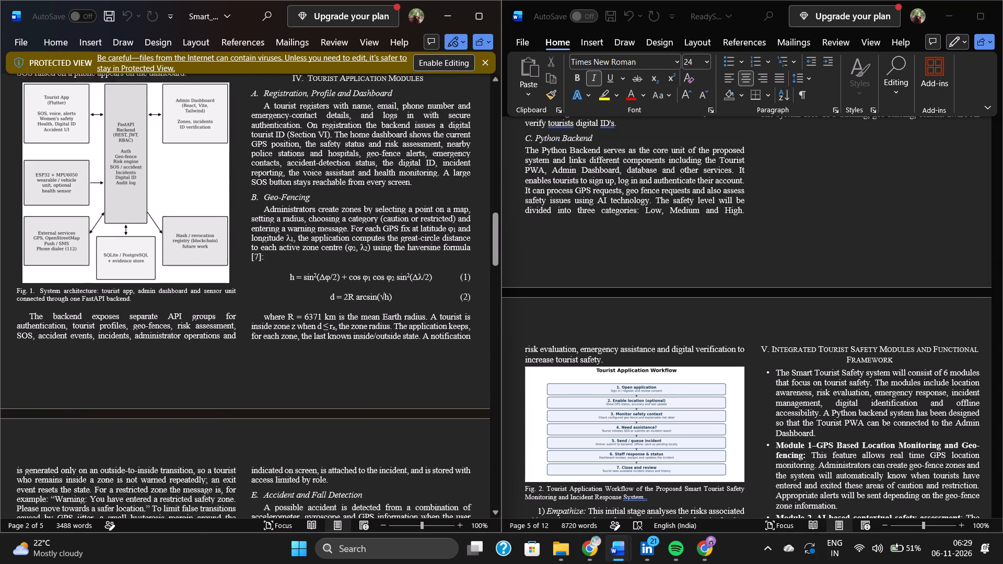
pyautogui.scroll(-5, 377, 328)
pyautogui.scroll(5, 849, 245)
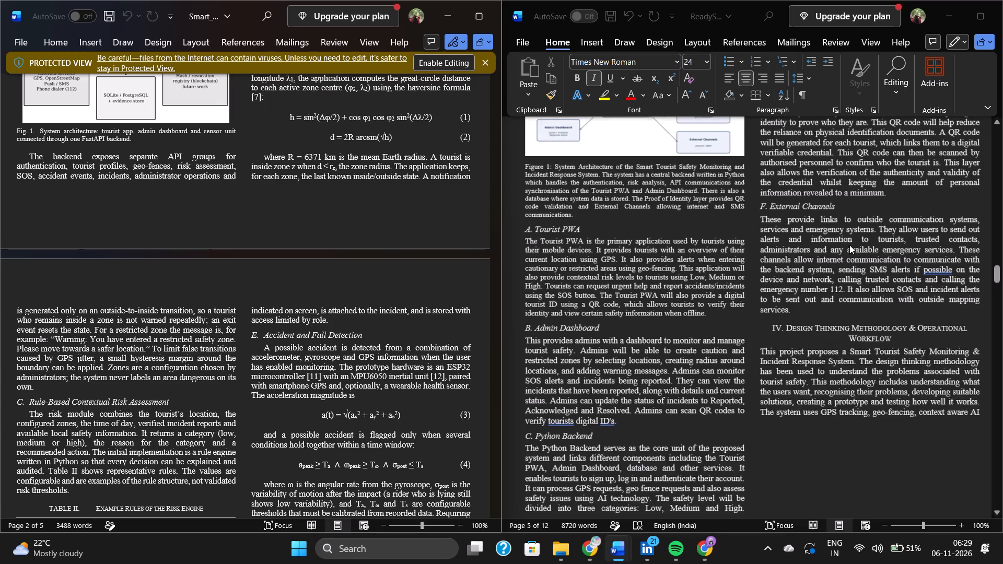
pyautogui.scroll(1, 849, 245)
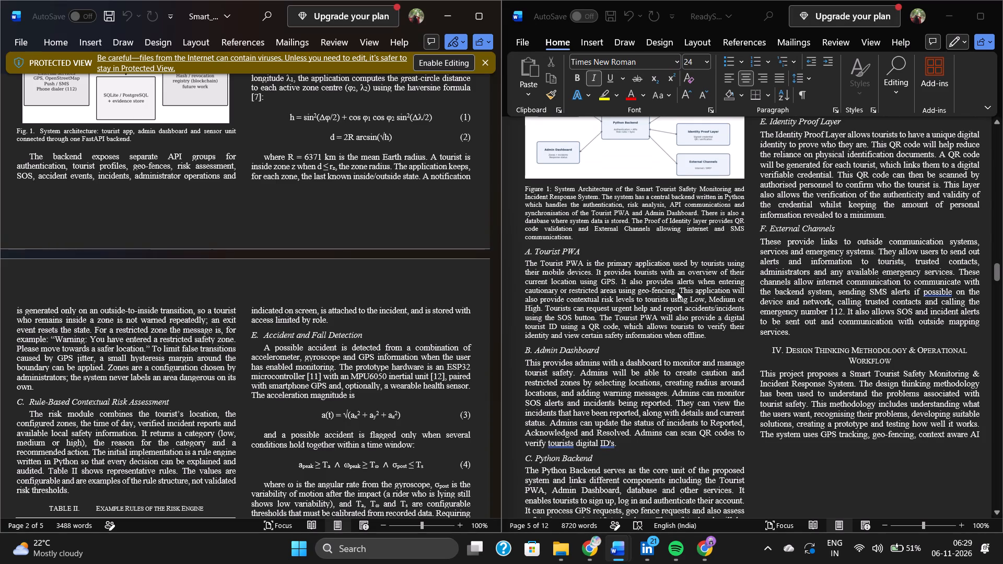
pyautogui.scroll(-1, 362, 389)
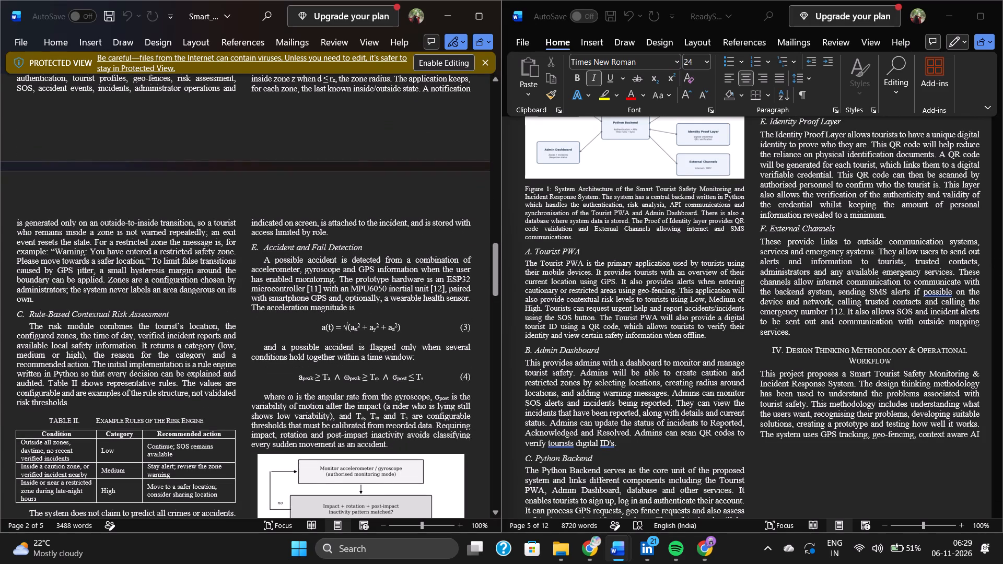
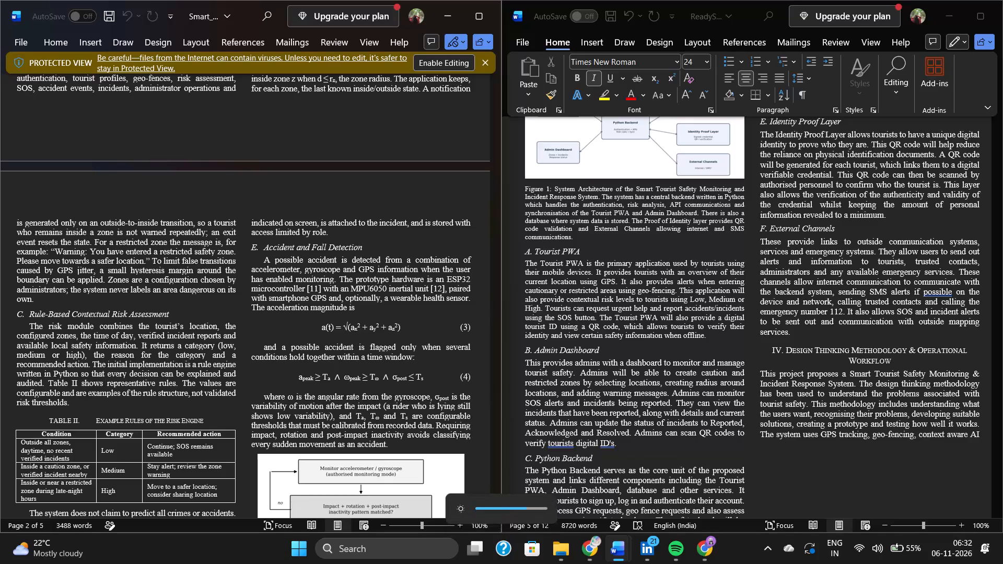
# Read the 12-page paper's Design Thinking stages, from Empathize to Test, and Modules 1 to 6 of its Integrated Tourist Safety Modules section.
pyautogui.scroll(-1, 714, 297)
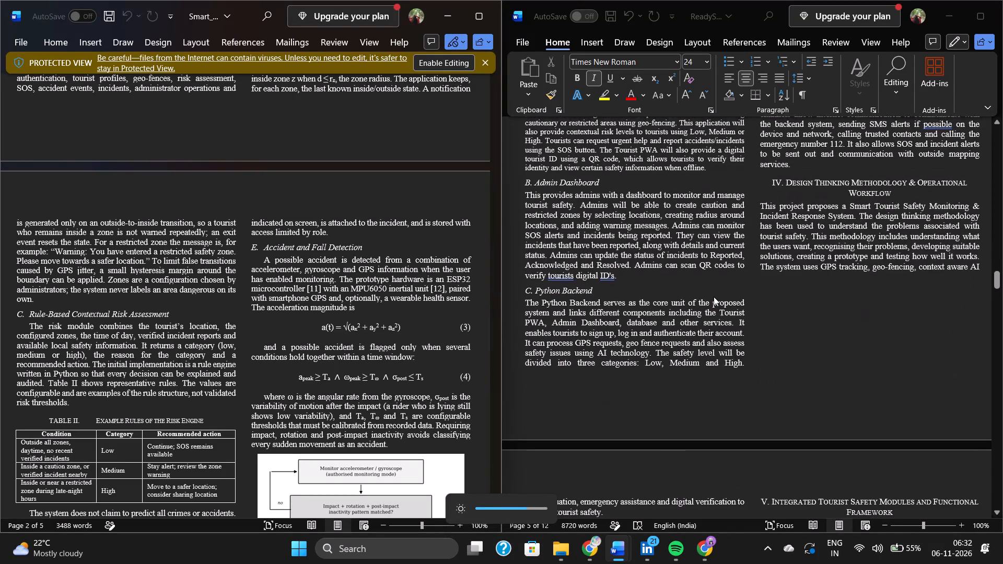
pyautogui.scroll(-1, 714, 297)
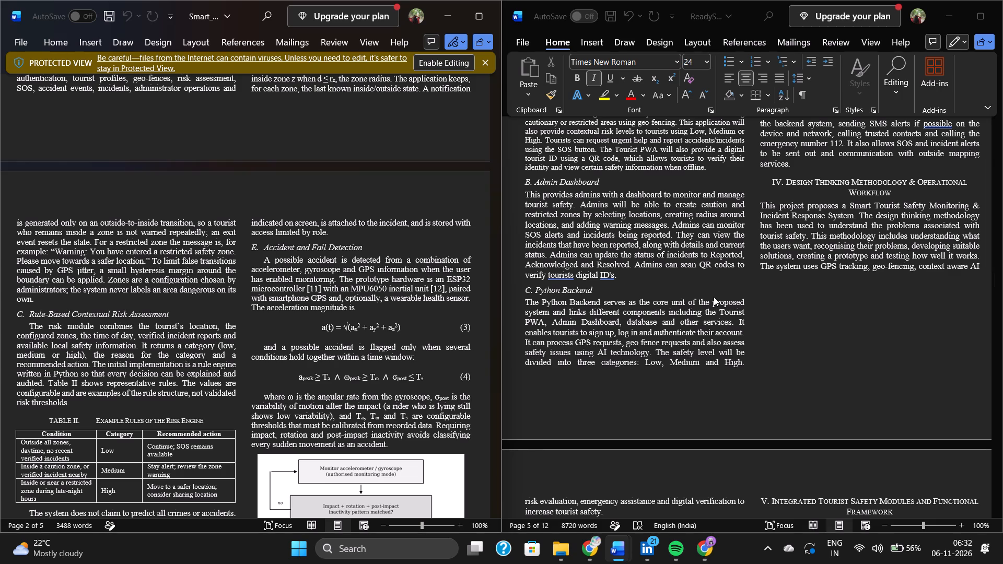
pyautogui.scroll(-2, 779, 217)
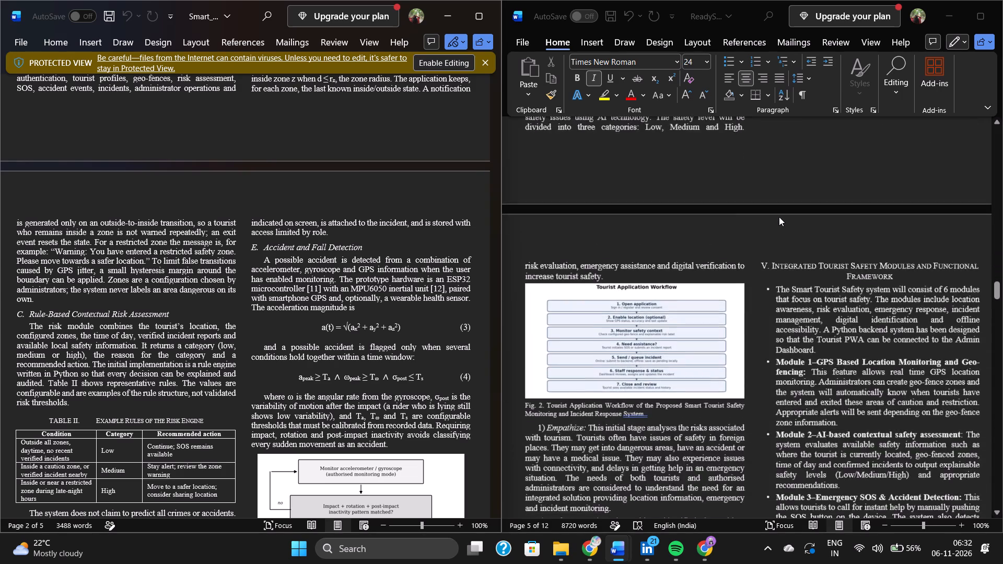
pyautogui.scroll(-3, 779, 217)
pyautogui.hscroll(1, 779, 217)
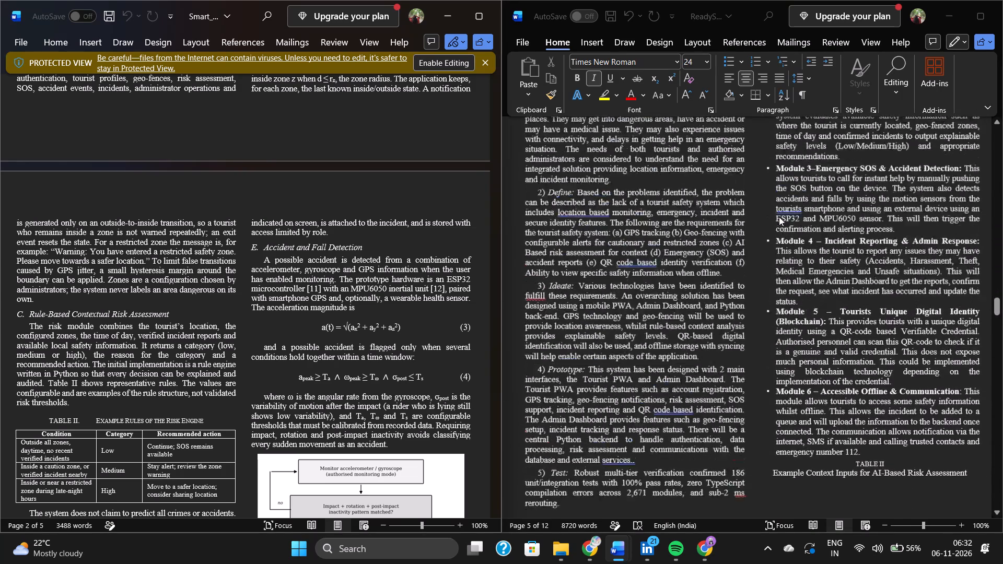
# Examine the downloaded paper's rule-based risk assessment, emergency SOS and voice commands, and accident detection workflow against the 12-page paper's safety modules.
pyautogui.hscroll(1, 779, 217)
pyautogui.scroll(-1, 313, 260)
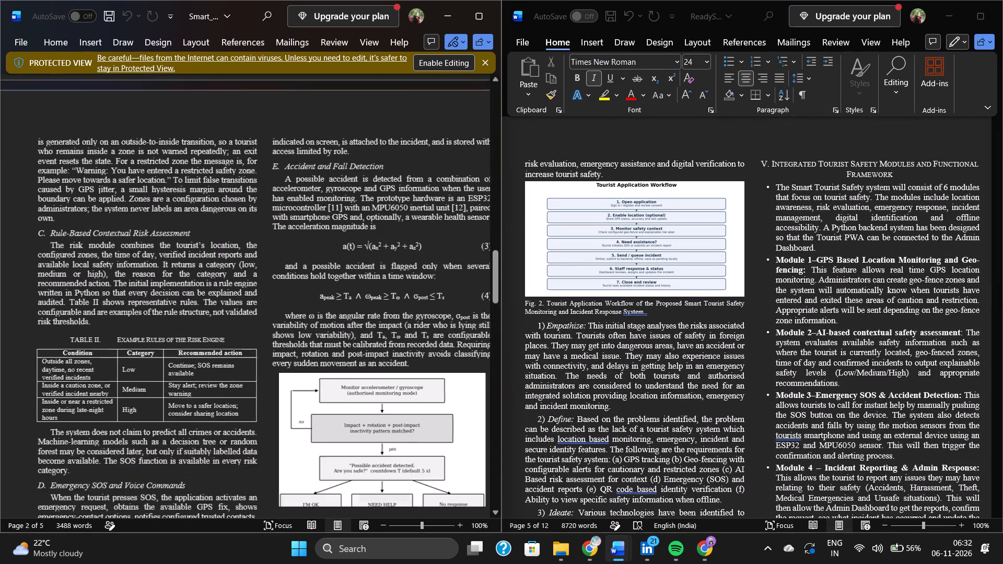
pyautogui.scroll(-8, 313, 260)
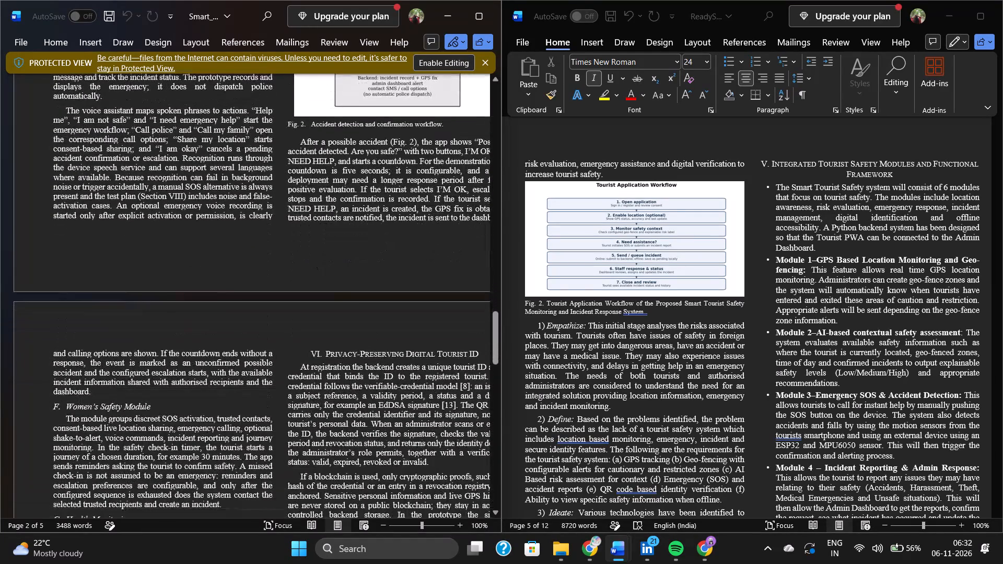
pyautogui.scroll(7, 313, 260)
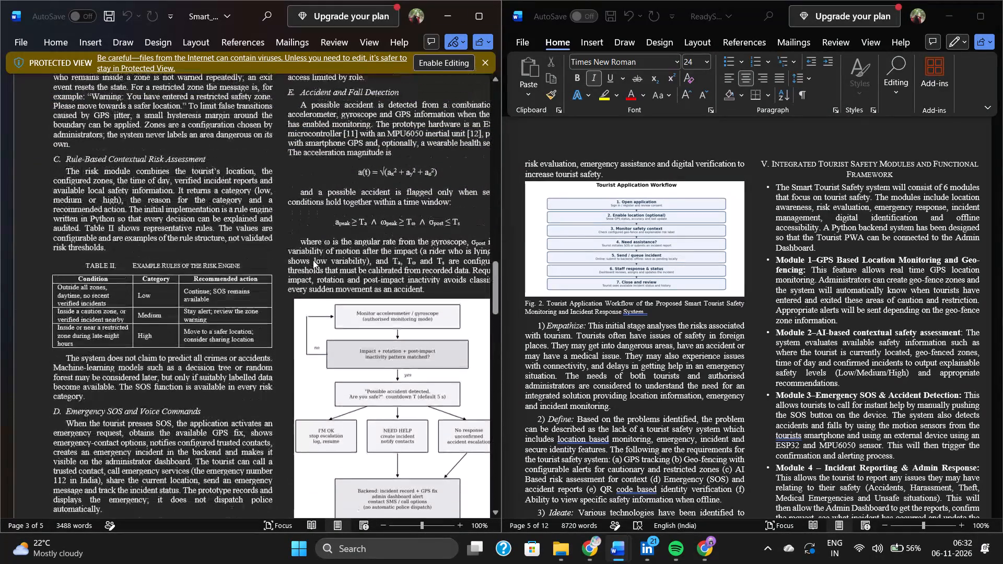
pyautogui.scroll(3, 313, 260)
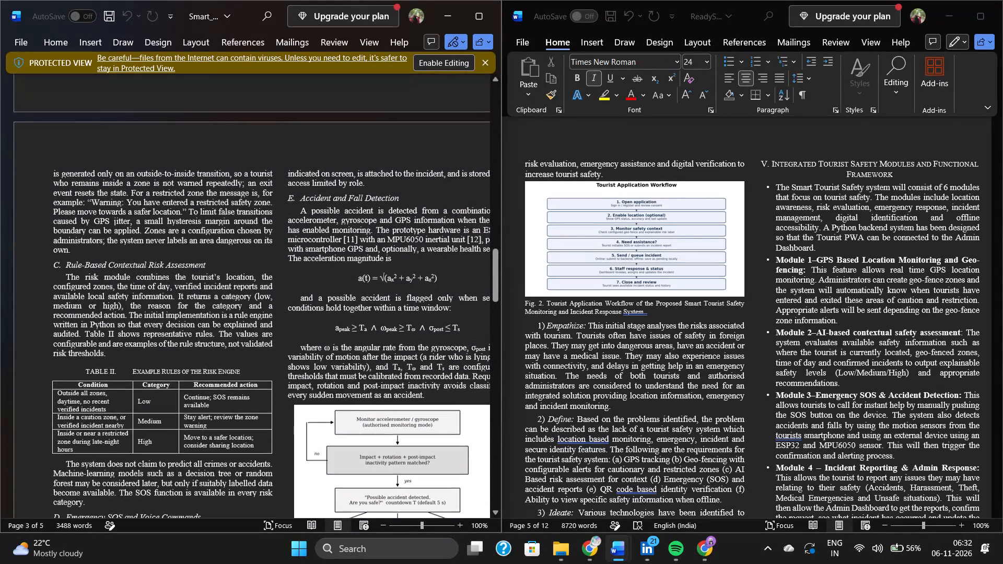
pyautogui.scroll(-3, 313, 260)
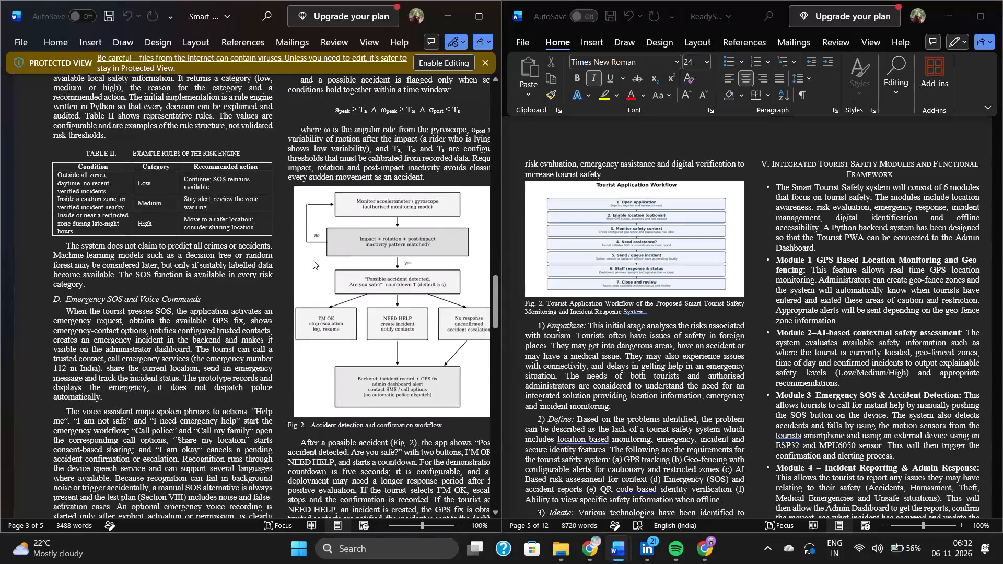
# Read the downloaded paper from the Women's Safety Module through Administrator Dashboard, Security and Privacy, and Testing and Evaluation Methodology with Table III.
pyautogui.scroll(-8, 313, 260)
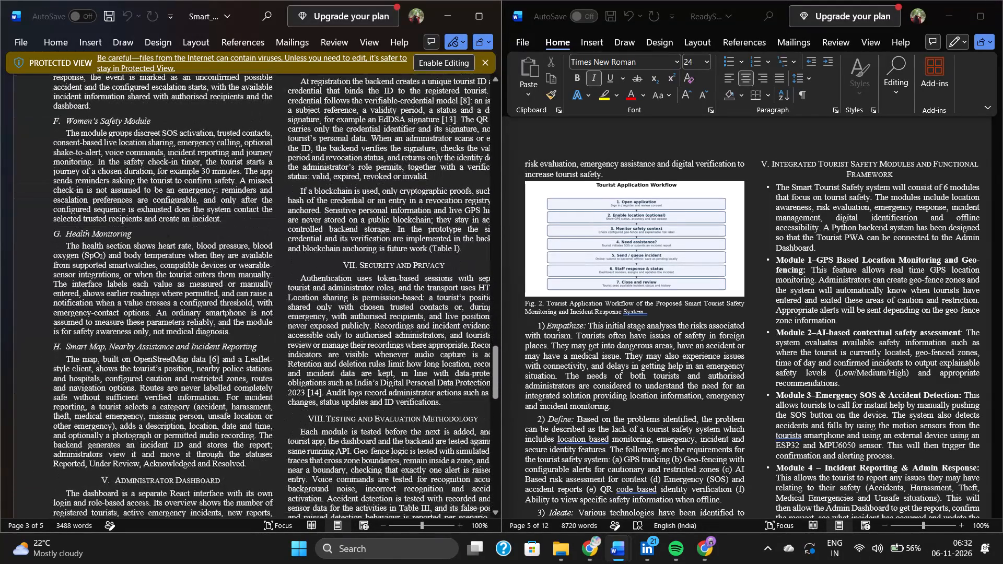
pyautogui.scroll(-3, 313, 260)
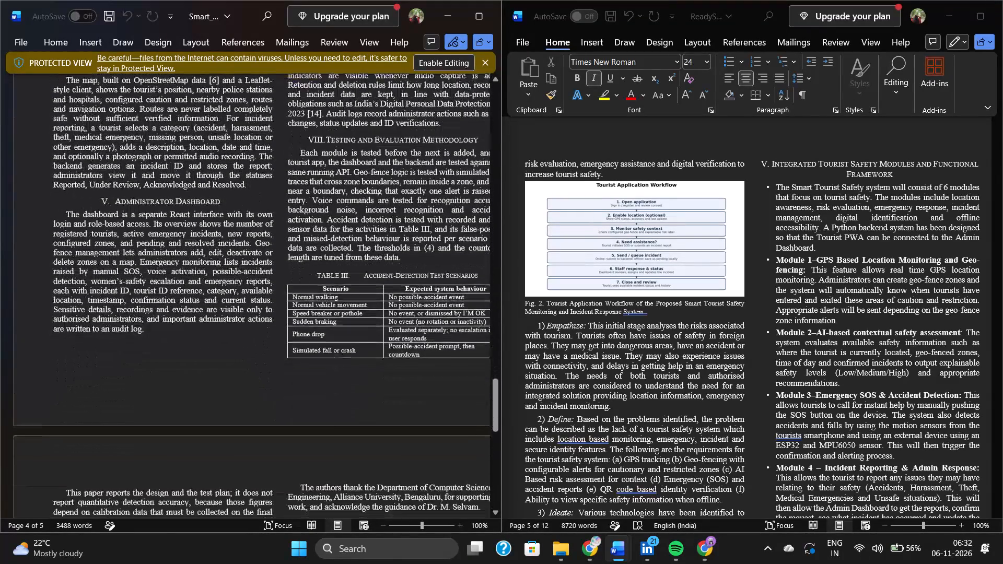
pyautogui.scroll(-1, 313, 260)
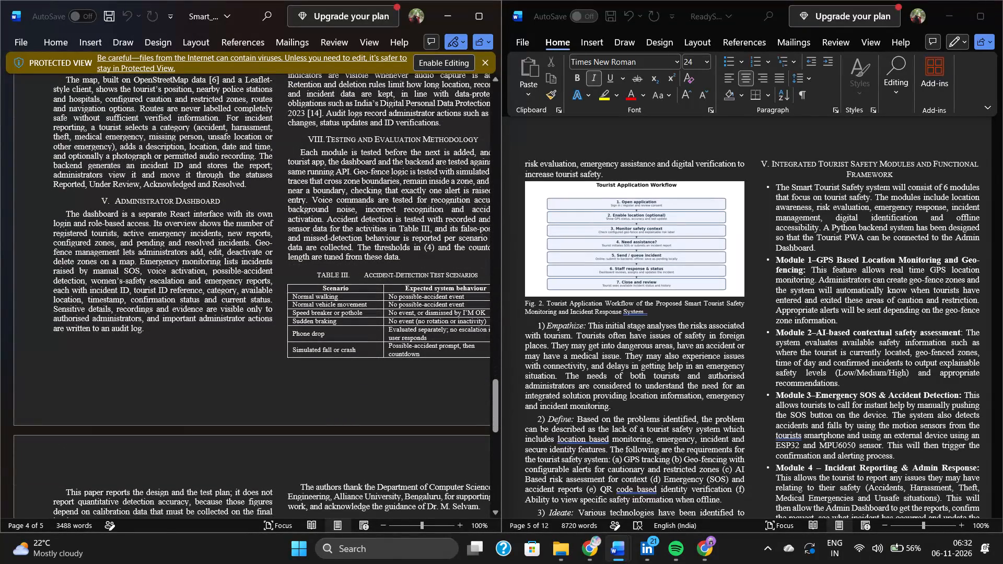
pyautogui.scroll(3, 374, 211)
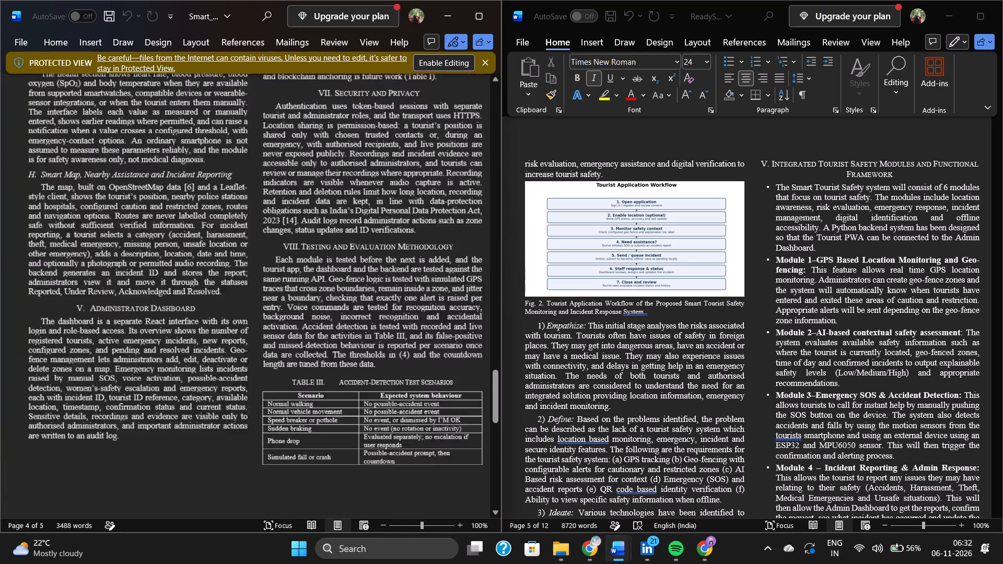
pyautogui.scroll(3, 374, 211)
pyautogui.scroll(-1, 374, 211)
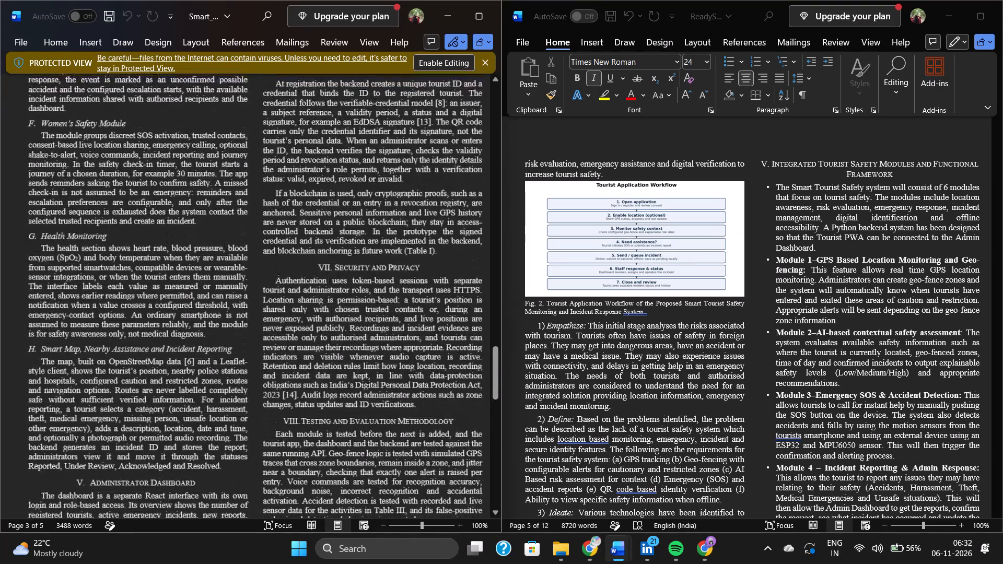
pyautogui.scroll(-2, 374, 211)
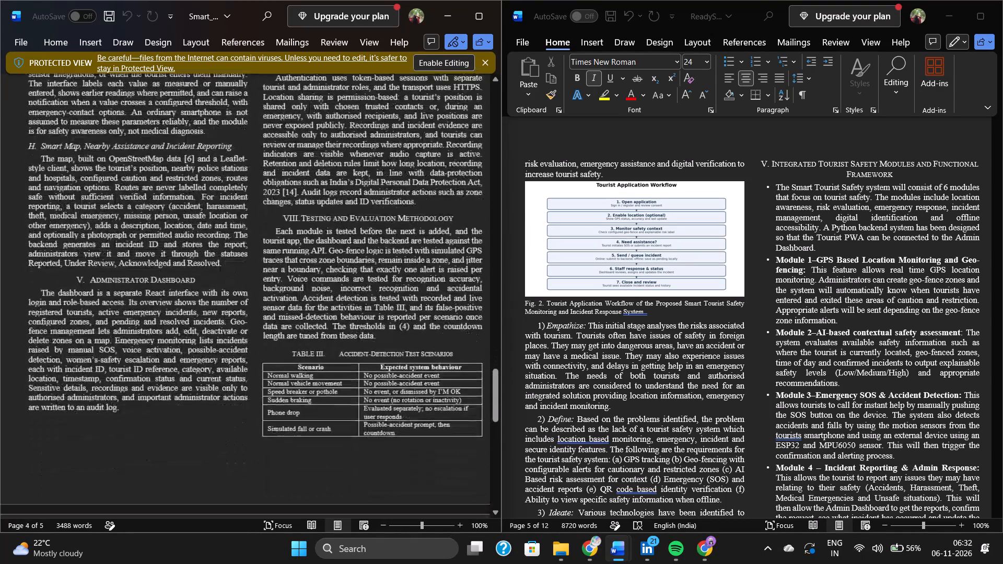
pyautogui.scroll(-2, 374, 211)
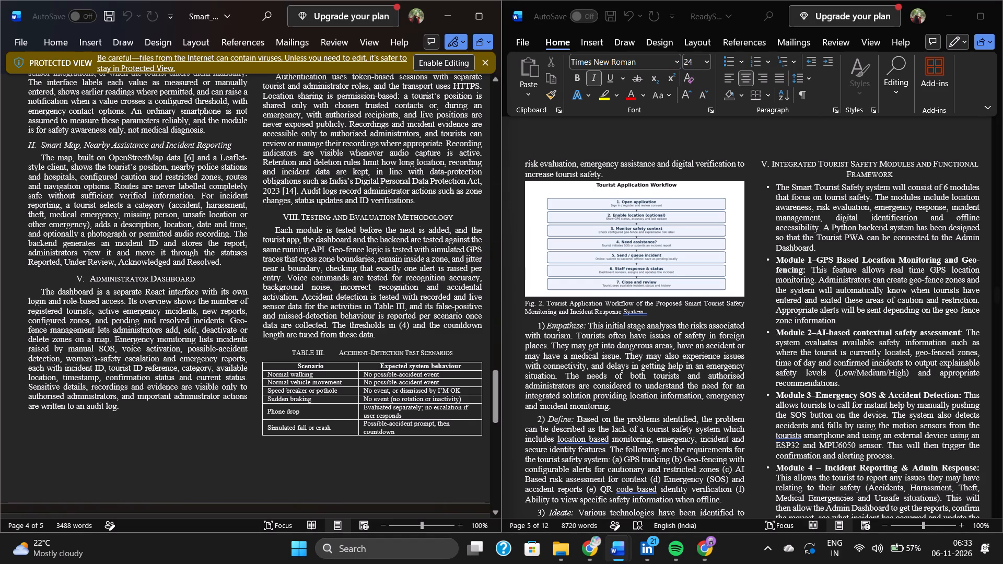
# Read the 12-page paper from the Define stage and Modules 3 to 6 through the context inputs table to Section VI, Evacuation Pathfinding.
pyautogui.scroll(-4, 727, 224)
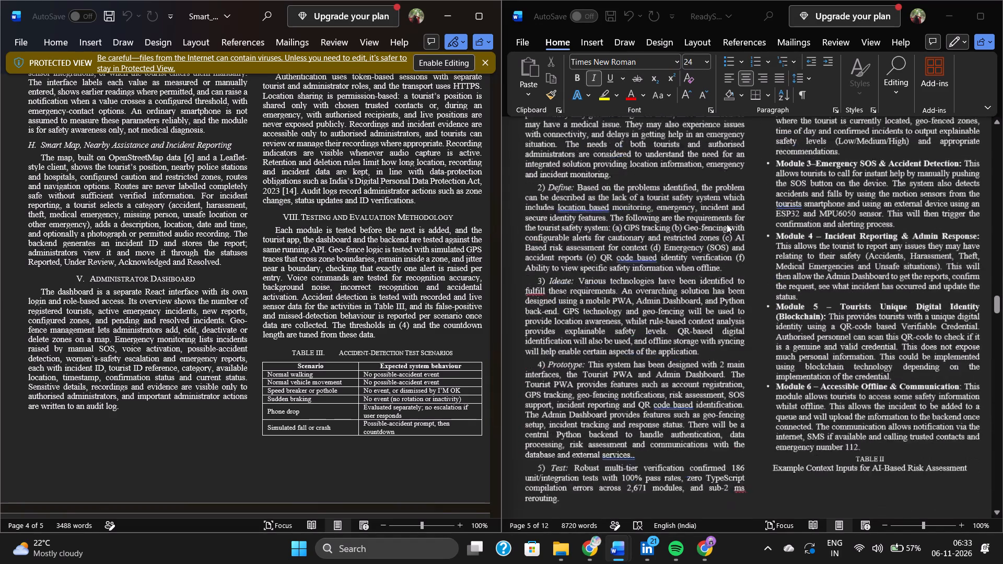
pyautogui.scroll(-2, 727, 224)
pyautogui.scroll(2, 727, 224)
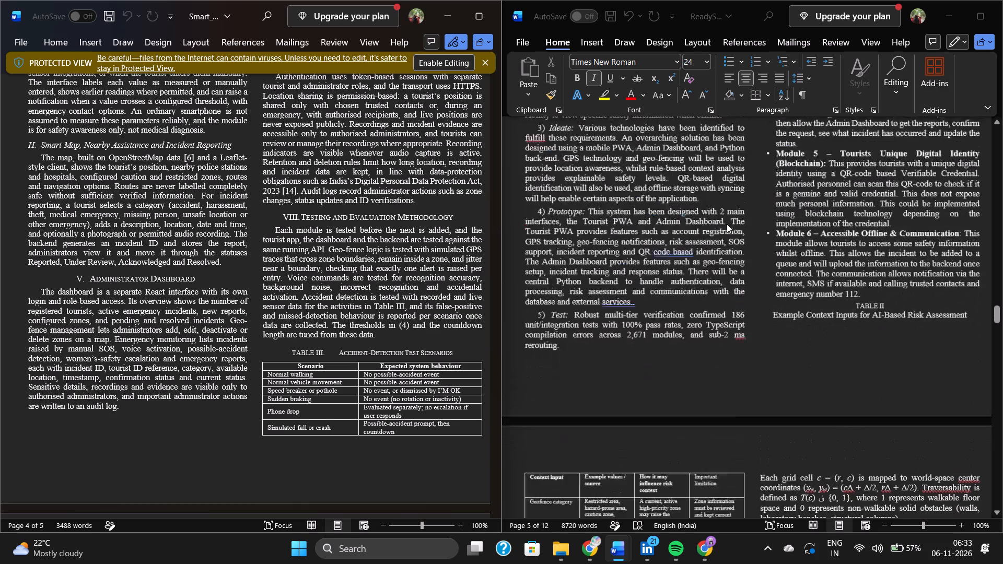
pyautogui.scroll(1, 727, 224)
pyautogui.scroll(-3, 727, 224)
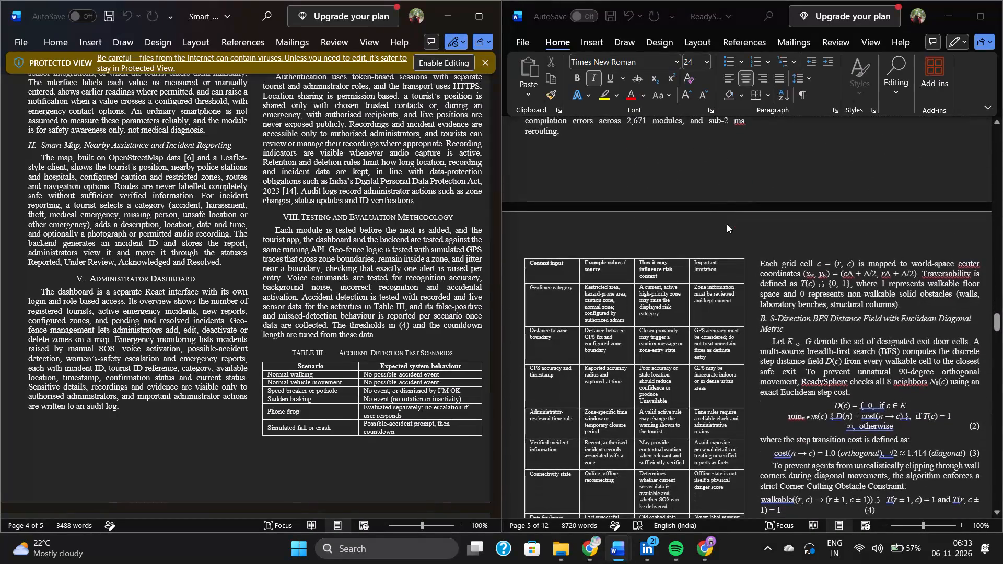
pyautogui.scroll(-4, 727, 224)
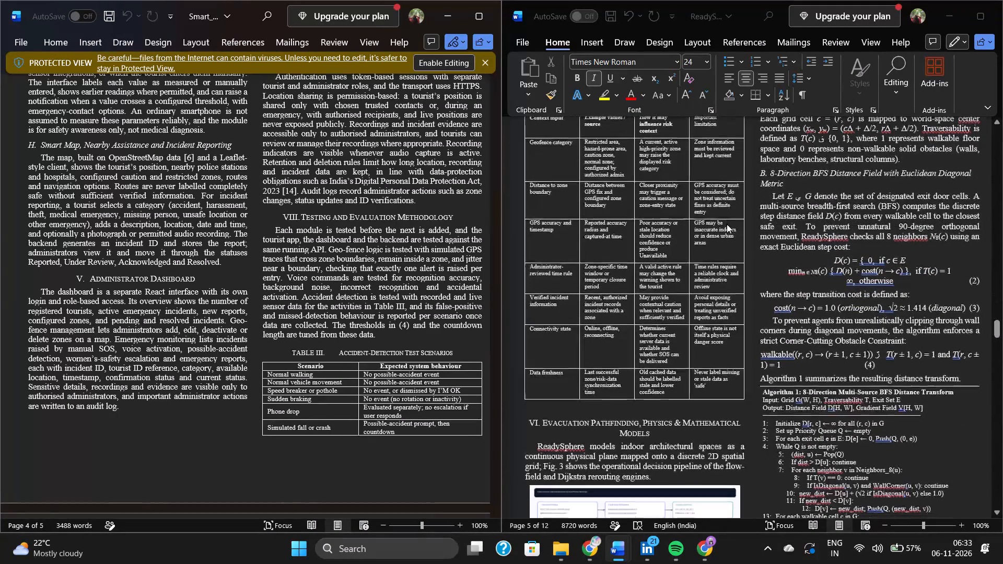
pyautogui.scroll(-2, 727, 224)
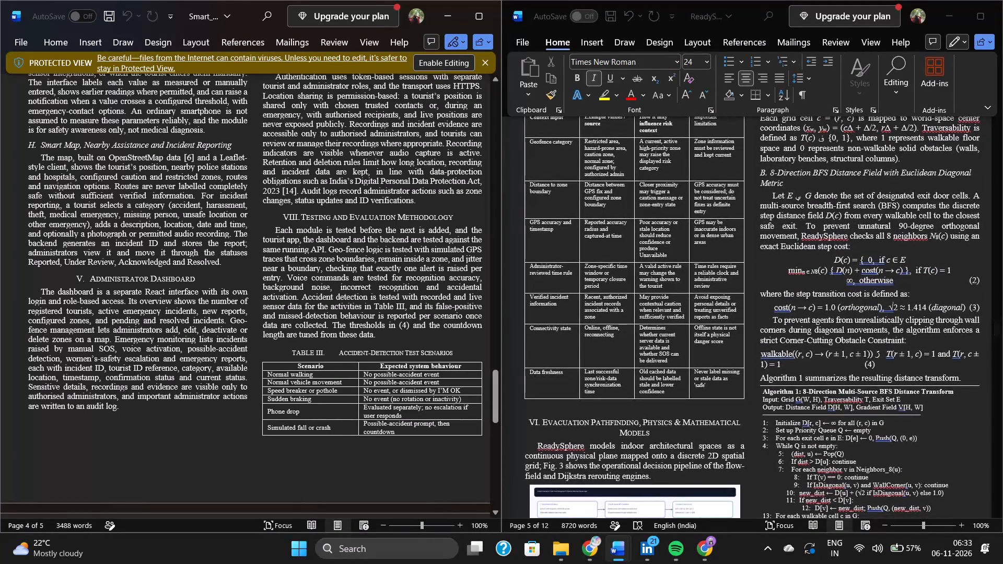
# Compare the downloaded paper's Privacy-Preserving Digital Tourist ID and Security and Privacy sections with the 12-page paper's Section VI on evacuation pathfinding.
pyautogui.scroll(4, 288, 216)
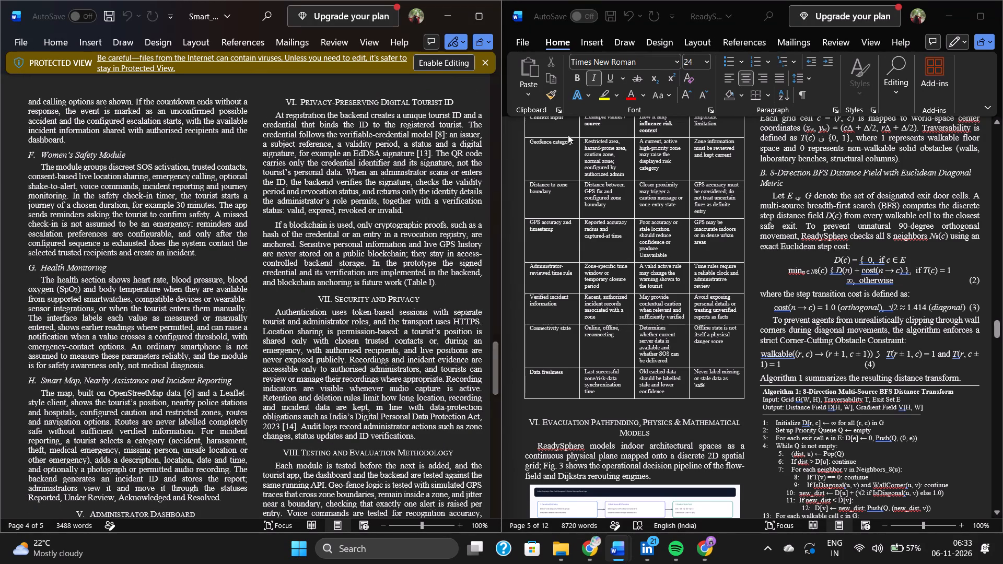
pyautogui.scroll(-2, 727, 204)
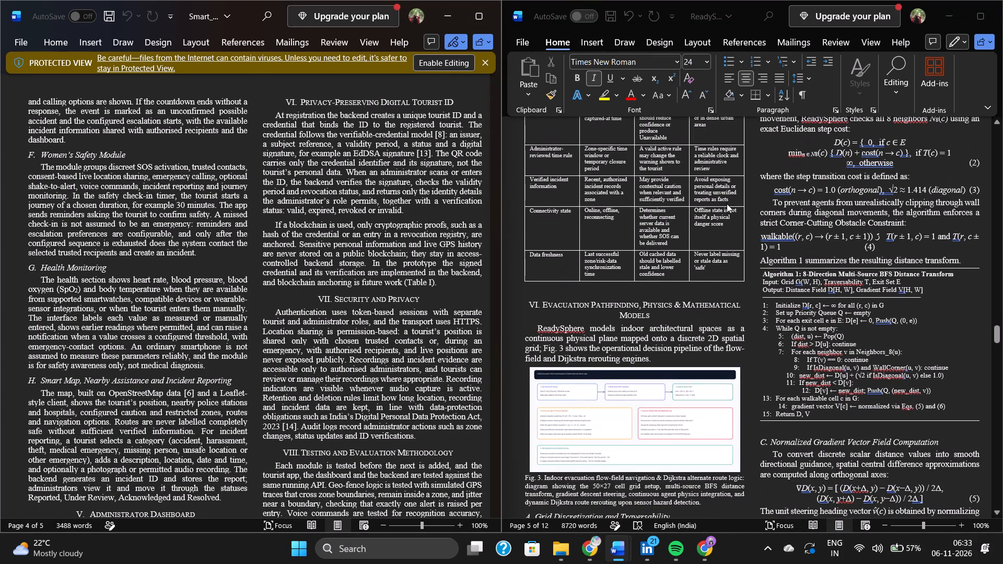
pyautogui.scroll(-1, 629, 289)
pyautogui.scroll(-1, 276, 383)
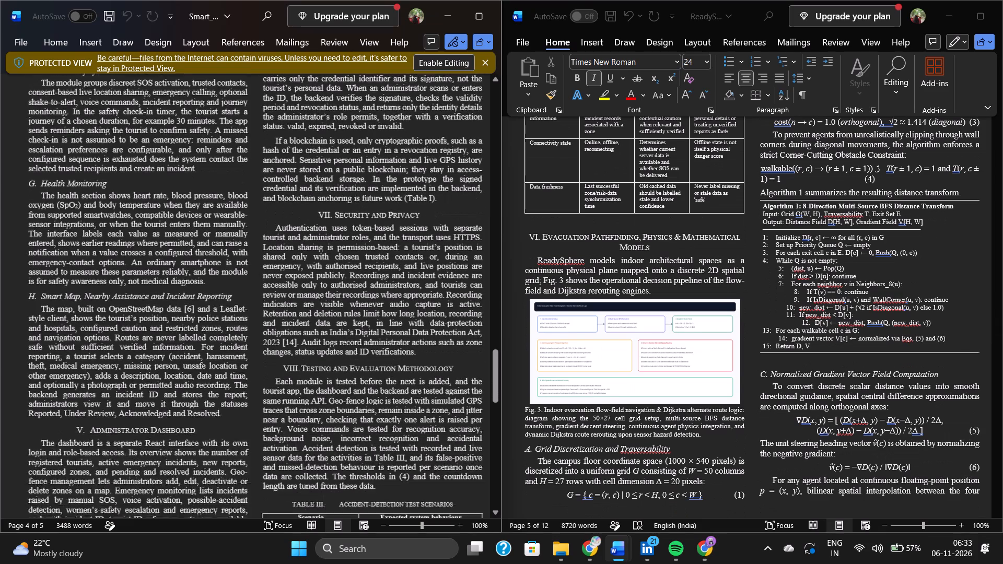
pyautogui.scroll(-2, 276, 383)
pyautogui.scroll(1, 276, 383)
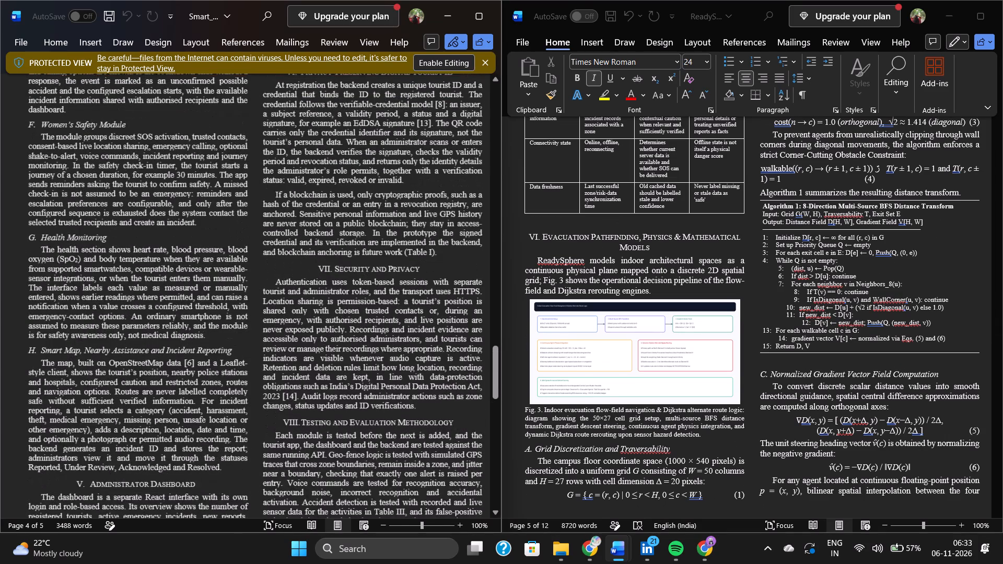
pyautogui.scroll(1, 276, 383)
# Examine the extent of the 12-page paper's ReadySphere evacuation content, from the Section VI heading through Algorithm 2 to Section VII.
pyautogui.scroll(-4, 794, 326)
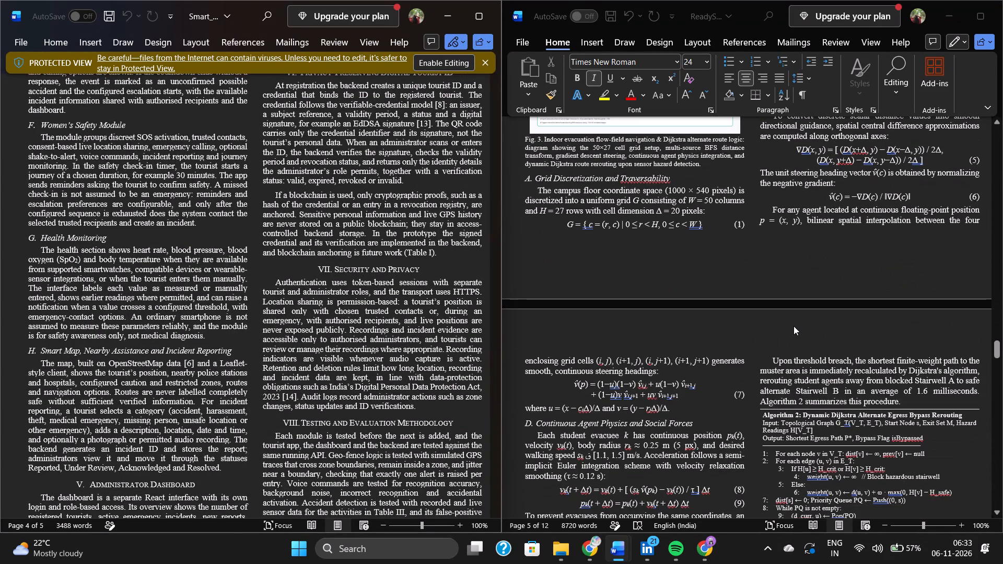
pyautogui.scroll(-2, 794, 326)
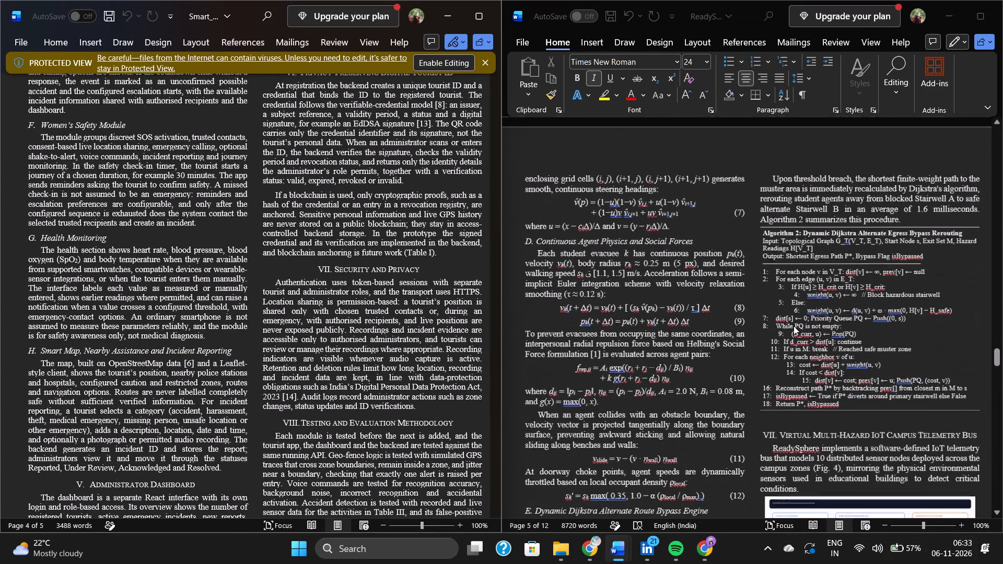
pyautogui.scroll(-1, 794, 326)
pyautogui.scroll(2, 794, 326)
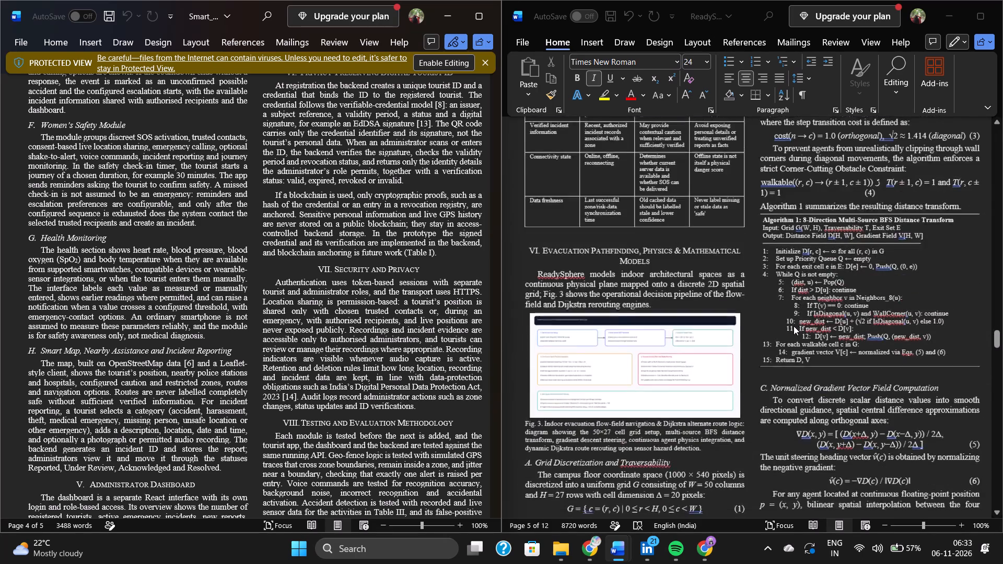
pyautogui.scroll(4, 794, 326)
pyautogui.scroll(-1, 794, 326)
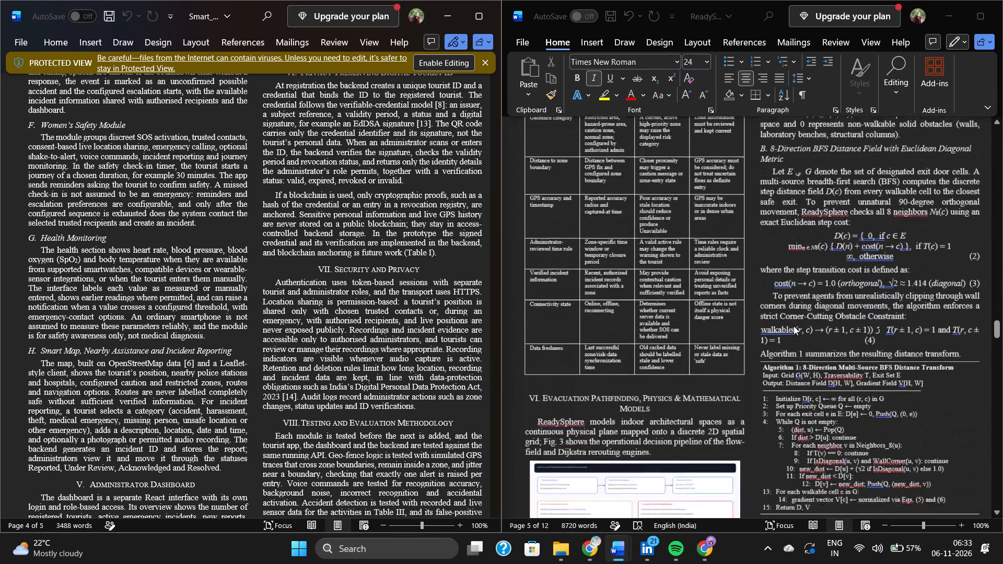
pyautogui.scroll(-1, 794, 326)
# Copy the Section VI heading text "Privacy-Preserving Digital Tourist ID" from the downloaded paper.
pyautogui.click(651, 279)
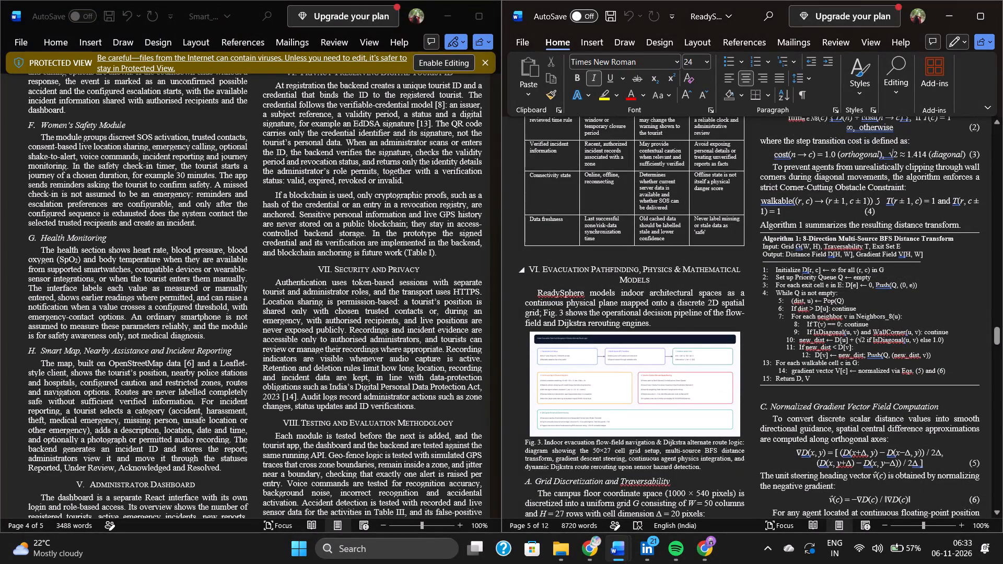
pyautogui.scroll(-1, 320, 362)
pyautogui.hscroll(1, 320, 362)
pyautogui.scroll(3, 320, 362)
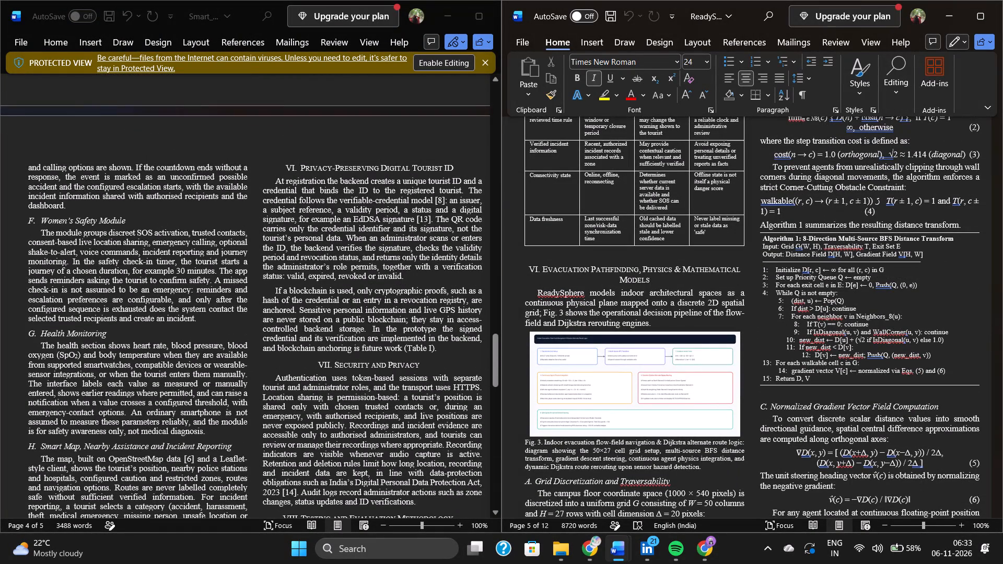
pyautogui.moveTo(454, 166); pyautogui.dragTo(257, 162)
pyautogui.hotkey('ctrl', 'c')
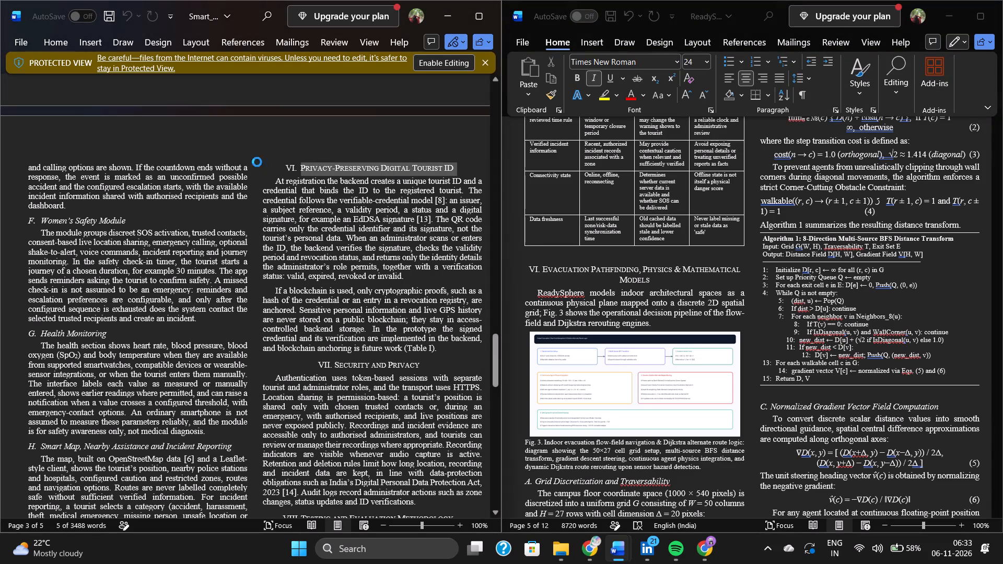
# Delete the heading text "Evacuation Pathfinding, Physics & Mathematical Models" from Section VI of the 12-page paper, keeping its VI number.
pyautogui.click(652, 276)
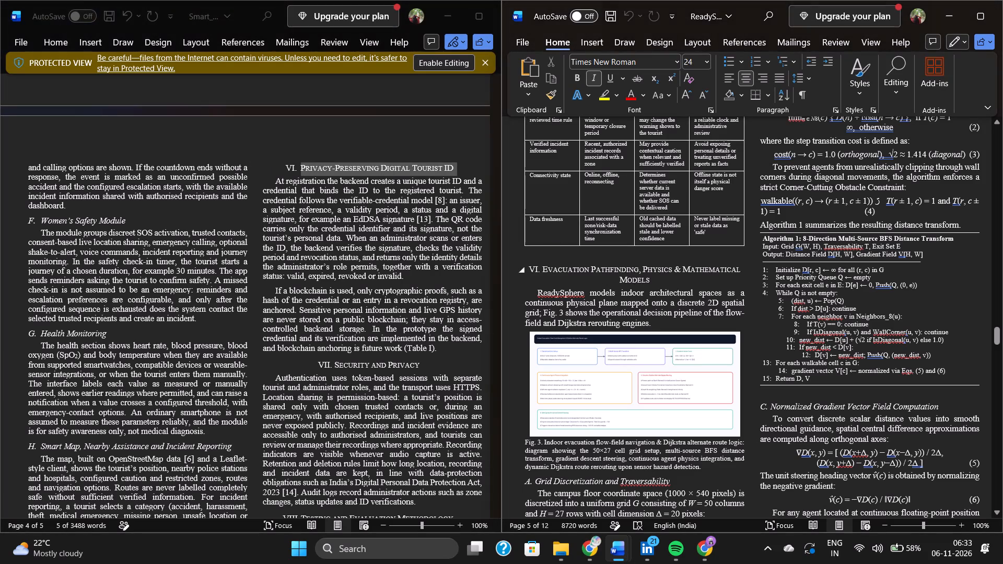
pyautogui.click(652, 276)
pyautogui.press('BackSpace')
pyautogui.press('BackSpace')
pyautogui.press('BackSpace')
pyautogui.press('BackSpace')
pyautogui.press('BackSpace')
pyautogui.press('BackSpace')
pyautogui.press('BackSpace')
pyautogui.press('BackSpace')
pyautogui.press('BackSpace')
pyautogui.press('BackSpace')
pyautogui.press('BackSpace')
pyautogui.press('BackSpace')
pyautogui.press('BackSpace')
pyautogui.press('BackSpace')
pyautogui.press('BackSpace')
pyautogui.press('BackSpace')
pyautogui.press('BackSpace')
pyautogui.press('BackSpace')
pyautogui.press('BackSpace')
pyautogui.press('BackSpace')
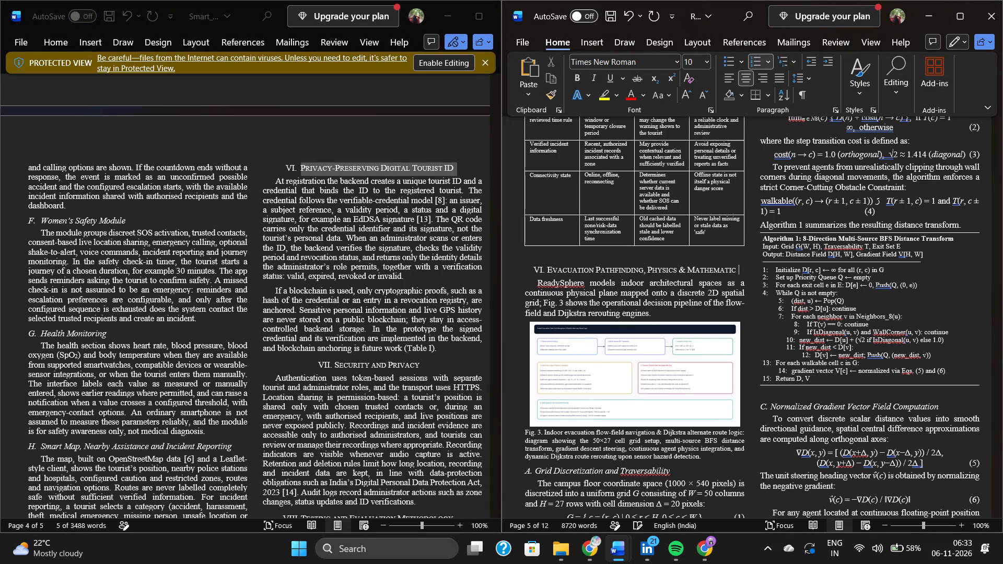
pyautogui.press('BackSpace')
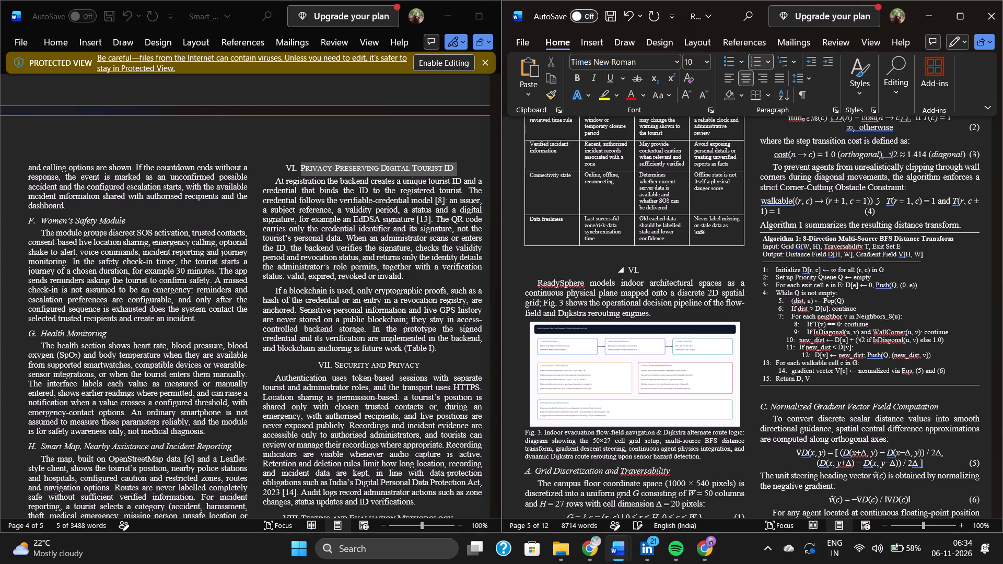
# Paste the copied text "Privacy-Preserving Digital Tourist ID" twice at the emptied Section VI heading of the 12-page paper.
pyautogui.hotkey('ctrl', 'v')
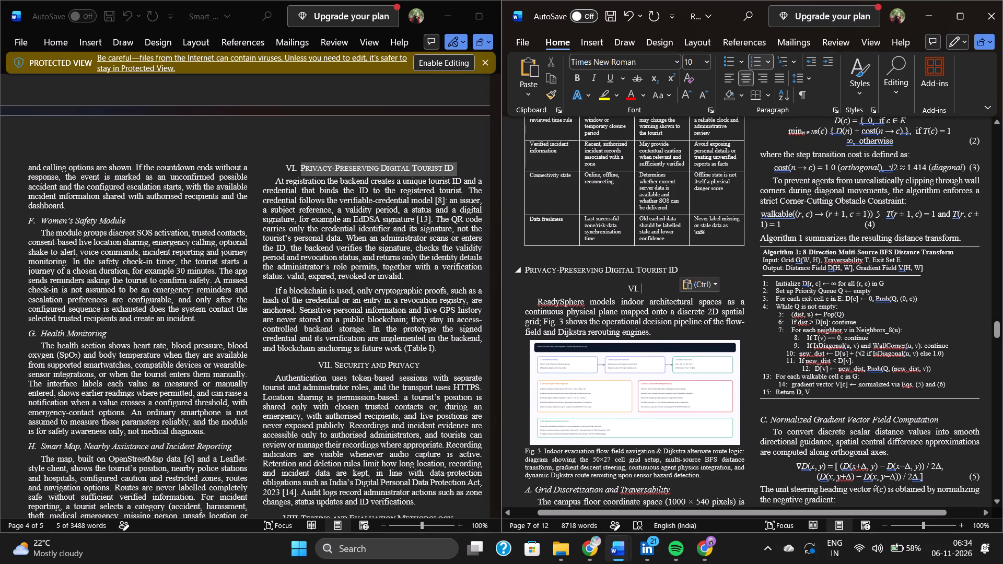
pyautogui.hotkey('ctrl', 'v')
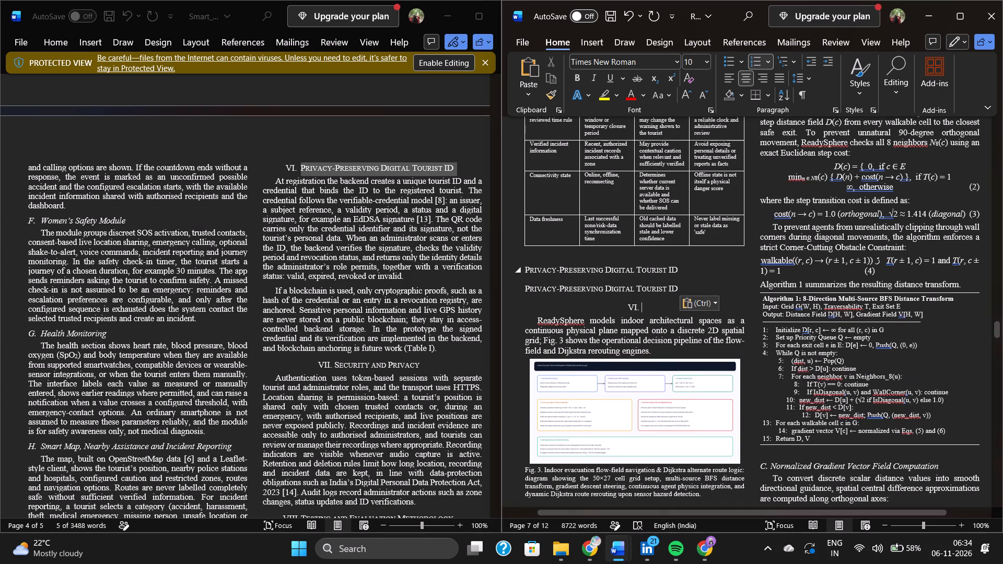
# Remove the automatic VI number from the empty heading line above the ReadySphere paragraph in the 12-page paper.
pyautogui.click(631, 304)
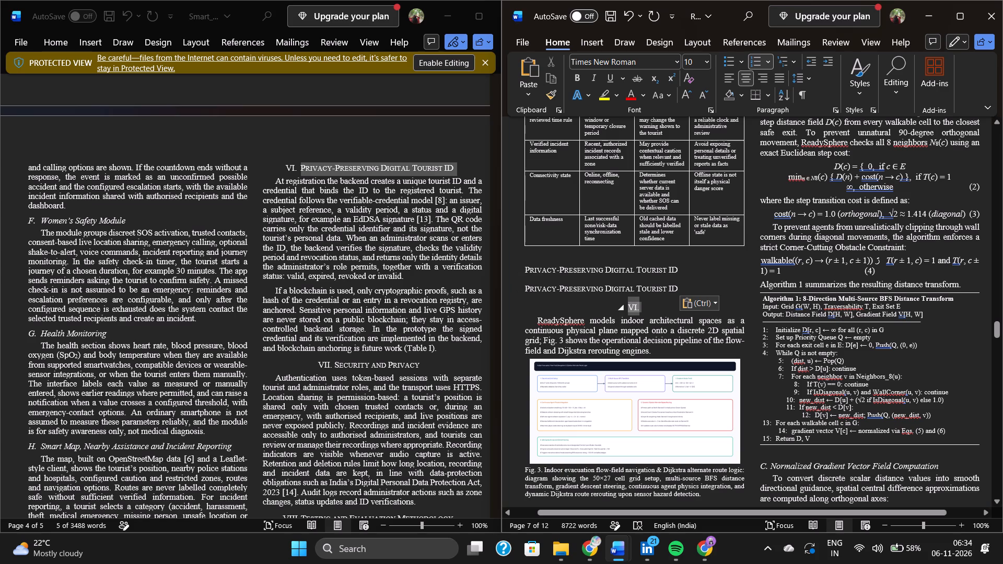
pyautogui.click(631, 304)
pyautogui.click(643, 307)
pyautogui.click(627, 308)
pyautogui.press('Left')
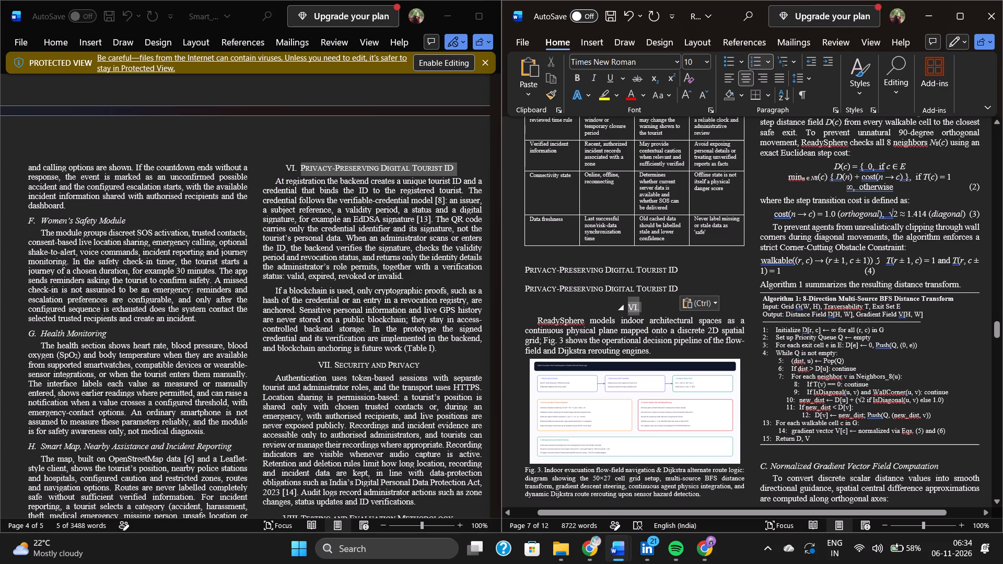
pyautogui.press('BackSpace')
pyautogui.press('BackSpace')
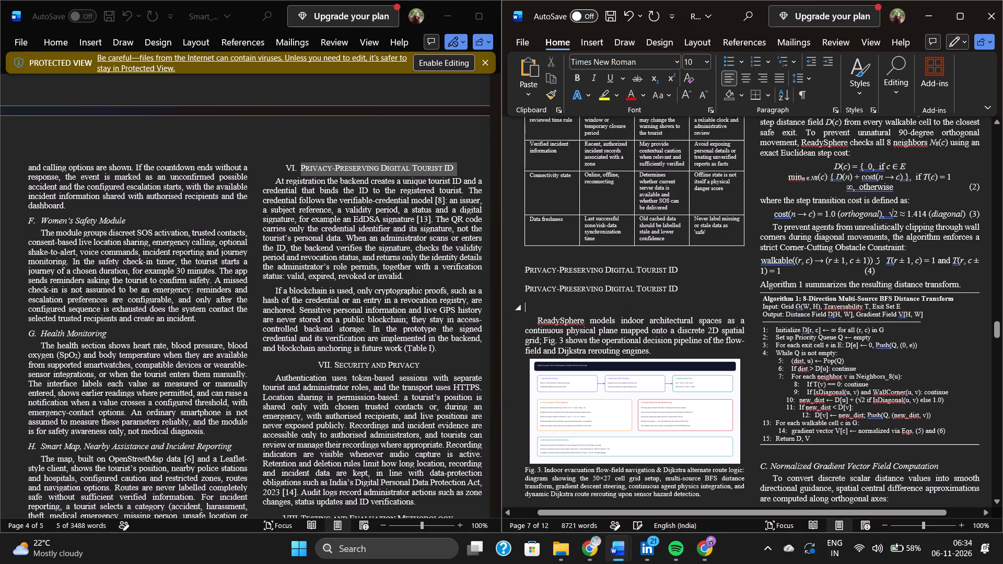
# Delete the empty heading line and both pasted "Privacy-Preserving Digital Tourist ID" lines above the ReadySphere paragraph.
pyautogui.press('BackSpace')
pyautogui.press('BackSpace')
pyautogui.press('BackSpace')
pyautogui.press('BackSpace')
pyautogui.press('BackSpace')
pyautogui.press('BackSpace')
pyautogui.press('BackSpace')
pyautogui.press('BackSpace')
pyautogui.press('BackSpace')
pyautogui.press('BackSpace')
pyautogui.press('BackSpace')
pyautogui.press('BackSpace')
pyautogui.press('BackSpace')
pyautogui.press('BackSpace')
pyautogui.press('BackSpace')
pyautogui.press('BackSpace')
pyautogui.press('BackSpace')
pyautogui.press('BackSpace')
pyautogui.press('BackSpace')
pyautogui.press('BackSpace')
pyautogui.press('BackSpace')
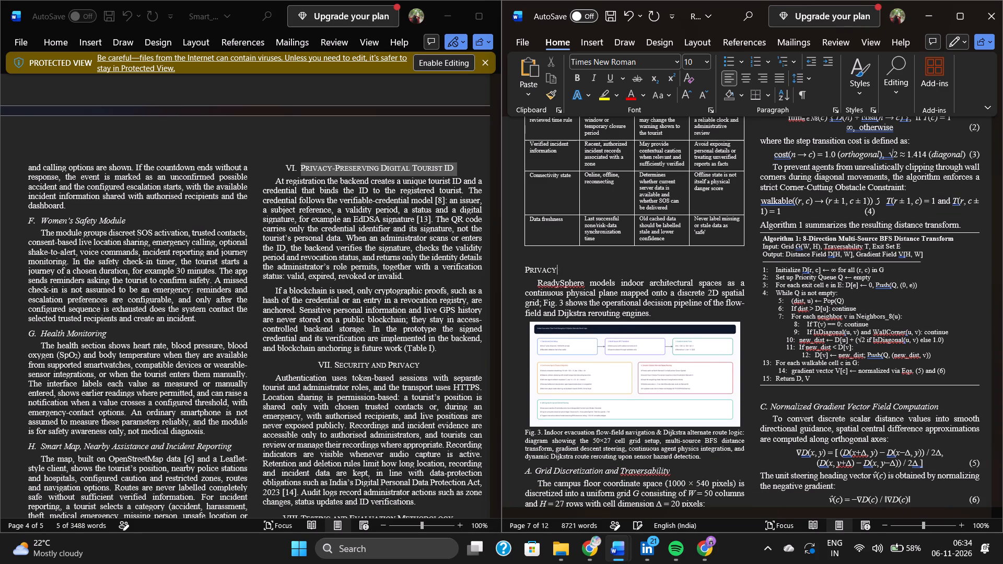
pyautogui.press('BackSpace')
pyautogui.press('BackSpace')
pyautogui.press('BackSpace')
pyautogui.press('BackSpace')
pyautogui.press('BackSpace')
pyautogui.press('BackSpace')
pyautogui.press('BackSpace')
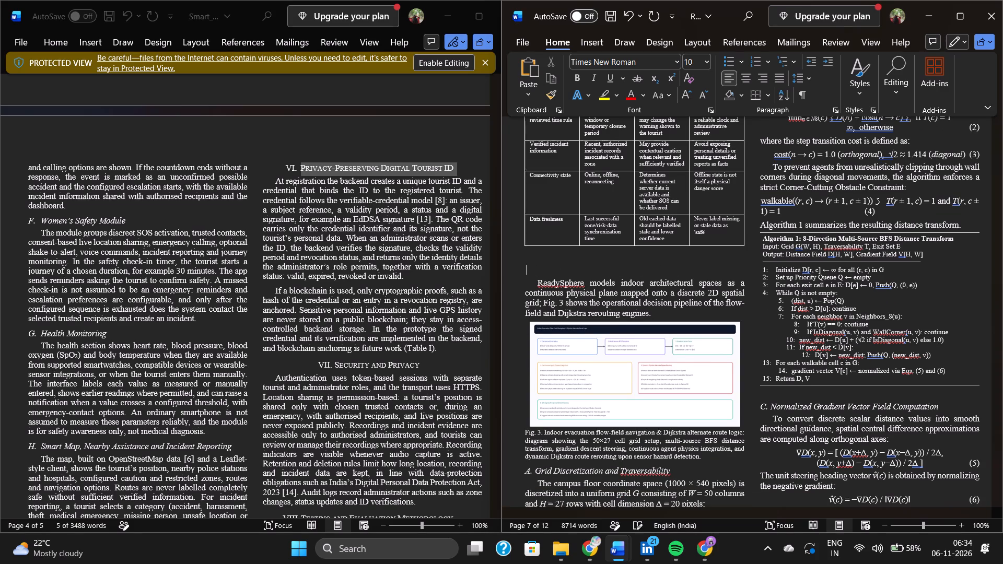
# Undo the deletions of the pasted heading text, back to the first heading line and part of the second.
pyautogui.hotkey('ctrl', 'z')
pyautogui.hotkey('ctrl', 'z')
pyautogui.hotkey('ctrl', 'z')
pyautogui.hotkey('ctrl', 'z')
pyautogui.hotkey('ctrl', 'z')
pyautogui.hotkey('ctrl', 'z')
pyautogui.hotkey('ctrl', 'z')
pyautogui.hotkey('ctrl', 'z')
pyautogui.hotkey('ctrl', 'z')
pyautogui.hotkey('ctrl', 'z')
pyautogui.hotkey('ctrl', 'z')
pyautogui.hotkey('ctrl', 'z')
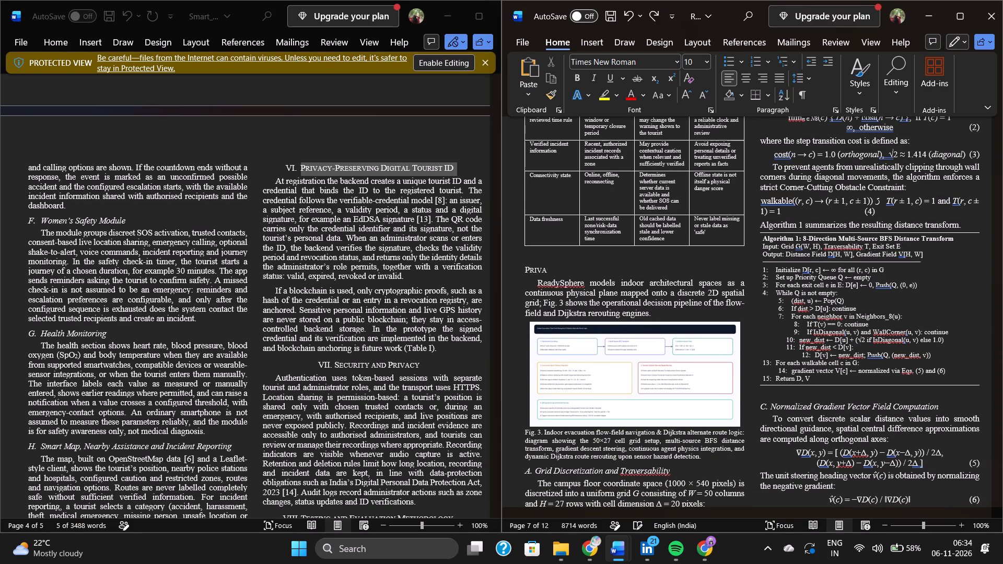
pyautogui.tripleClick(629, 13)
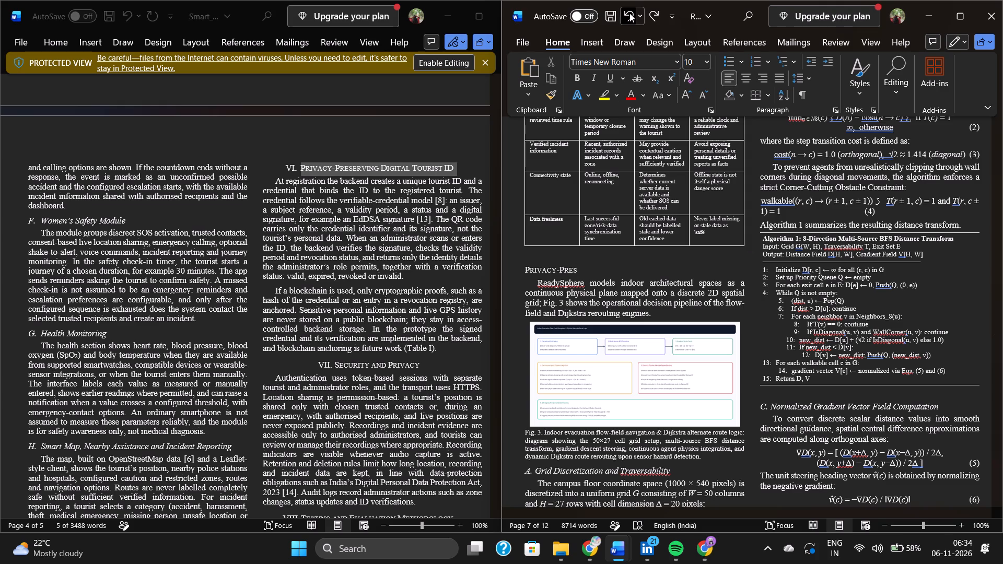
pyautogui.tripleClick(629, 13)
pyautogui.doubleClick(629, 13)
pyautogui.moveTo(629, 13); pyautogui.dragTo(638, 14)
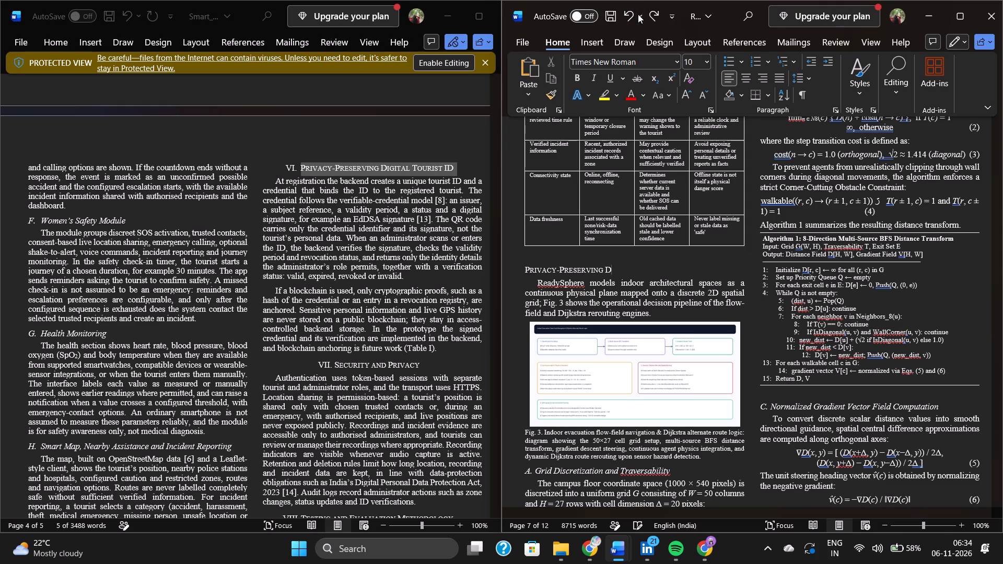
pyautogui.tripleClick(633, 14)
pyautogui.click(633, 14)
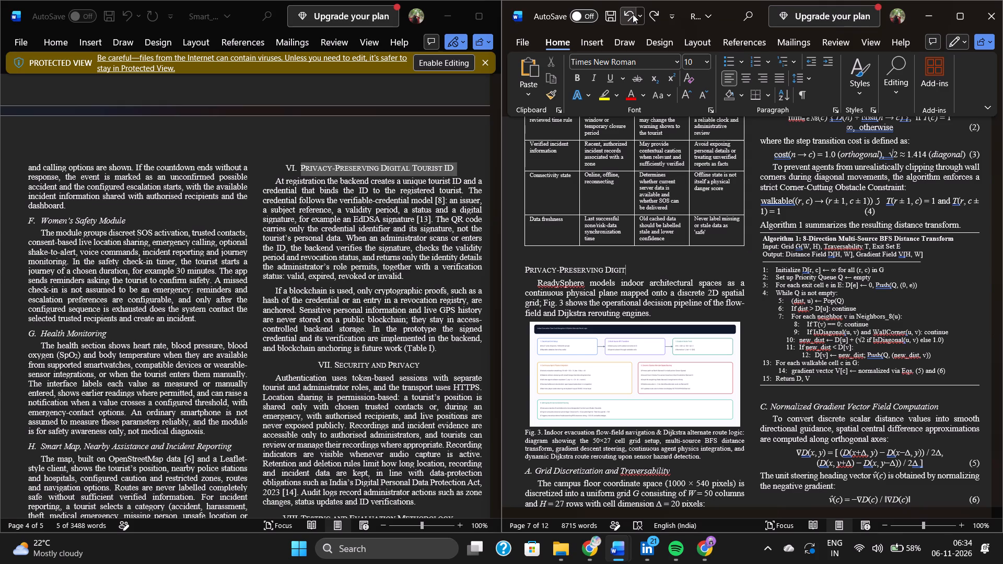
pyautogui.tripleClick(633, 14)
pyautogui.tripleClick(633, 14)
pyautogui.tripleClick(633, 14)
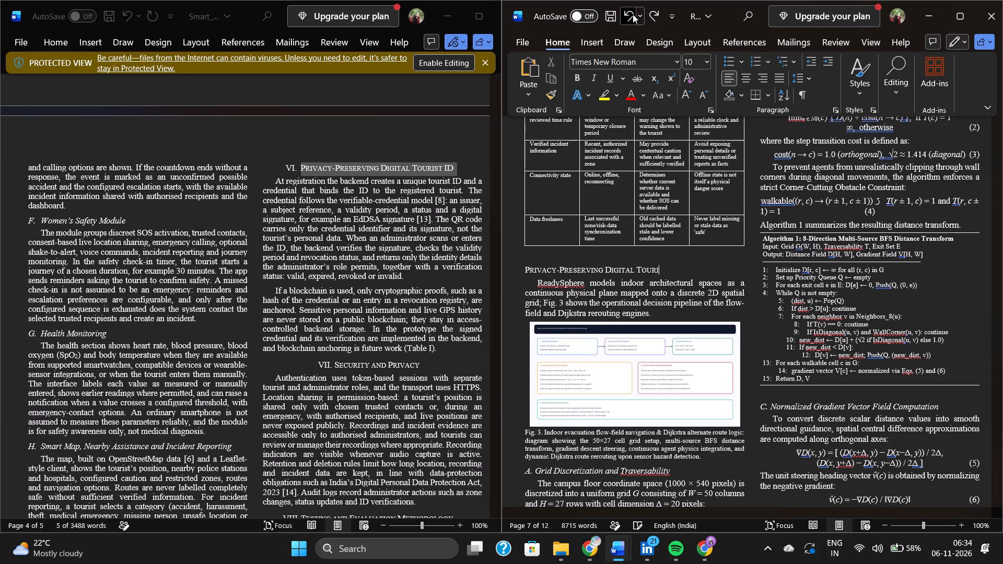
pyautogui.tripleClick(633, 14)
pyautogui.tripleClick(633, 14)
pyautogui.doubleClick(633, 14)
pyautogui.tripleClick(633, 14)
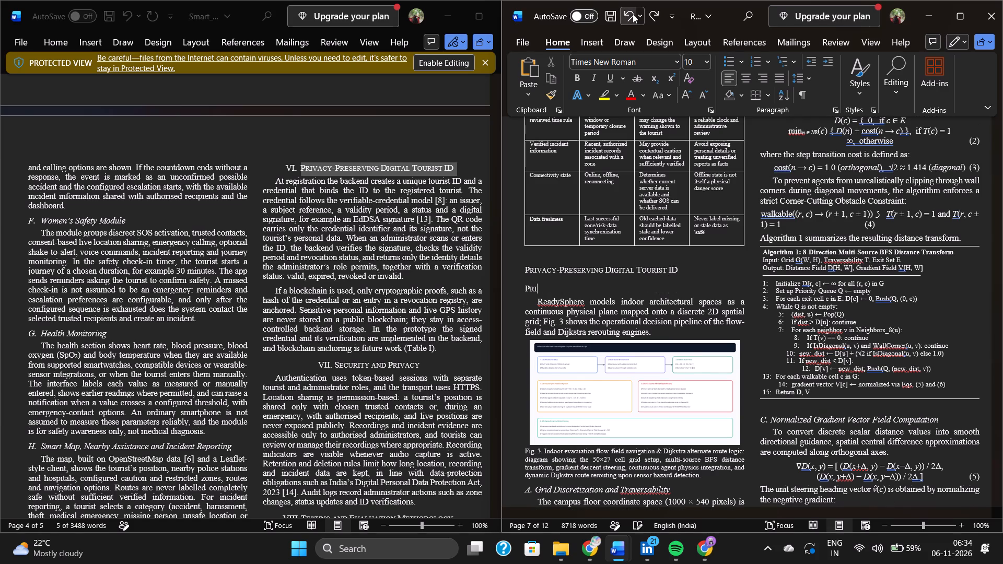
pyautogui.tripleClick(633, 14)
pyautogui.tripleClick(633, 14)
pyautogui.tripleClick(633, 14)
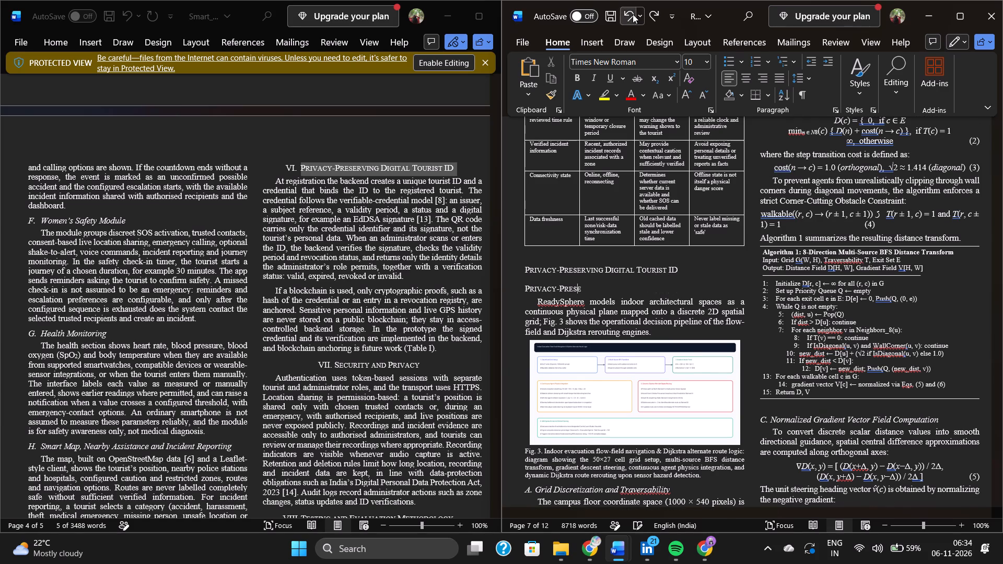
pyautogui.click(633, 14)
# Delete the remaining pasted heading lines between the table and the ReadySphere paragraph in the 12-page paper.
pyautogui.moveTo(601, 285); pyautogui.dragTo(596, 284)
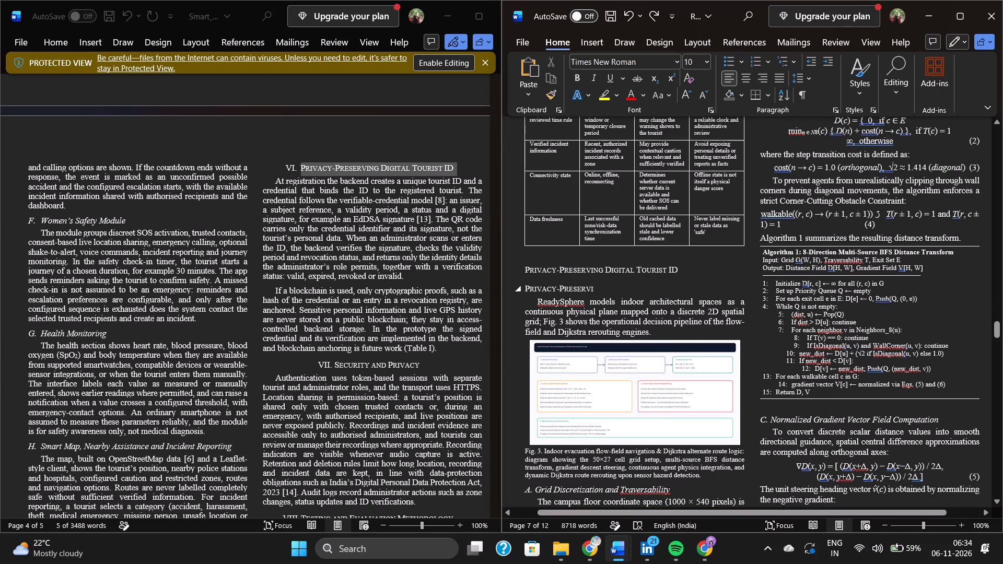
pyautogui.moveTo(596, 284); pyautogui.dragTo(531, 258)
pyautogui.press('BackSpace')
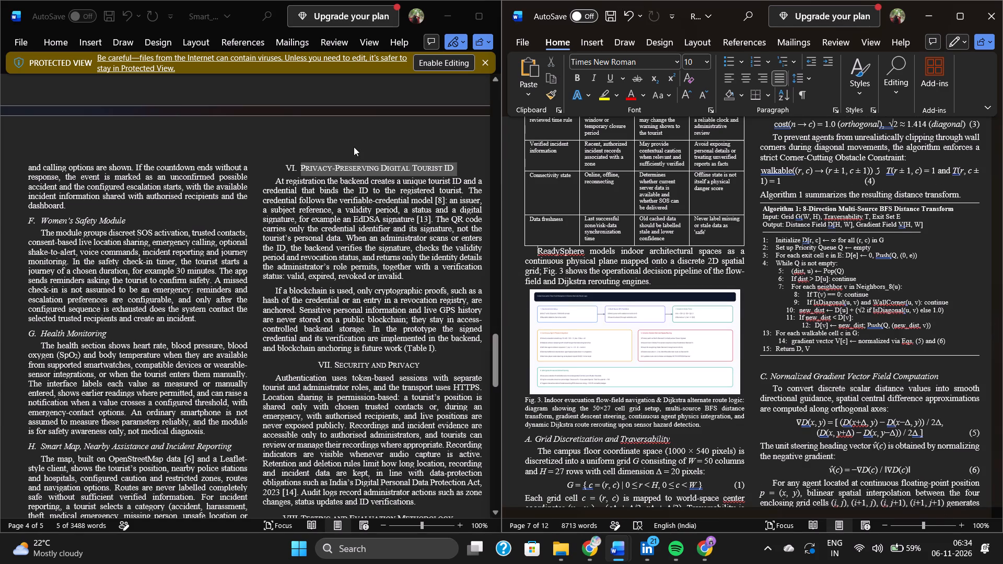
# Copy the Section VI heading text "Privacy-Preserving Digital Tourist ID" from the downloaded paper again.
pyautogui.click(285, 163)
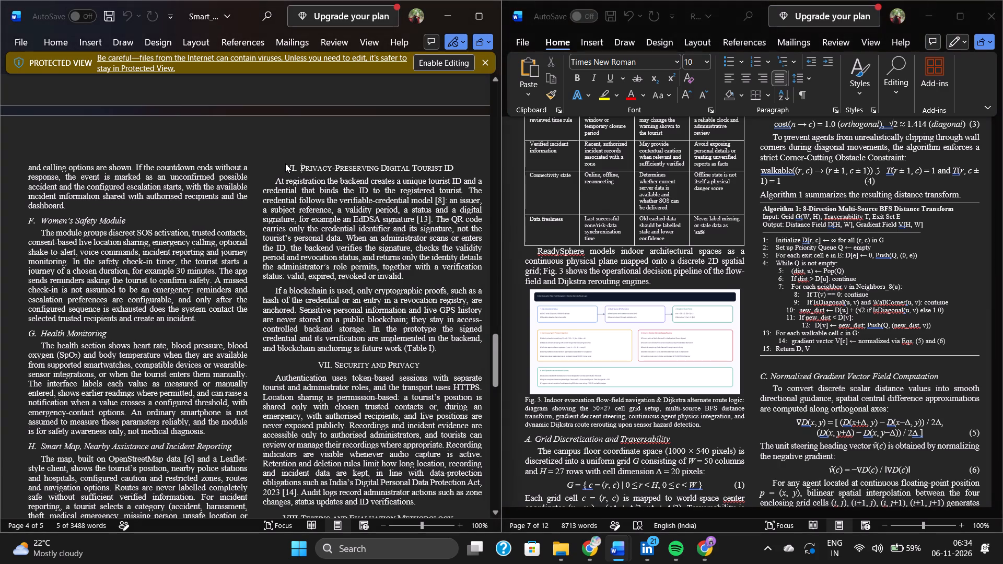
pyautogui.click(285, 163)
pyautogui.click(285, 166)
pyautogui.moveTo(285, 166); pyautogui.dragTo(297, 166)
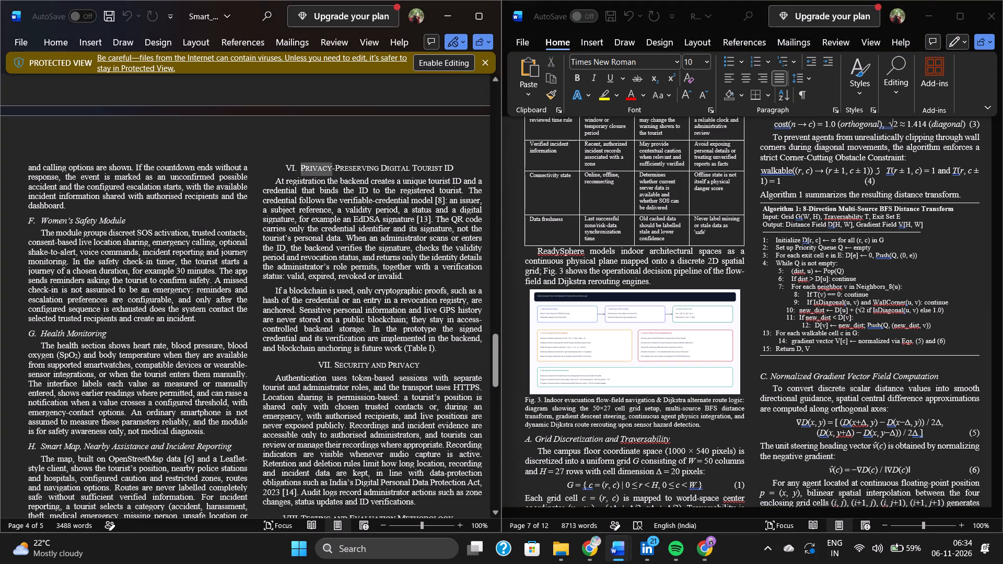
pyautogui.moveTo(297, 166); pyautogui.dragTo(318, 166)
pyautogui.click(318, 166)
pyautogui.moveTo(286, 166); pyautogui.dragTo(299, 166)
pyautogui.moveTo(299, 166); pyautogui.dragTo(457, 167)
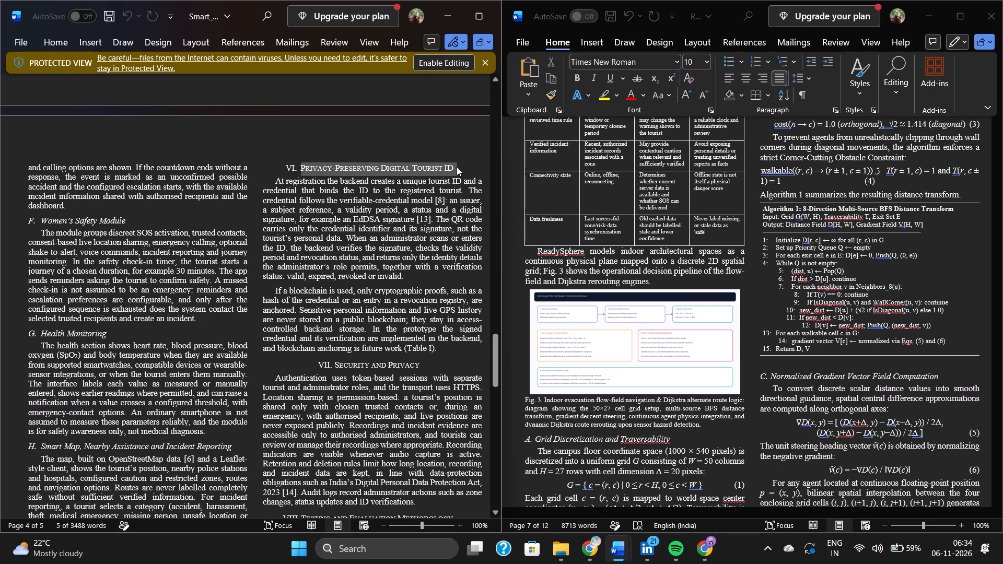
pyautogui.hotkey('ctrl', 'c')
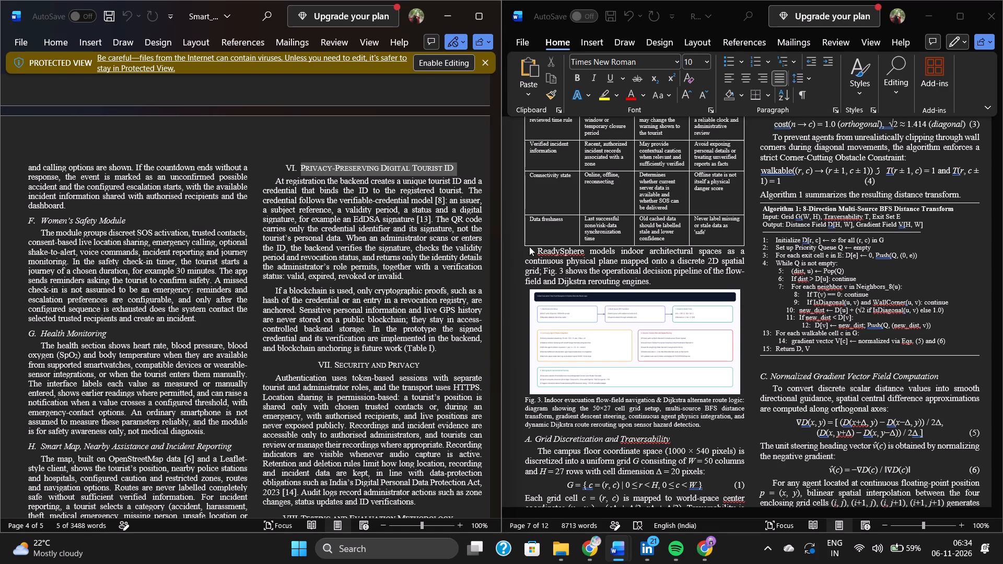
# Paste the copied heading text on its own line before the ReadySphere paragraph, with a blank line above and below it.
pyautogui.click(537, 246)
pyautogui.hotkey('ctrl', 'v')
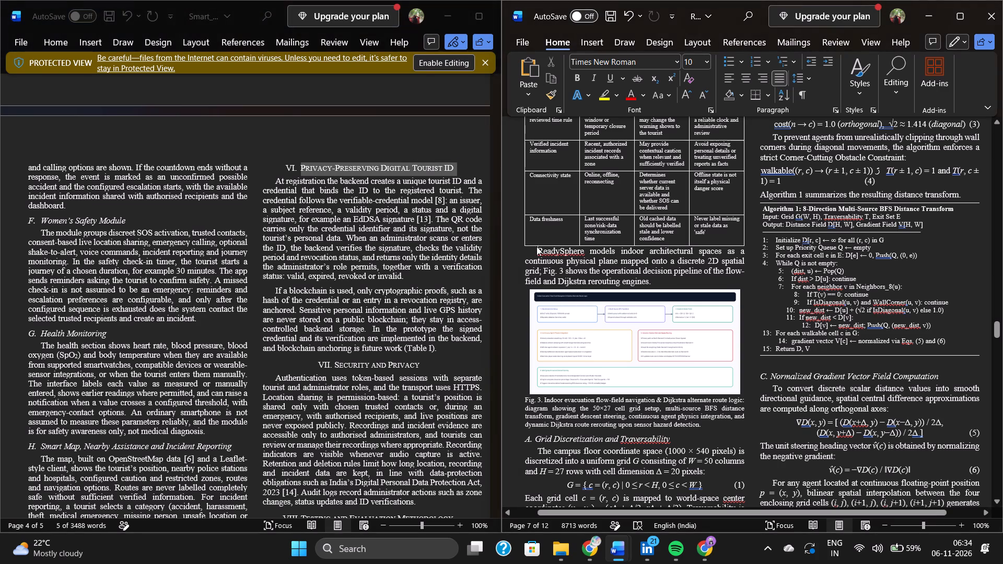
pyautogui.press('Return')
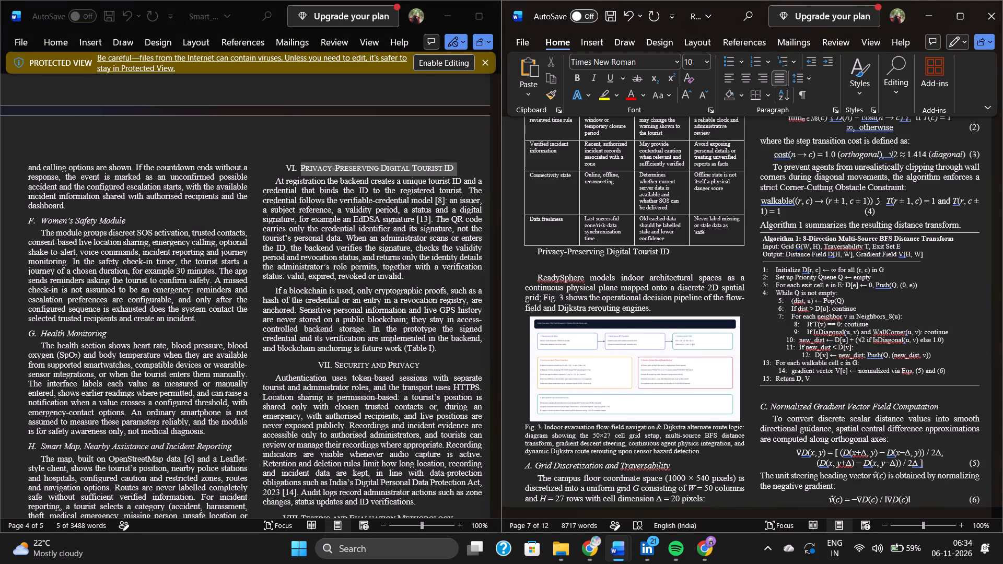
pyautogui.click(536, 252)
pyautogui.press('Return')
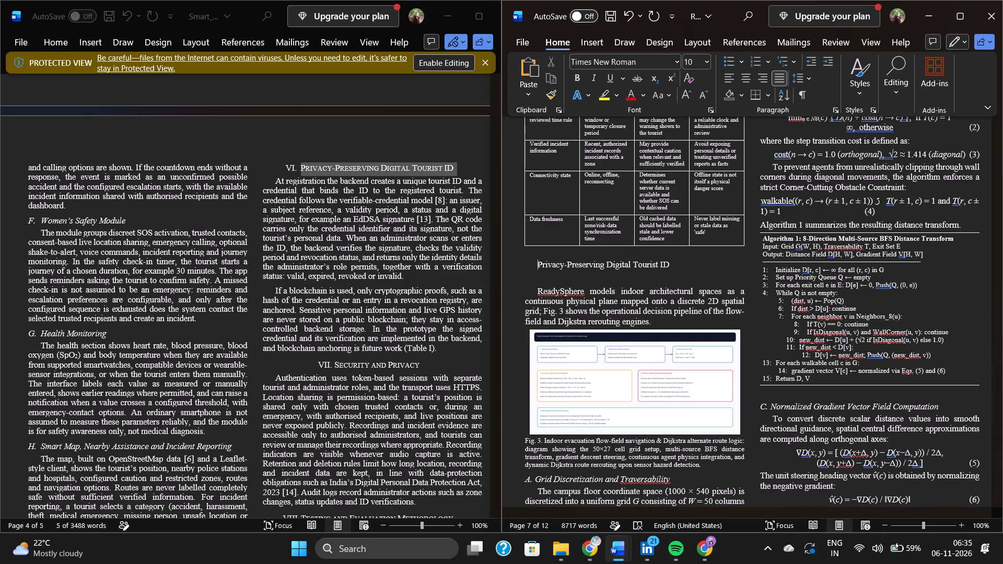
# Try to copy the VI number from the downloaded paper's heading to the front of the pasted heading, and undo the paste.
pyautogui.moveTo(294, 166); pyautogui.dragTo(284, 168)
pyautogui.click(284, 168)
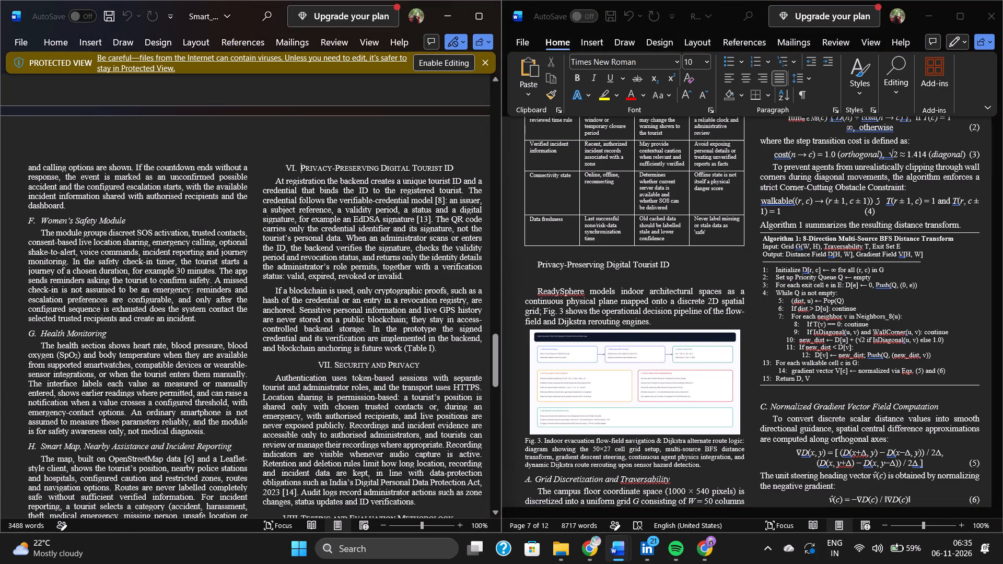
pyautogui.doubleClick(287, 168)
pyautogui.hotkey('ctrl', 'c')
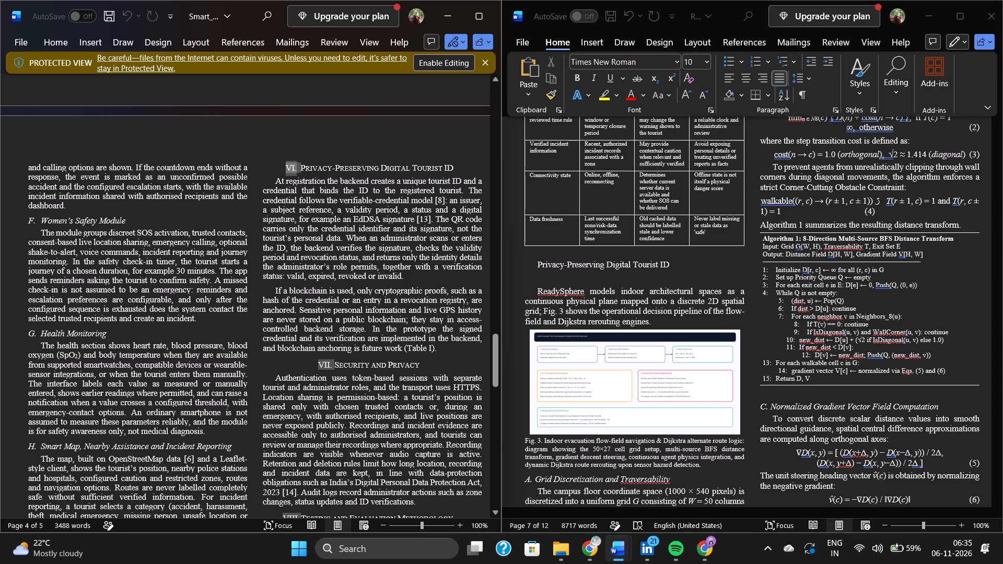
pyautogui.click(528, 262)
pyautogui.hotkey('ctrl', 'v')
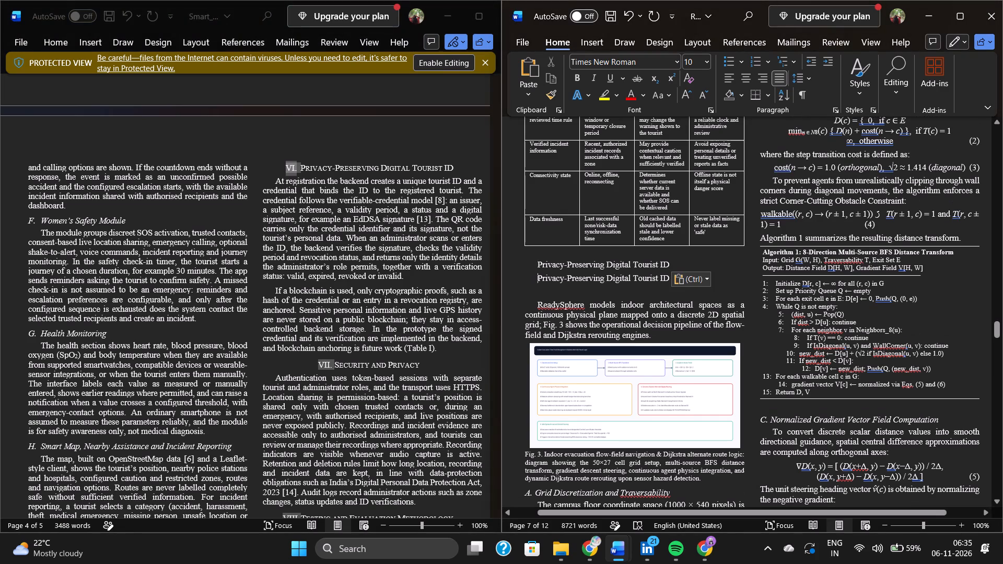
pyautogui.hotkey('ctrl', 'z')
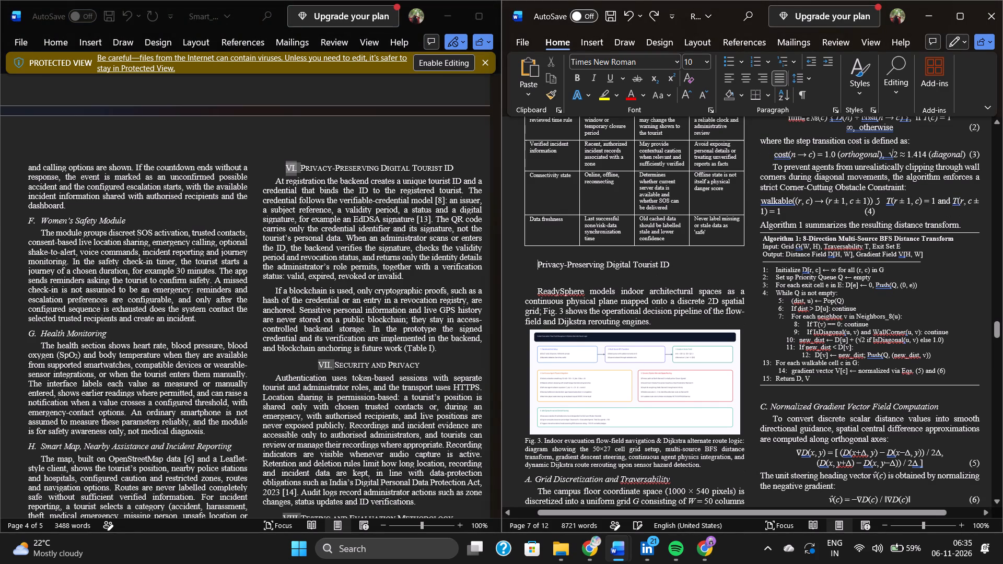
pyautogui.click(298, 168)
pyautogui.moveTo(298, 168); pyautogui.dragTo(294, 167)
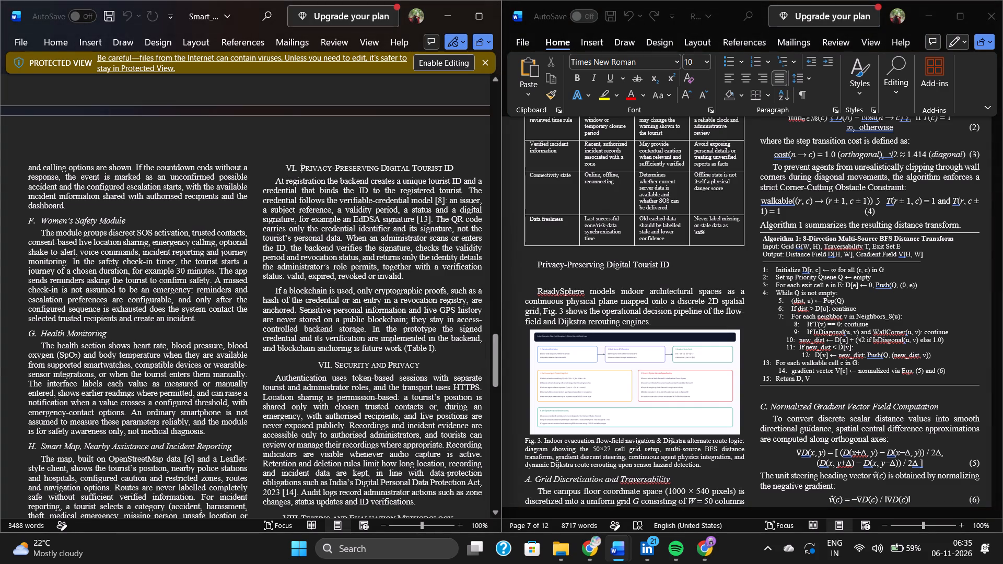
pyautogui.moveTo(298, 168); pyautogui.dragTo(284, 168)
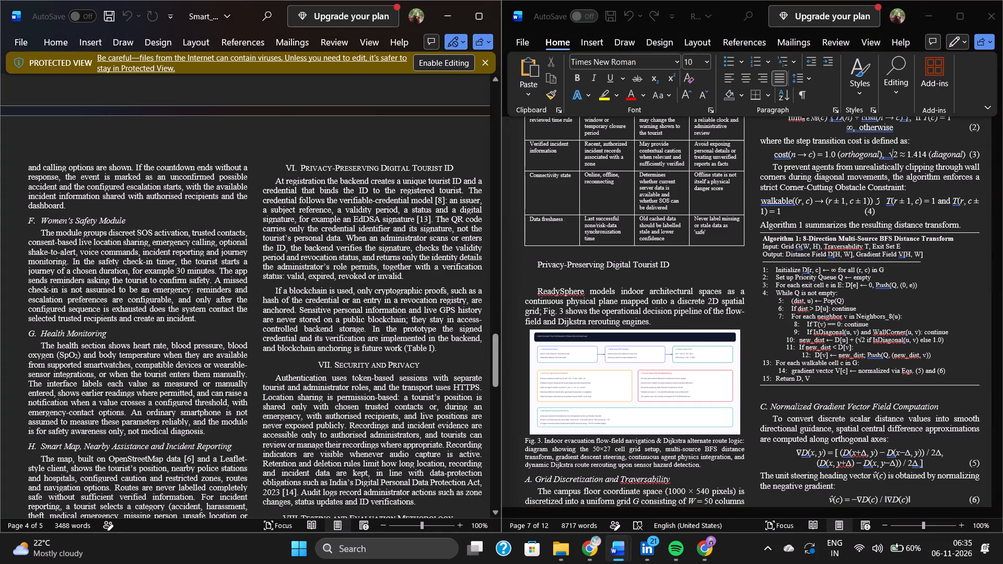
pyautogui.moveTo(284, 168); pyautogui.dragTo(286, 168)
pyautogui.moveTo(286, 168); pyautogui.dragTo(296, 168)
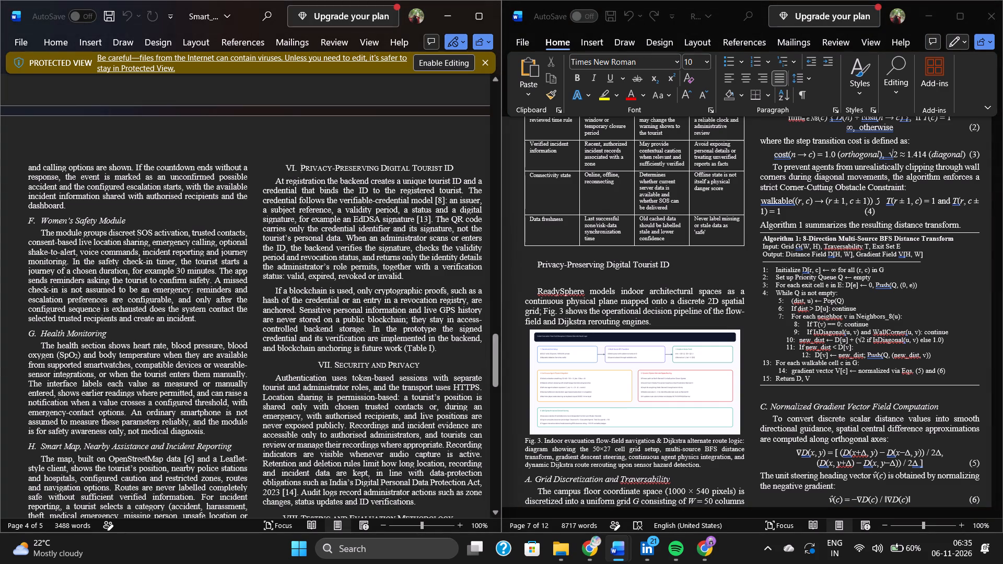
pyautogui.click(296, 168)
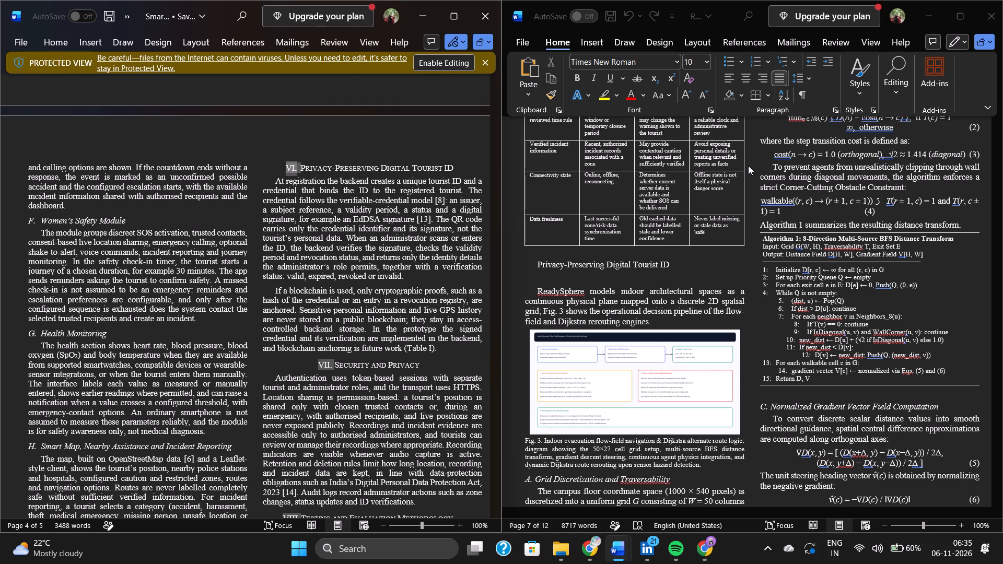
# Undo the recent heading edits in the 12-page paper back to the duplicate pasted heading lines with an empty line before the ReadySphere paragraph.
pyautogui.click(709, 360)
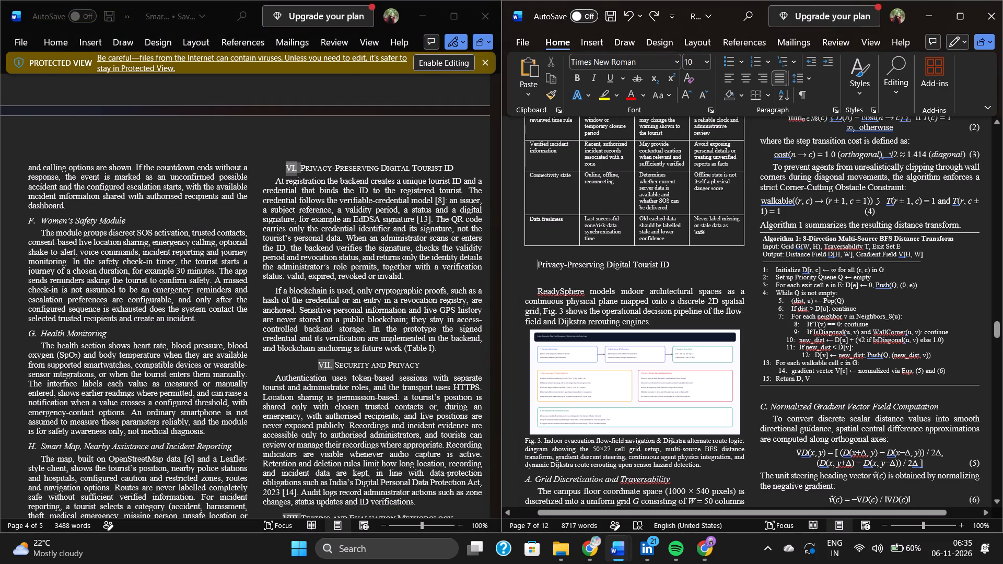
pyautogui.hotkey('ctrl', 'z')
pyautogui.hotkey('ctrl', 'z')
pyautogui.hotkey('ctrl', 'z')
pyautogui.hotkey('ctrl', 'z')
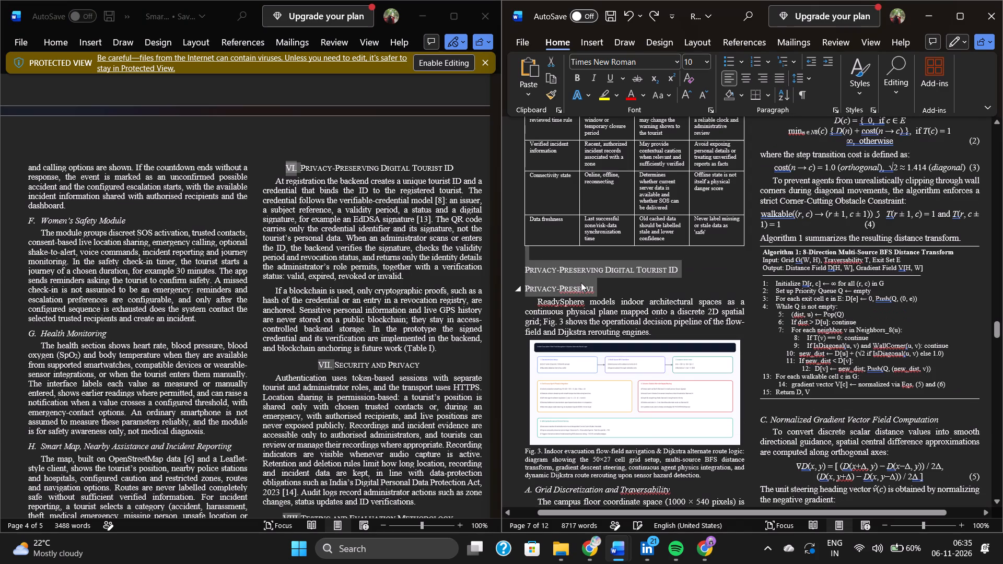
pyautogui.hotkey('ctrl', 'z')
pyautogui.hotkey('ctrl', 'z')
pyautogui.hotkey('ctrl', 'z')
pyautogui.hotkey('ctrl', 'z')
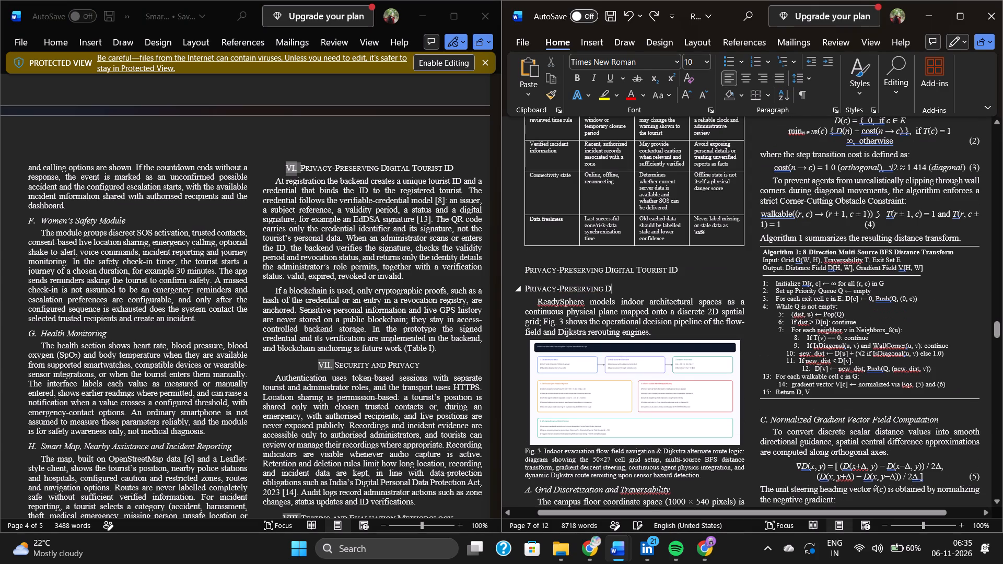
pyautogui.hotkey('ctrl', 'z')
pyautogui.hotkey('ctrl', 'z')
pyautogui.hotkey('ctrl', 'z')
pyautogui.hotkey('ctrl', 'z')
pyautogui.hotkey('ctrl', 'z')
pyautogui.hotkey('ctrl', 'z')
pyautogui.hotkey('ctrl', 'z')
pyautogui.hotkey('ctrl', 'z')
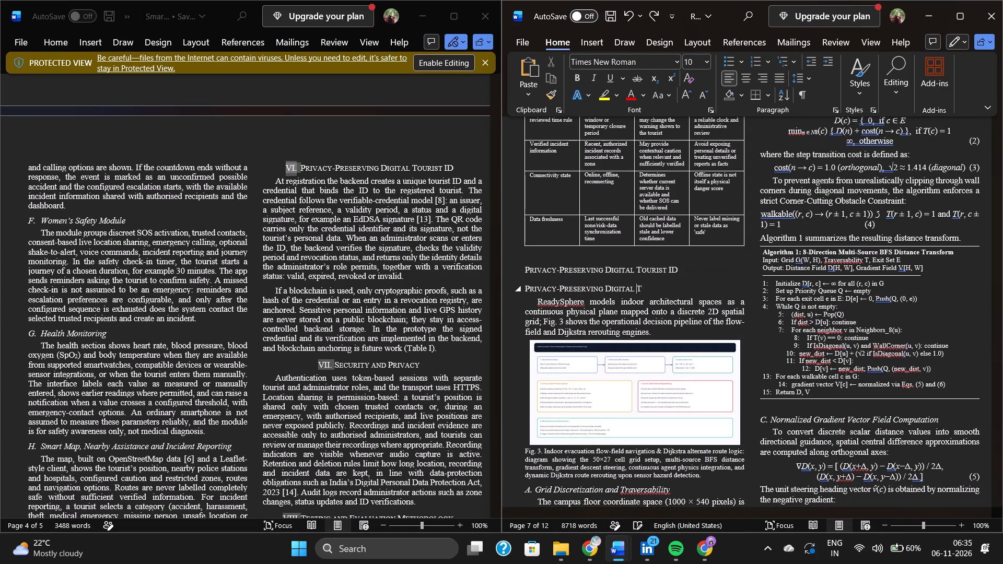
pyautogui.hotkey('ctrl', 'z')
pyautogui.hotkey('ctrl', 'z')
pyautogui.hotkey('ctrl', 'z')
pyautogui.hotkey('ctrl', 'z')
pyautogui.hotkey('ctrl', 'z')
pyautogui.press('z')
pyautogui.hotkey('ctrl', 'z')
pyautogui.hotkey('ctrl', 'z')
pyautogui.hotkey('ctrl', 'z')
pyautogui.hotkey('ctrl', 'z')
pyautogui.hotkey('ctrl', 'z')
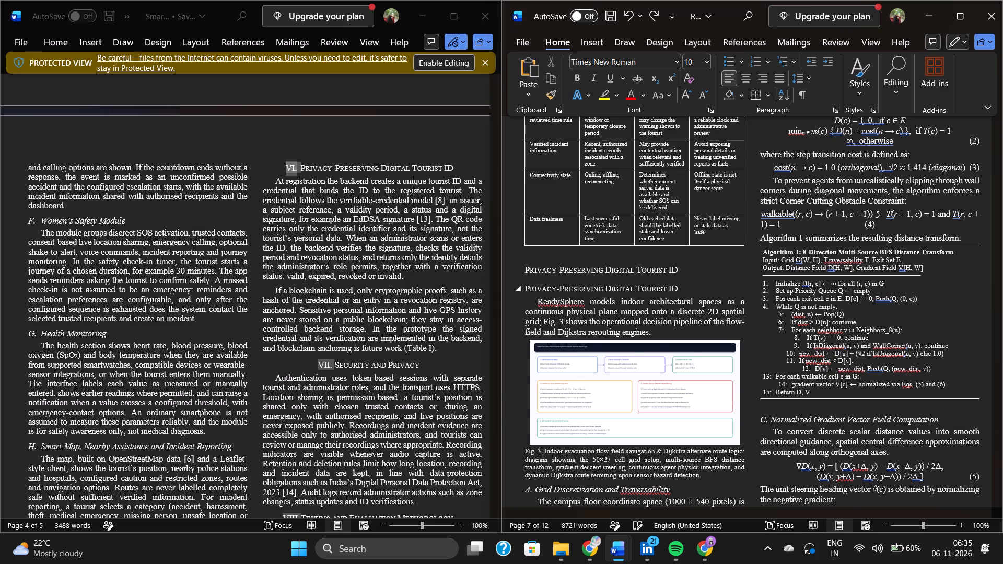
pyautogui.hotkey('ctrl', 'z')
pyautogui.write('zz')
pyautogui.hotkey('ctrl', 'z')
pyautogui.hotkey('ctrl', 'z')
pyautogui.hotkey('ctrl', 'z')
pyautogui.hotkey('ctrl', 'z')
pyautogui.hotkey('ctrl', 'z')
pyautogui.hotkey('ctrl', 'z')
pyautogui.hotkey('ctrl', 'z')
pyautogui.hotkey('ctrl', 'z')
pyautogui.hotkey('ctrl', 'z')
pyautogui.hotkey('ctrl', 'z')
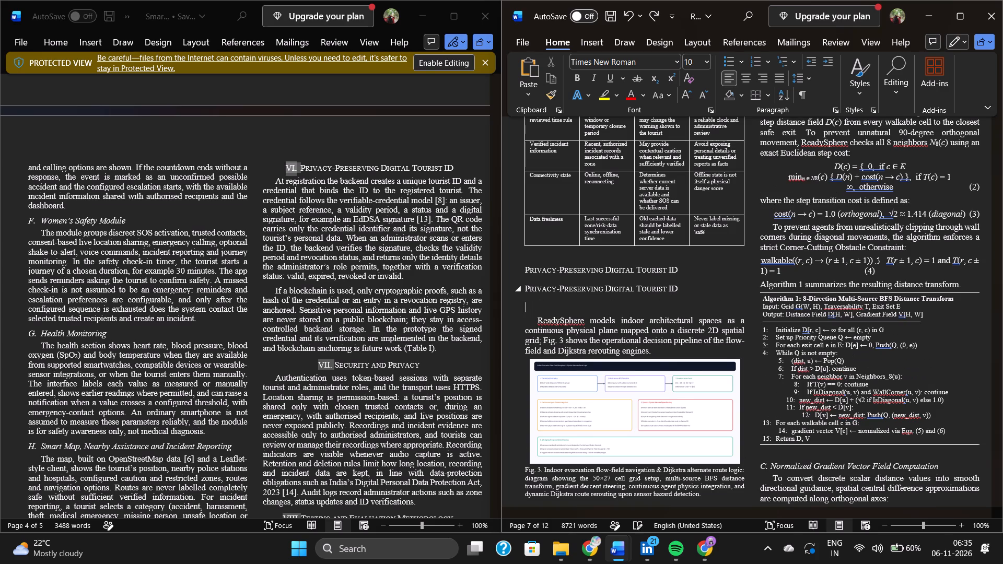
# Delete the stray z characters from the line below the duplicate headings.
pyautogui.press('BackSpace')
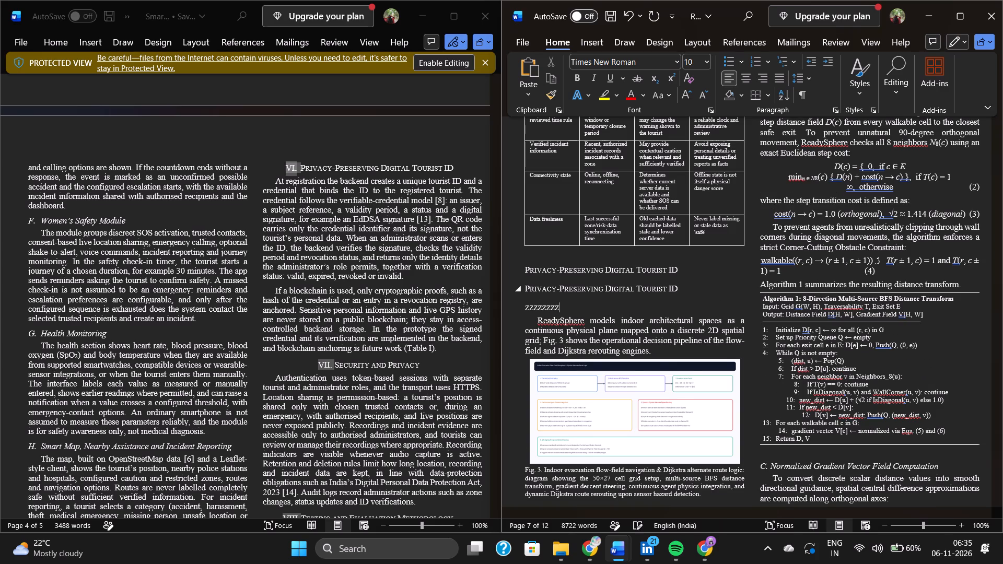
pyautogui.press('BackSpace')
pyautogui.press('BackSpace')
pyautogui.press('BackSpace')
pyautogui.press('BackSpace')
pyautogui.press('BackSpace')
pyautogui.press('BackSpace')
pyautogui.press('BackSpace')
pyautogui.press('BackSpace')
# Undo past the stray z typing and automatic formatting to restore the numbered VI. line before the ReadySphere paragraph.
pyautogui.click(639, 17)
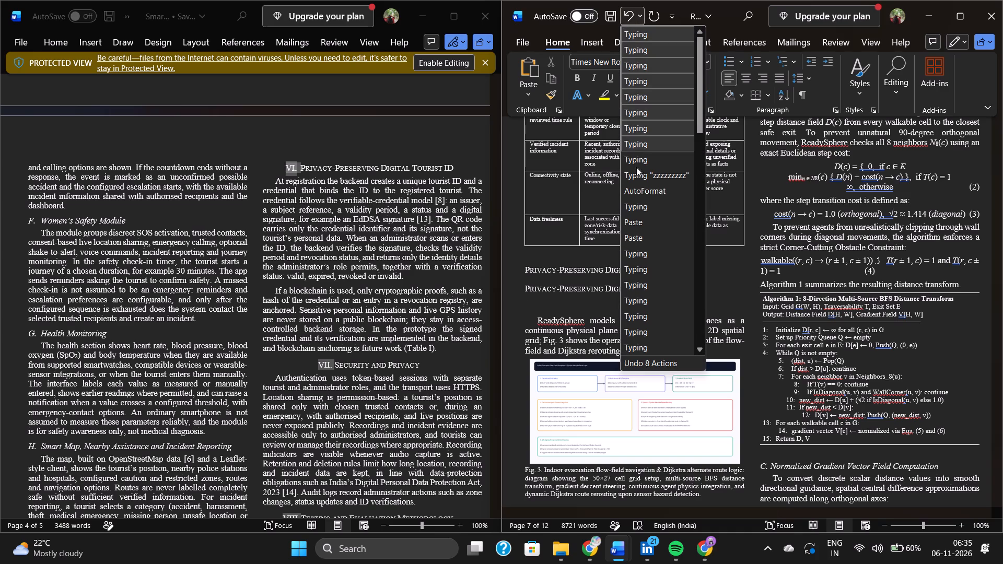
pyautogui.click(639, 208)
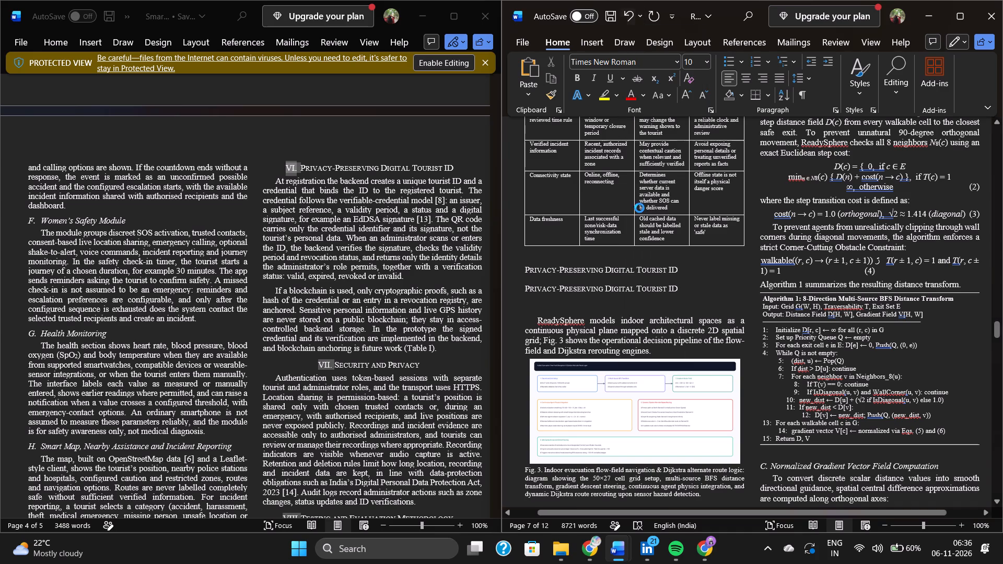
pyautogui.click(682, 311)
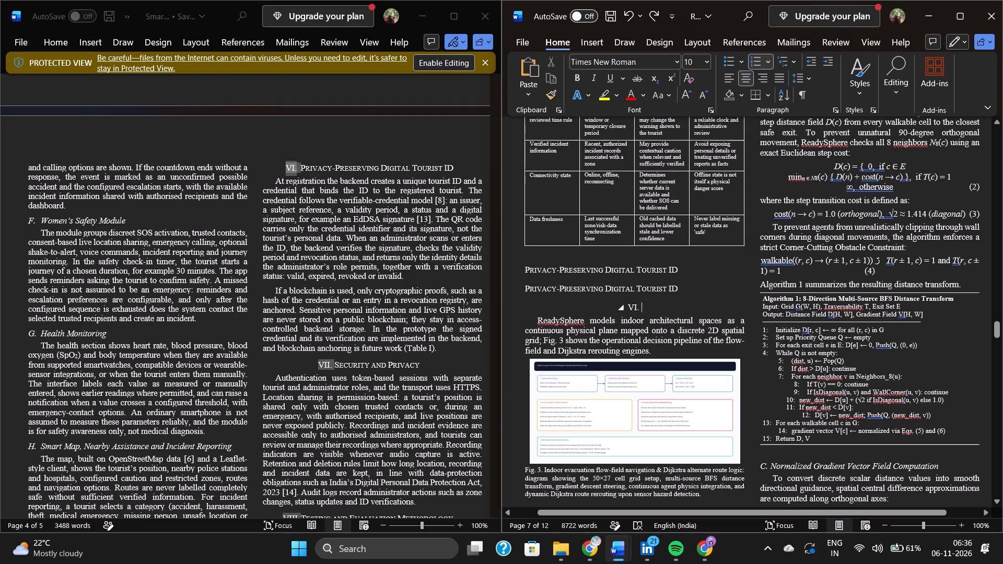
# Add spaces after the VI. number so its line is kept, and insert an empty line beneath it.
pyautogui.press('Return')
pyautogui.hotkey('ctrl', 'z')
pyautogui.press('space')
pyautogui.press('space')
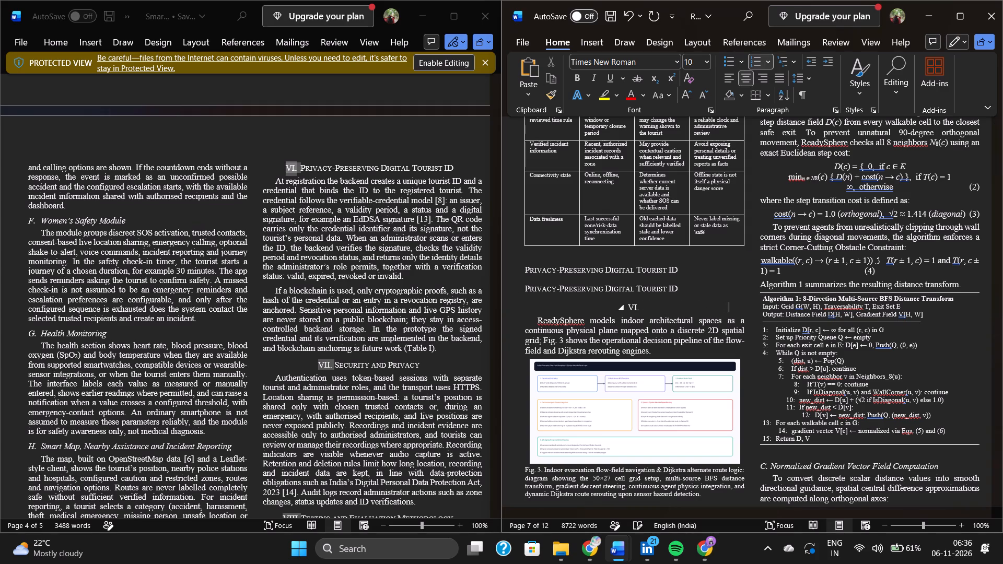
pyautogui.press('space')
pyautogui.press('Return')
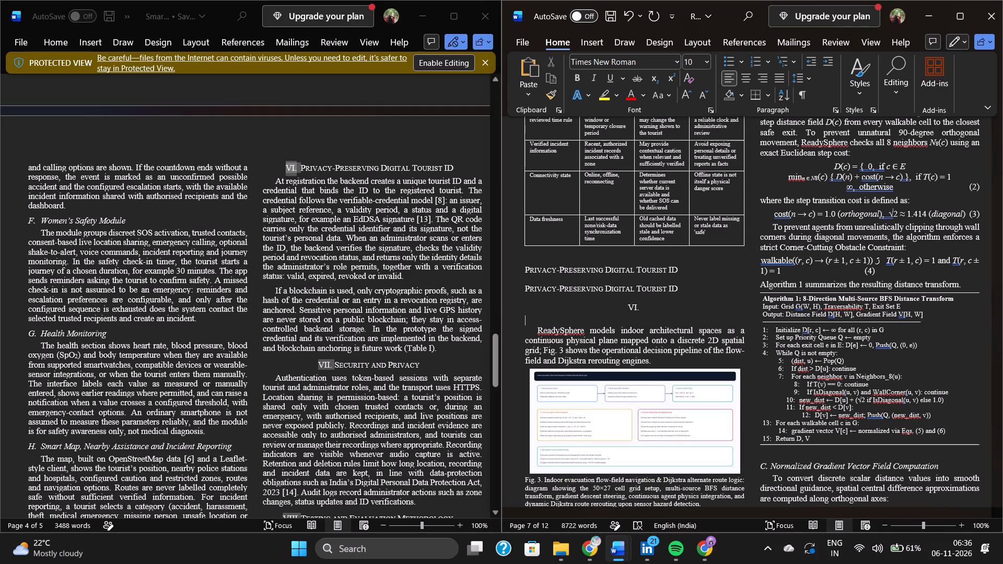
# Copy the heading text "Privacy-Preserving Digital Tourist ID" from the downloaded paper and paste it on the empty line below the VI. number.
pyautogui.click(455, 165)
pyautogui.moveTo(455, 165); pyautogui.dragTo(312, 164)
pyautogui.hotkey('ctrl', 'c')
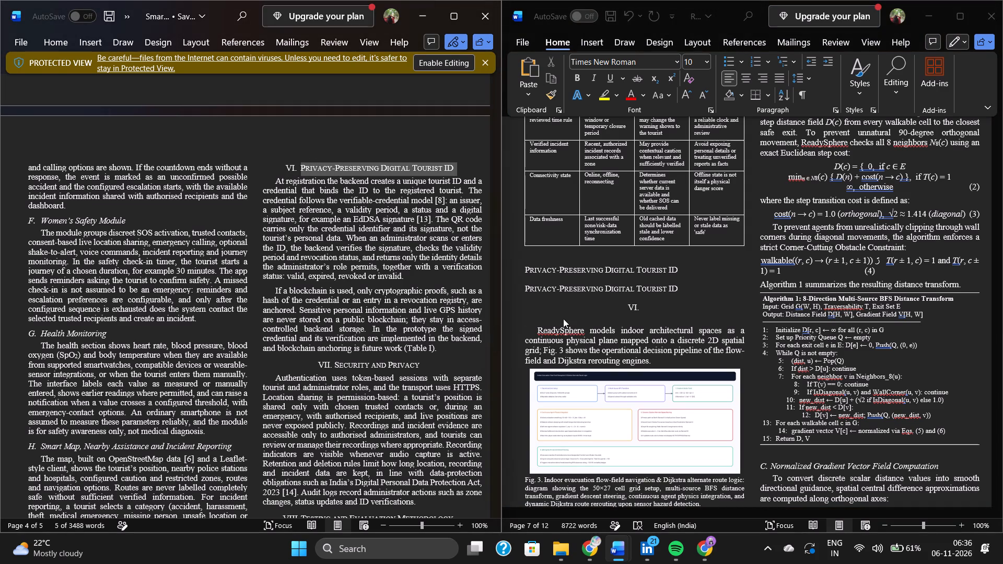
pyautogui.click(563, 319)
pyautogui.hotkey('ctrl', 'v')
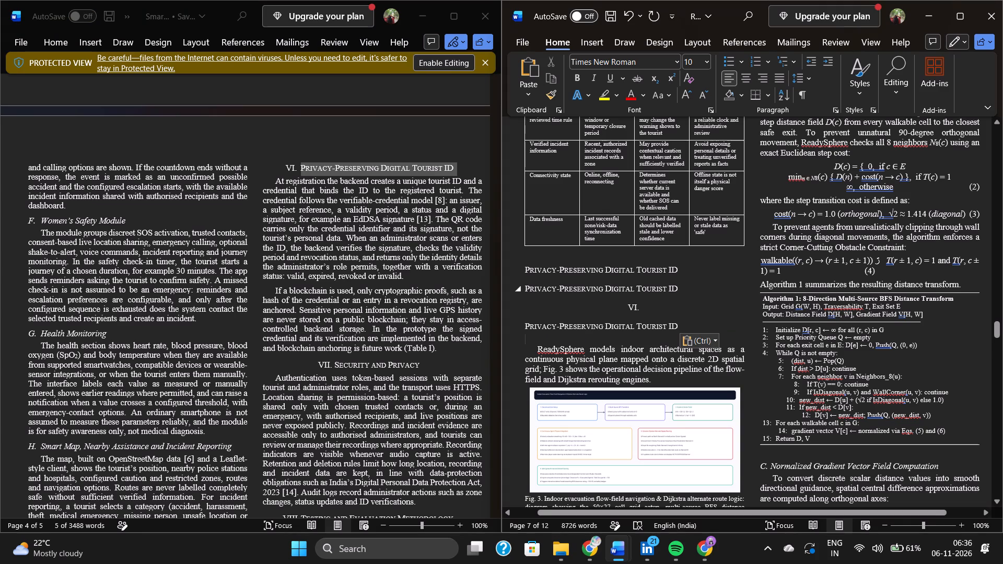
# Delete the two duplicate "Privacy-Preserving Digital Tourist ID" lines above the VI. line, keeping the VI. number.
pyautogui.moveTo(686, 290); pyautogui.dragTo(543, 270)
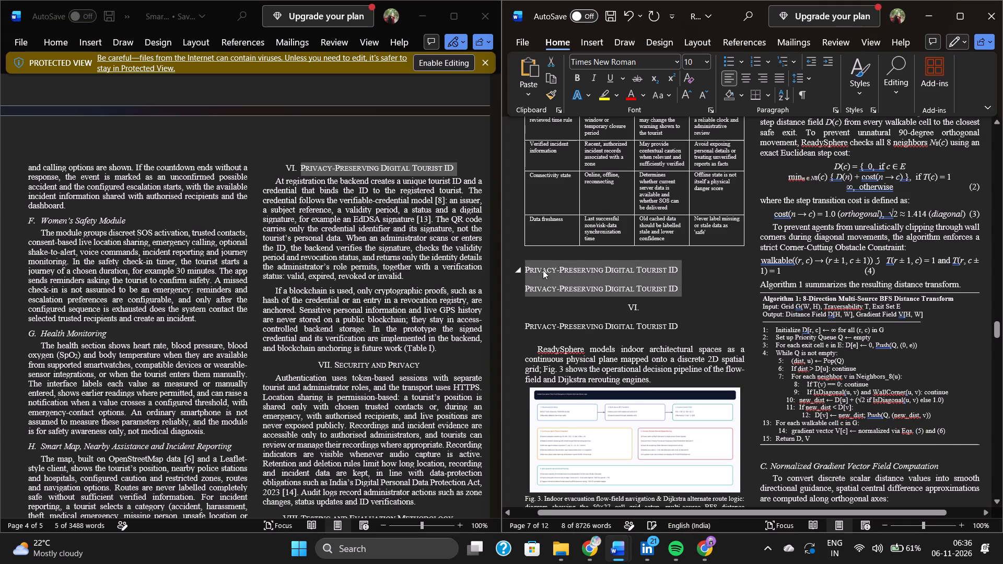
pyautogui.press('BackSpace')
pyautogui.press('BackSpace')
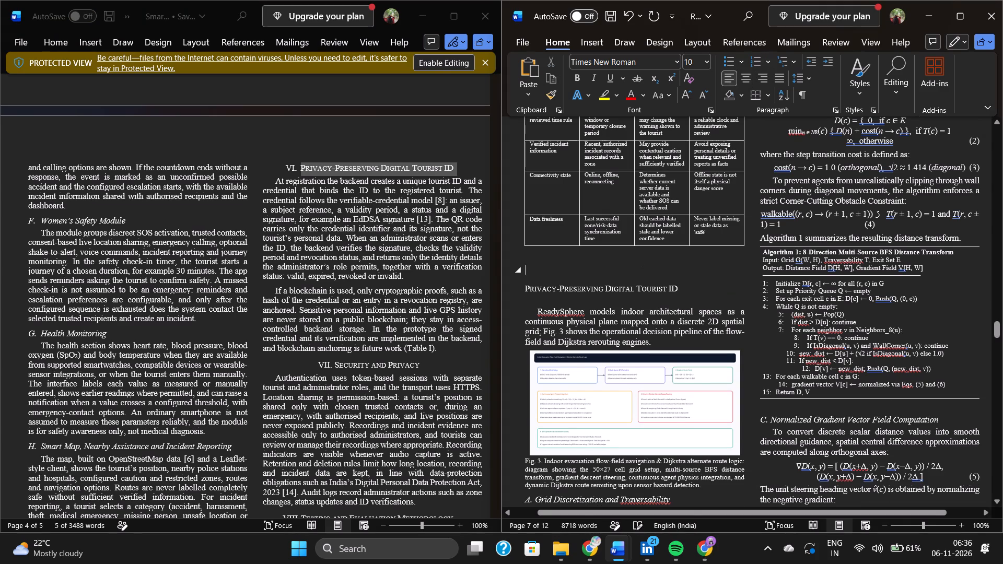
pyautogui.hotkey('ctrl', 'z')
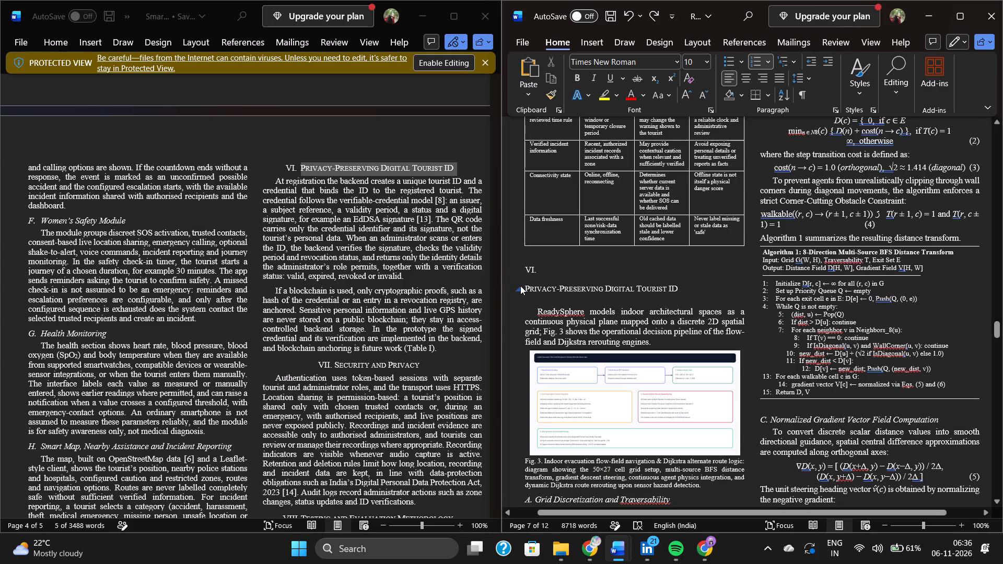
# Join the pasted heading onto the VI. line and remove the extra spaces between the number and the heading text.
pyautogui.click(524, 287)
pyautogui.press('BackSpace')
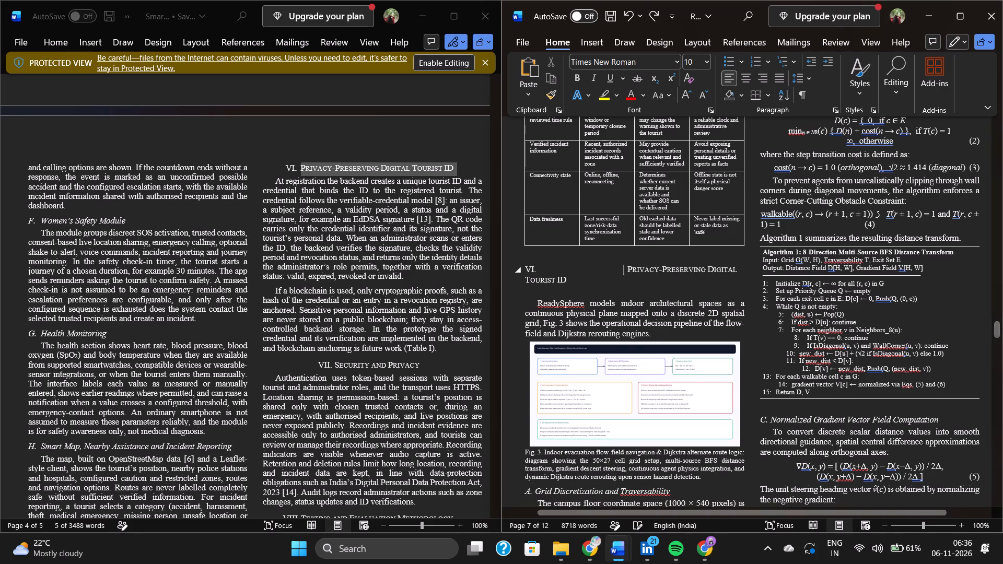
pyautogui.press('BackSpace')
pyautogui.press('BackSpace')
pyautogui.press('BackSpace')
pyautogui.press('BackSpace')
pyautogui.press('BackSpace')
pyautogui.press('BackSpace')
pyautogui.press('BackSpace')
pyautogui.press('BackSpace')
pyautogui.press('BackSpace')
pyautogui.press('BackSpace')
pyautogui.press('BackSpace')
pyautogui.press('BackSpace')
pyautogui.press('BackSpace')
pyautogui.press('BackSpace')
pyautogui.press('BackSpace')
pyautogui.press('BackSpace')
pyautogui.press('BackSpace')
pyautogui.press('BackSpace')
pyautogui.press('BackSpace')
pyautogui.press('BackSpace')
pyautogui.press('BackSpace')
pyautogui.press('BackSpace')
pyautogui.press('BackSpace')
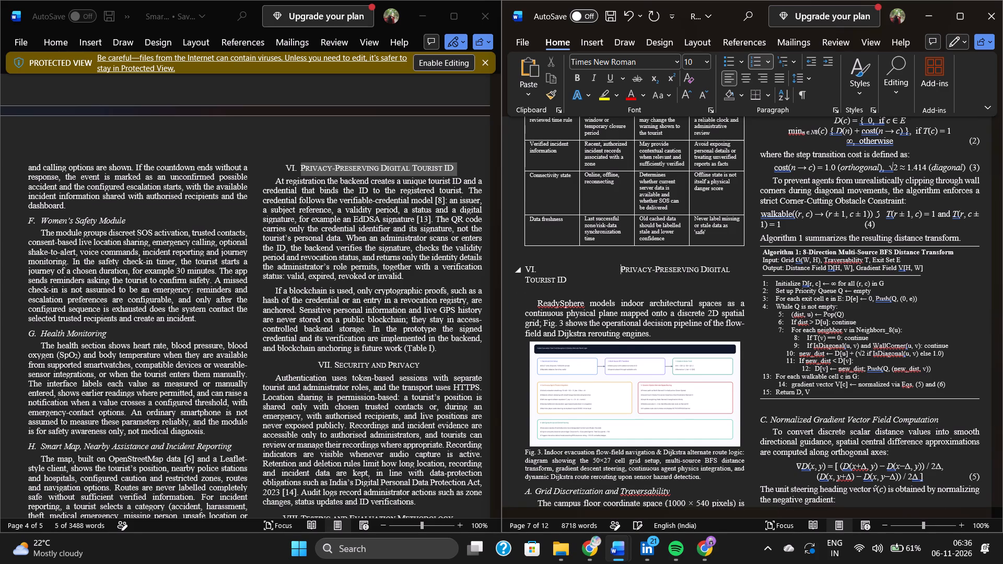
pyautogui.press('BackSpace')
pyautogui.press('BackSpace')
pyautogui.press('BackSpace')
pyautogui.press('BackSpace')
pyautogui.press('BackSpace')
pyautogui.press('BackSpace')
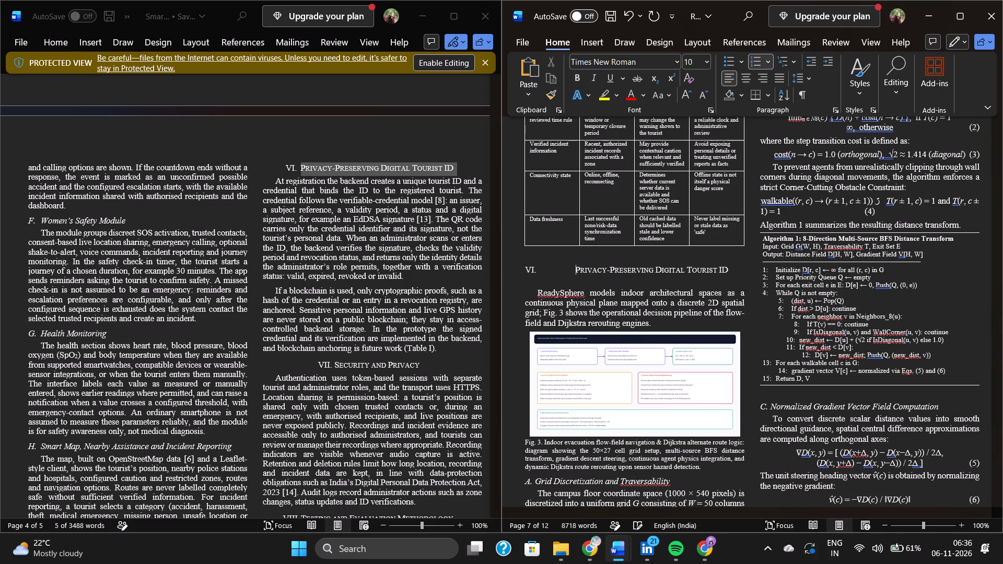
pyautogui.press('BackSpace')
pyautogui.press('BackSpace')
pyautogui.press('BackSpace')
pyautogui.press('BackSpace')
pyautogui.press('BackSpace')
pyautogui.press('BackSpace')
pyautogui.press('BackSpace')
pyautogui.press('BackSpace')
pyautogui.press('BackSpace')
pyautogui.press('BackSpace')
pyautogui.press('BackSpace')
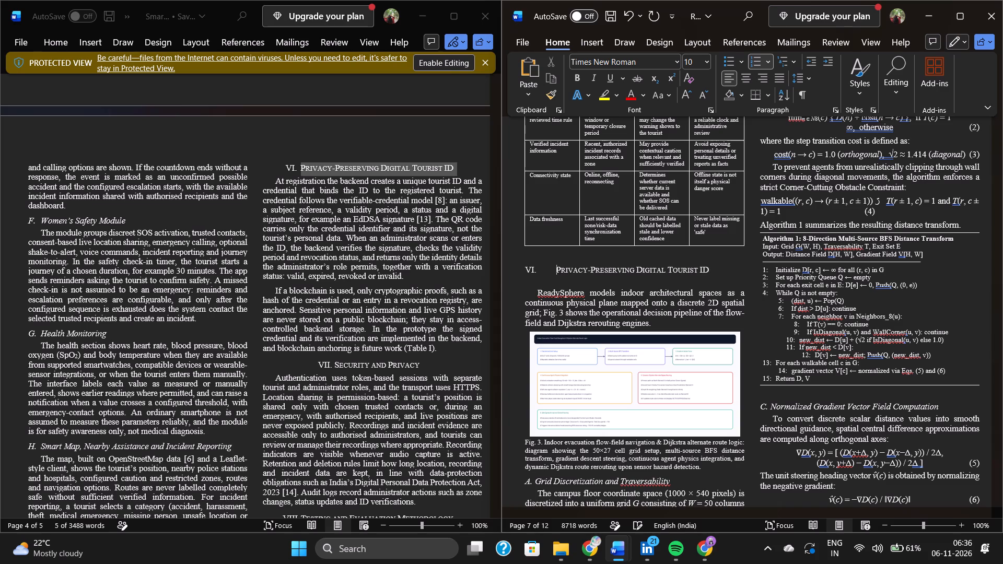
pyautogui.press('BackSpace')
pyautogui.press('BackSpace')
pyautogui.press('BackSpace')
pyautogui.press('BackSpace')
pyautogui.press('BackSpace')
pyautogui.press('BackSpace')
pyautogui.press('BackSpace')
pyautogui.press('BackSpace')
pyautogui.press('BackSpace')
pyautogui.press('BackSpace')
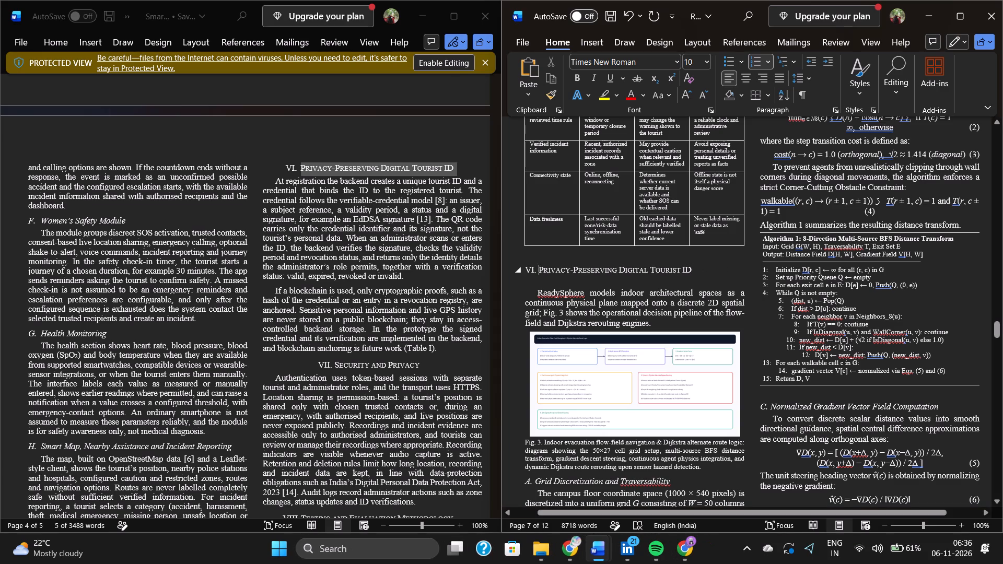
# Centre the "VI. Privacy-Preserving Digital Tourist ID" heading in its column.
pyautogui.moveTo(694, 268); pyautogui.dragTo(532, 266)
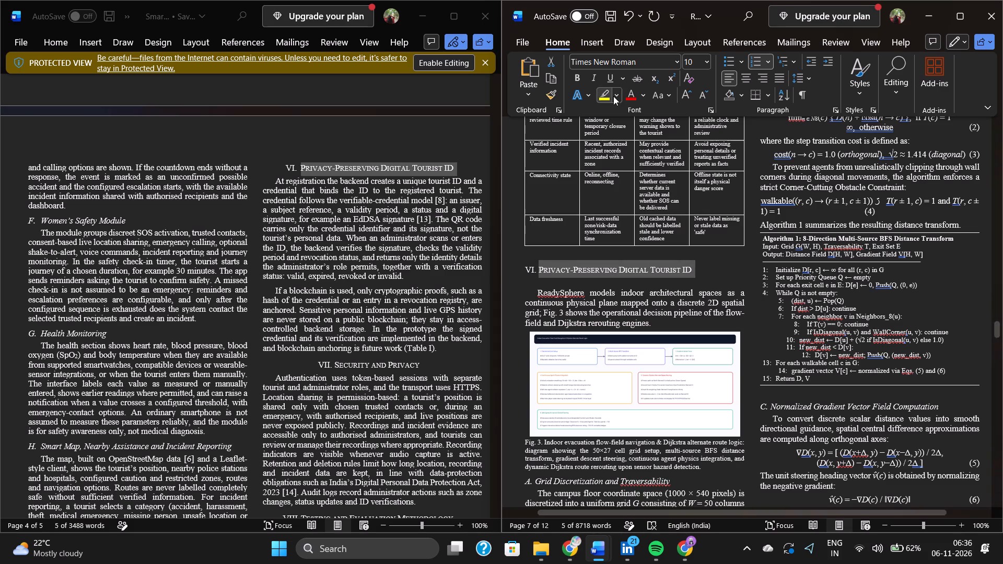
pyautogui.click(745, 78)
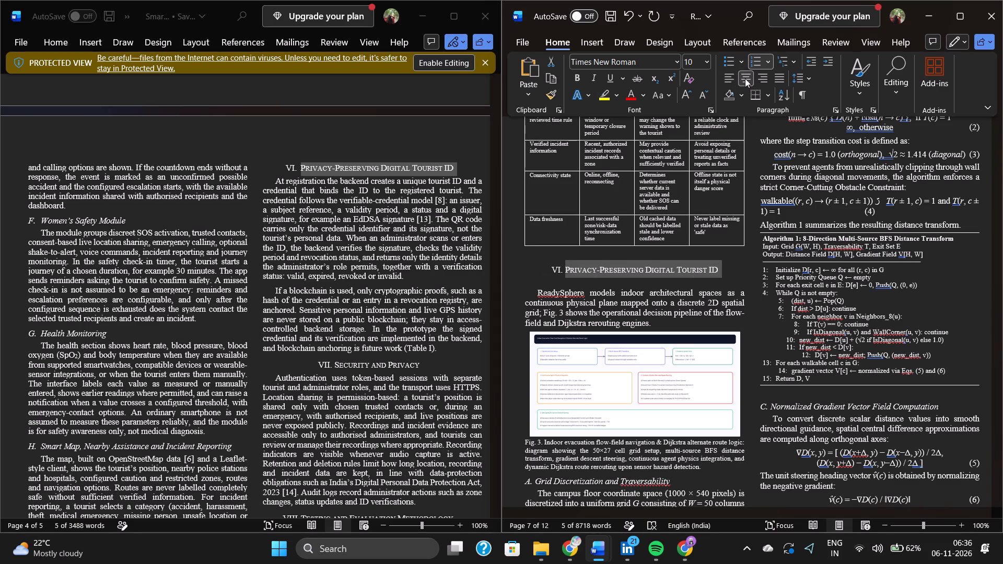
pyautogui.click(732, 387)
pyautogui.click(827, 302)
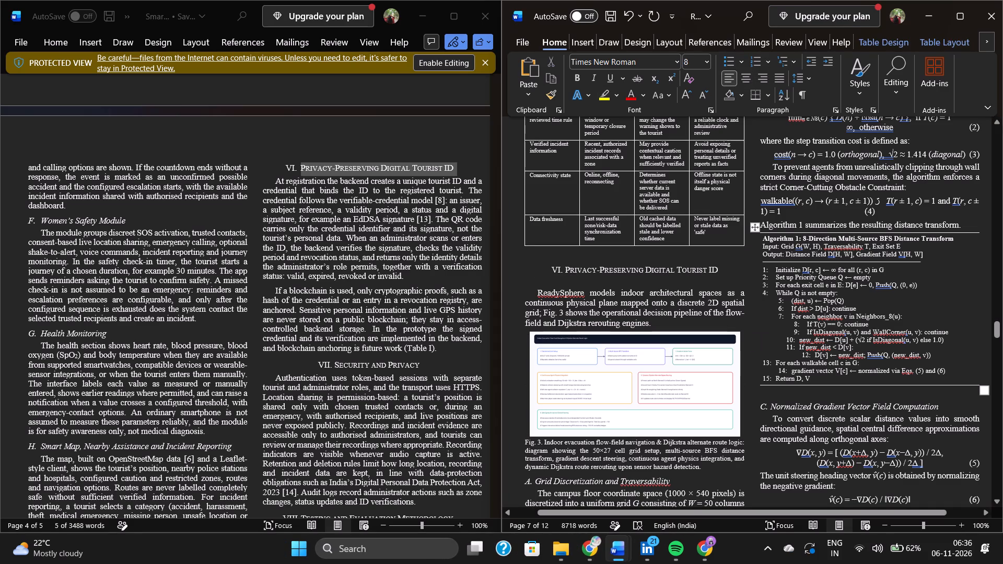
# Compare the sections, tables and figures of the downloaded paper with the workflow and module pages of the 12-page paper.
pyautogui.scroll(-3, 241, 377)
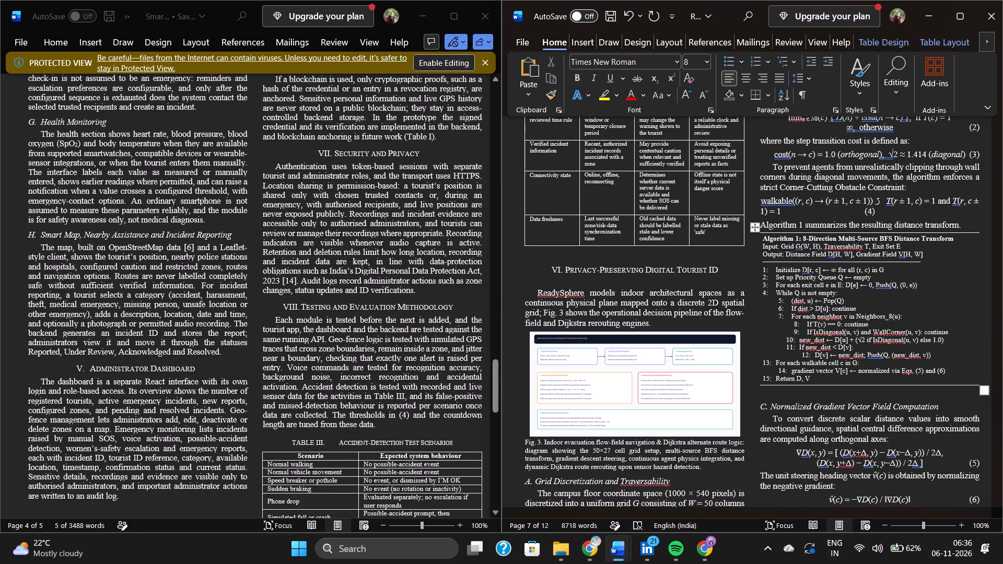
pyautogui.scroll(7, 575, 257)
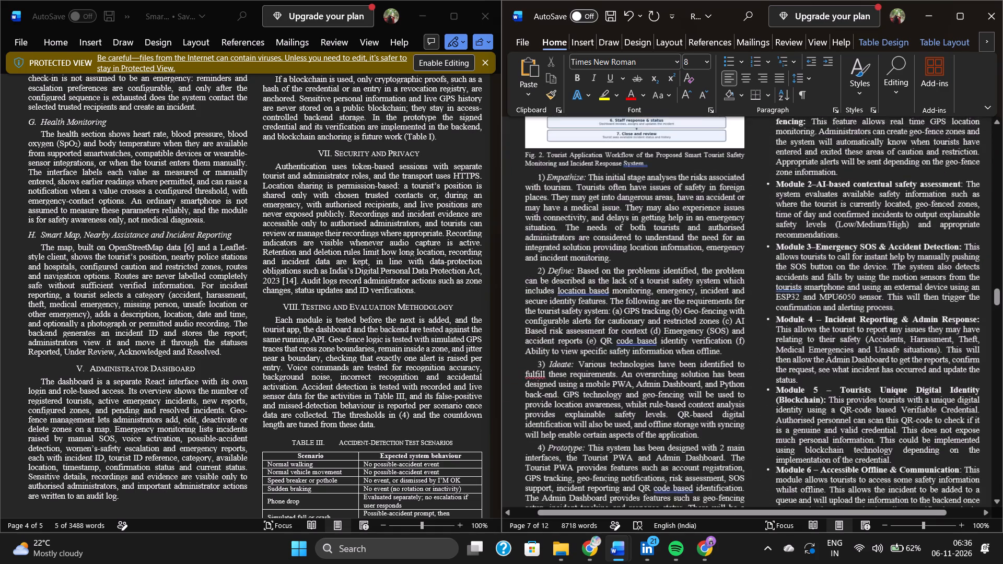
pyautogui.scroll(3, 575, 257)
pyautogui.scroll(-1, 575, 257)
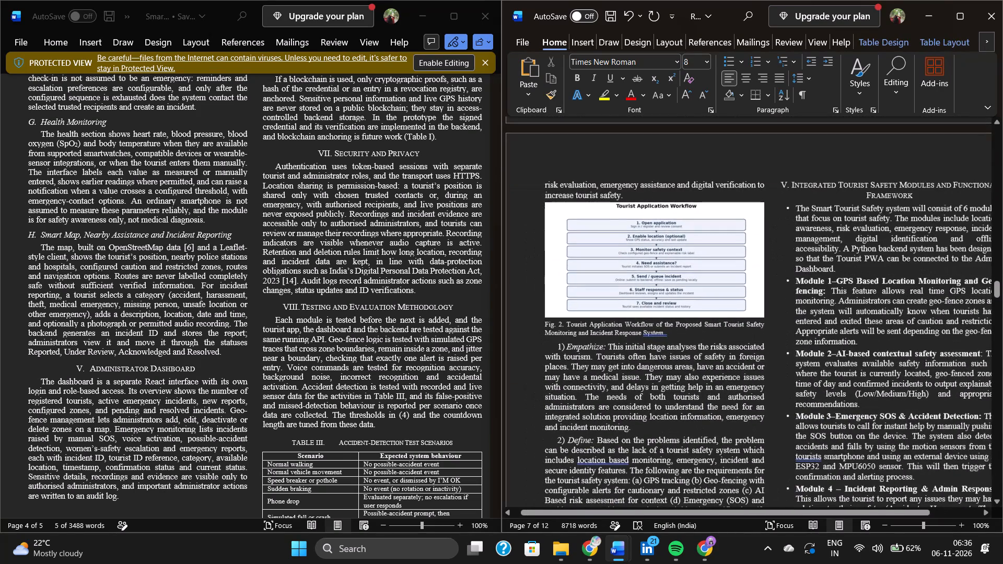
pyautogui.scroll(5, 65, 359)
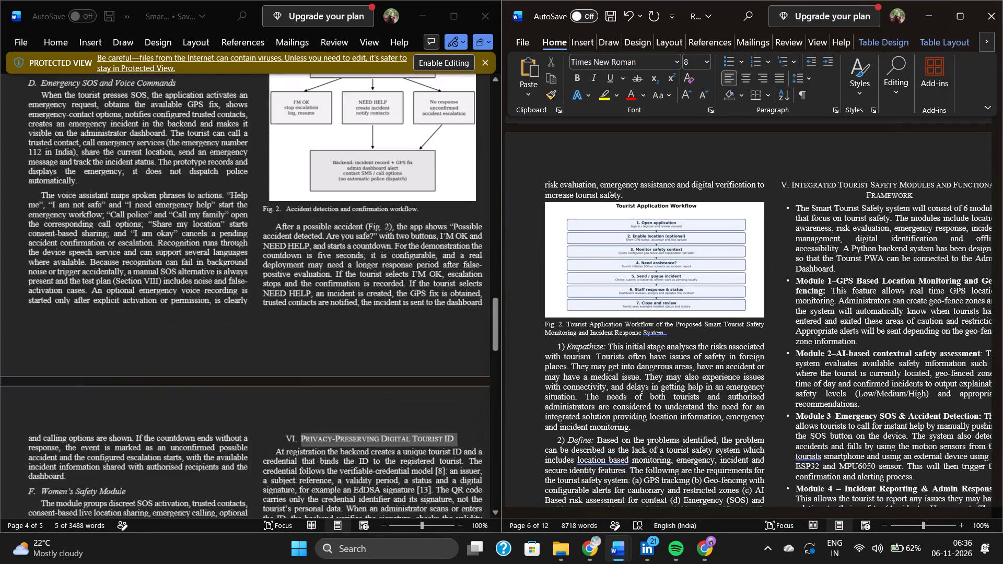
pyautogui.scroll(6, 65, 359)
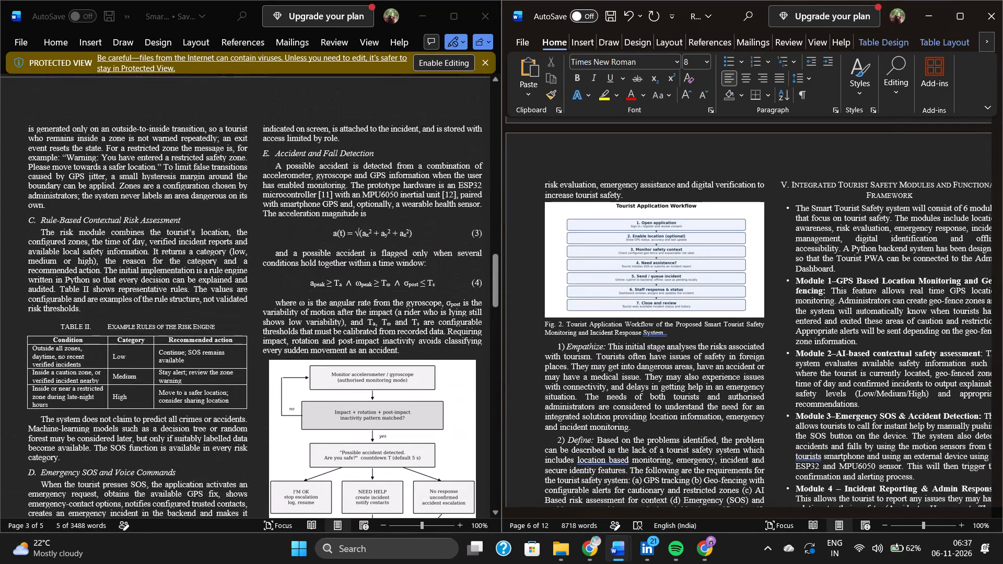
pyautogui.scroll(-1, 65, 359)
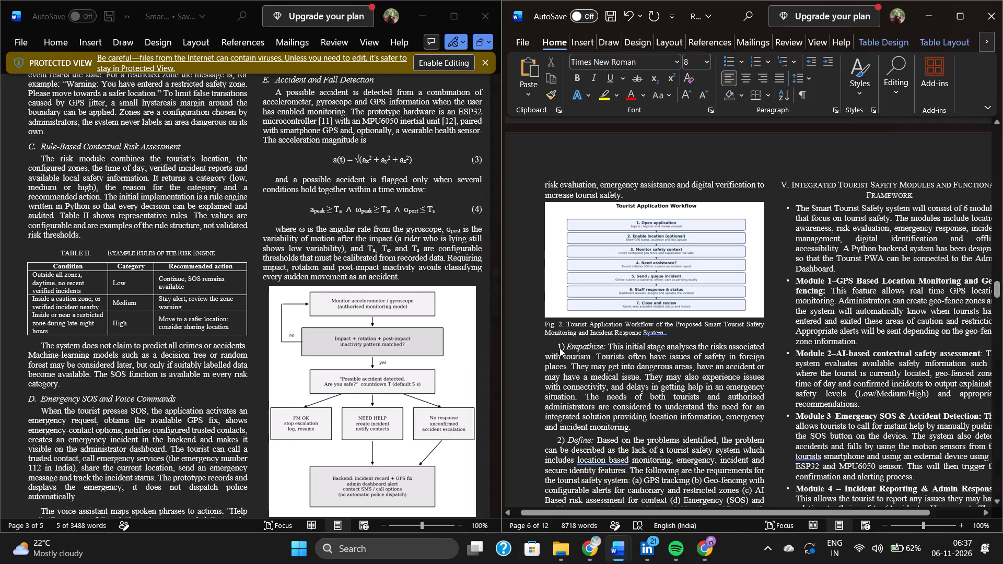
pyautogui.scroll(-1, 372, 307)
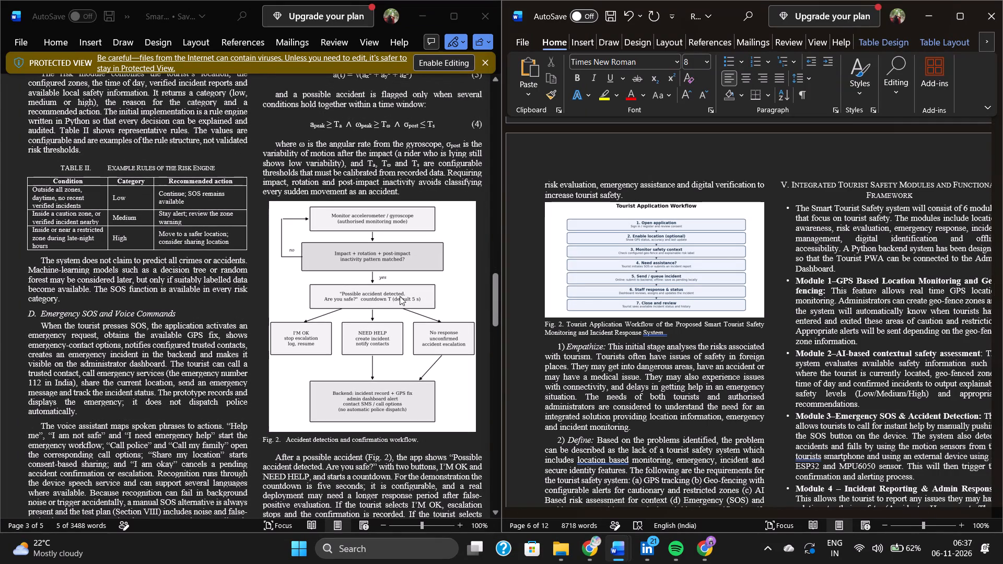
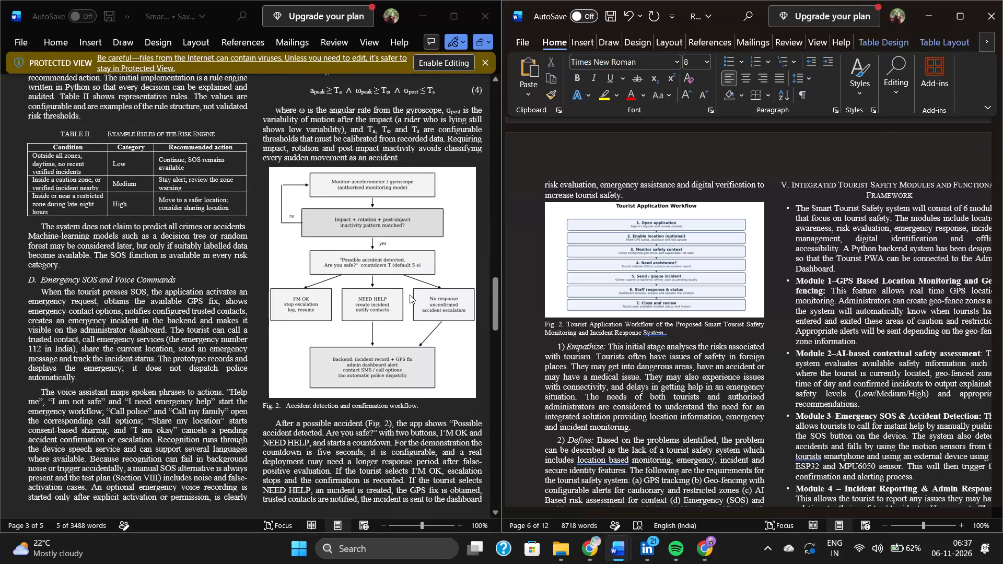
# Examine the downloaded paper's accident detection workflow figure against the 12-page paper's Tourist Application Workflow, Section V modules and Table II context inputs.
pyautogui.scroll(-1, 410, 295)
pyautogui.scroll(1, 410, 295)
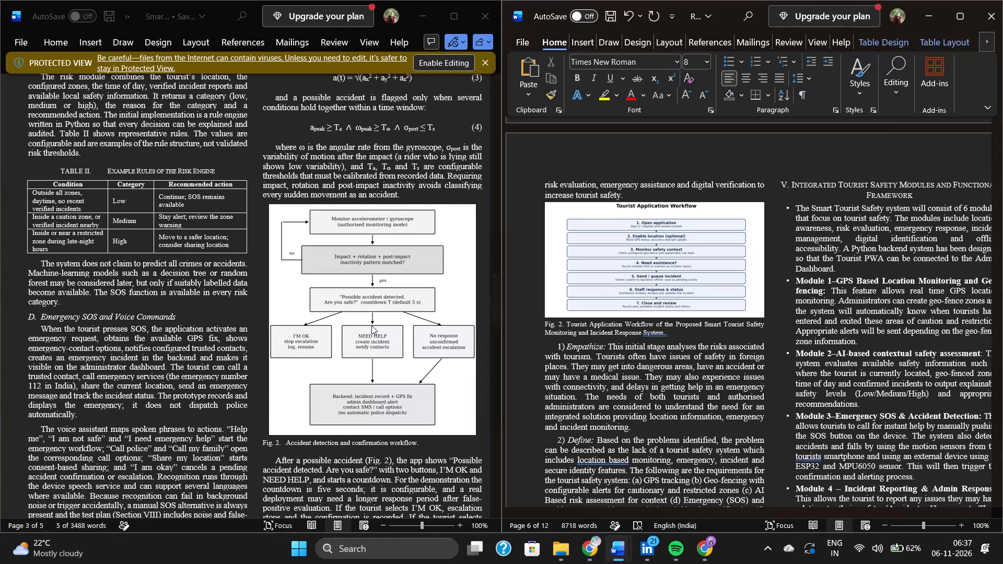
pyautogui.click(285, 358)
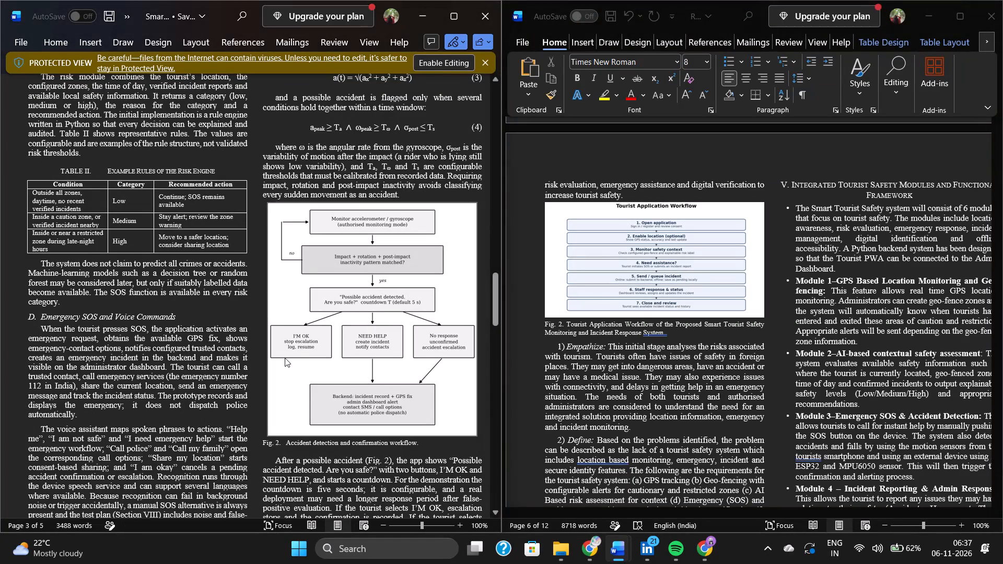
pyautogui.scroll(3, 357, 205)
pyautogui.click(378, 178)
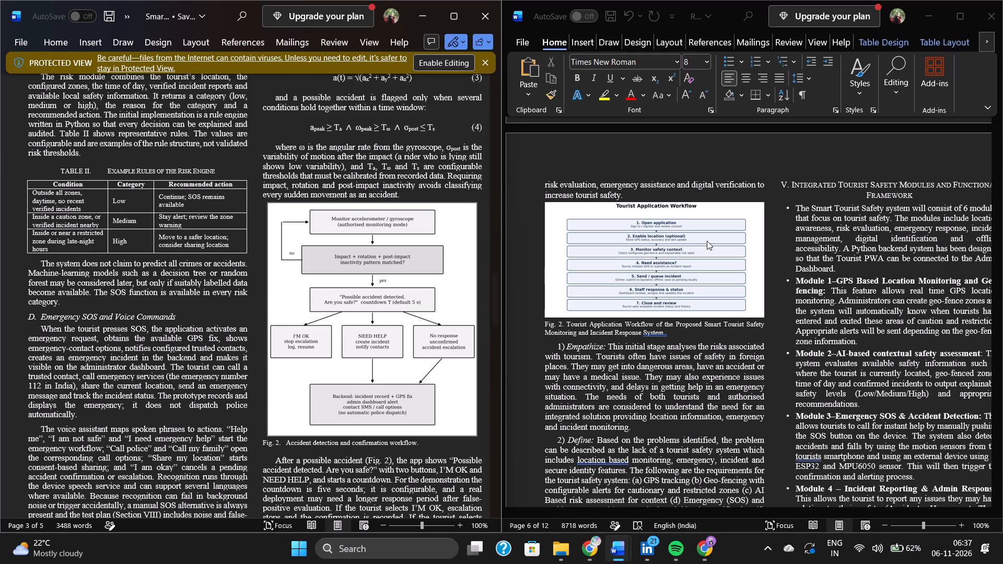
pyautogui.scroll(-2, 389, 344)
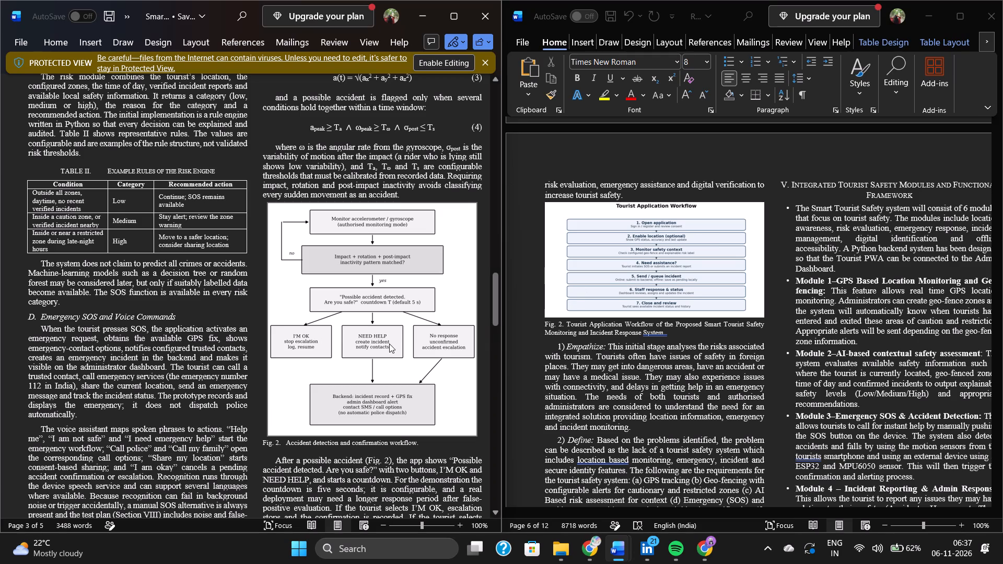
pyautogui.scroll(-4, 811, 360)
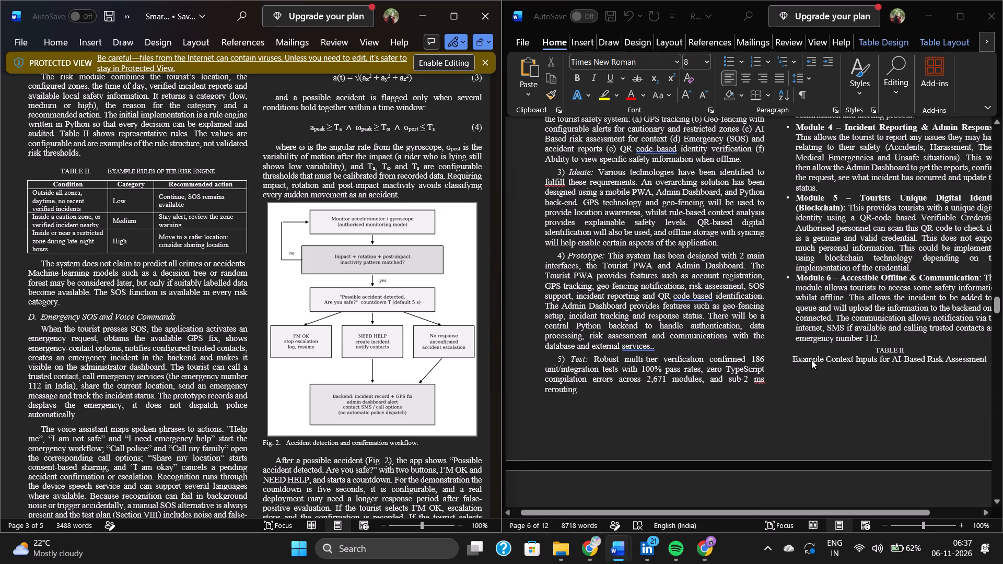
pyautogui.scroll(-1, 811, 360)
pyautogui.hscroll(-1, 811, 360)
pyautogui.scroll(-1, 811, 360)
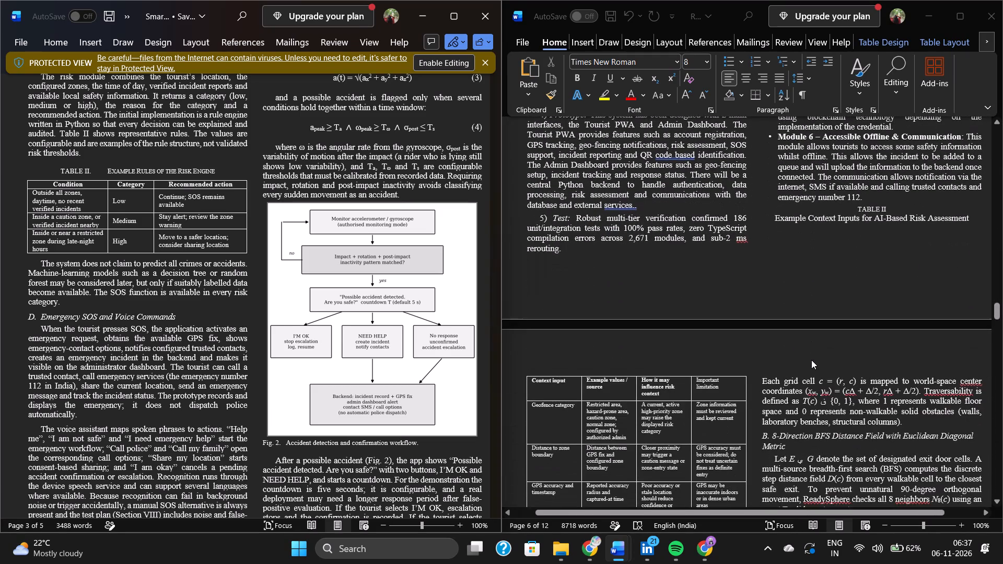
pyautogui.scroll(-4, 811, 360)
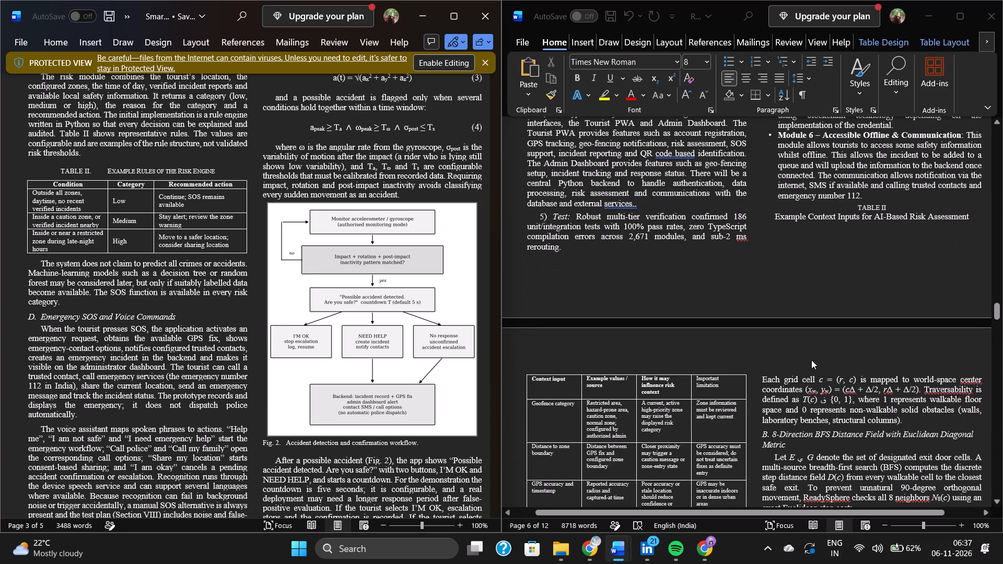
pyautogui.scroll(-1, 811, 360)
pyautogui.hscroll(1, 811, 360)
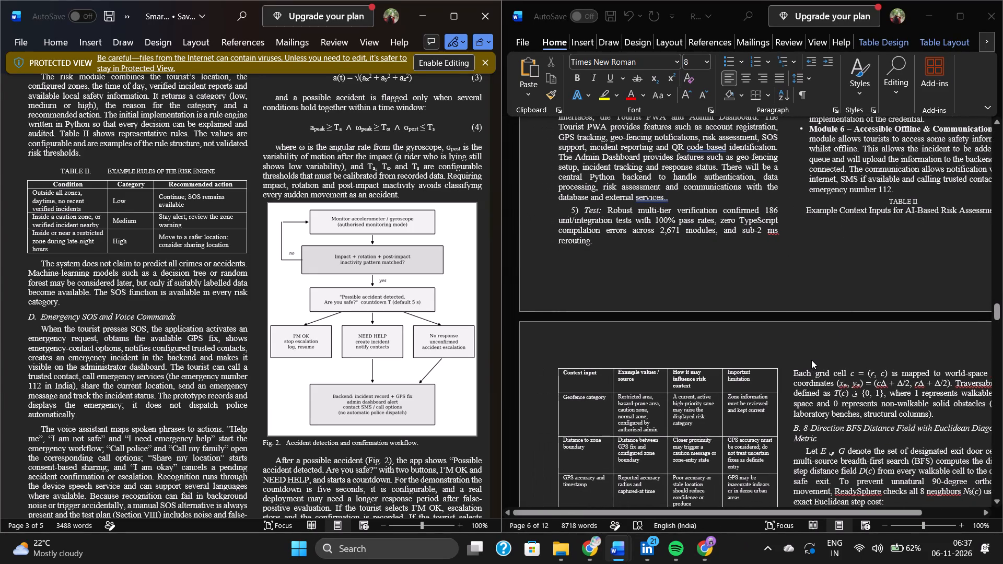
pyautogui.hscroll(2, 811, 360)
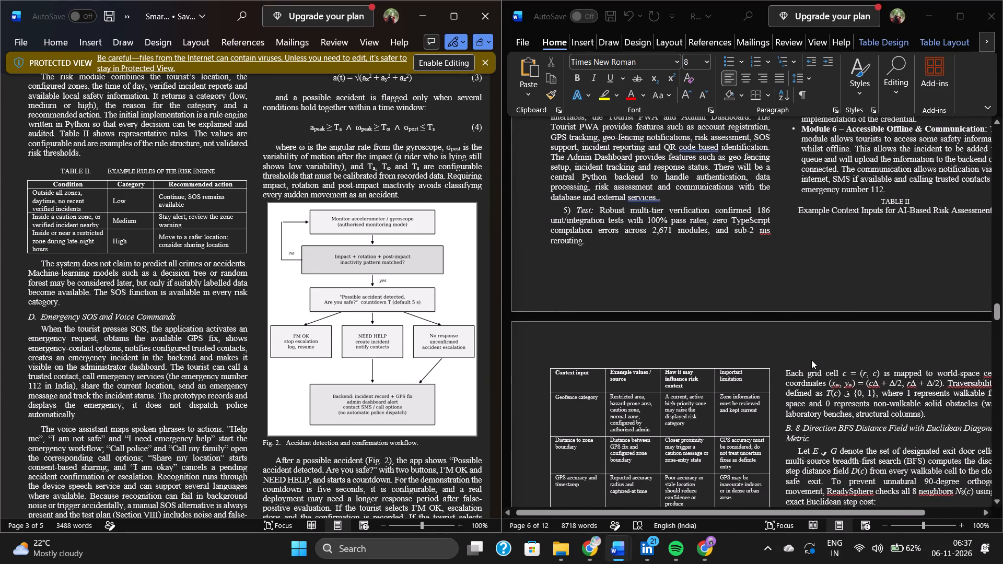
pyautogui.scroll(4, 811, 360)
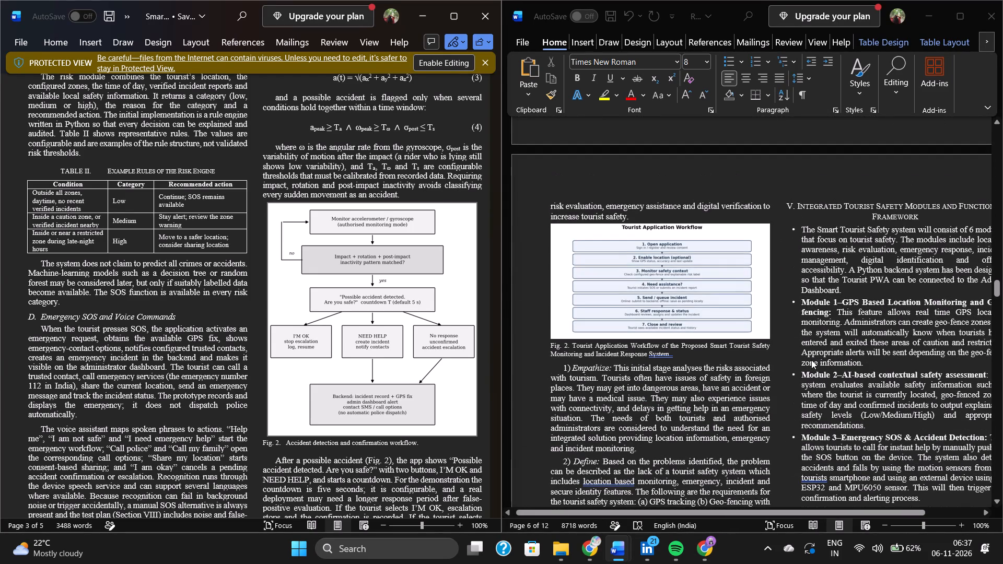
pyautogui.hscroll(-1, 811, 360)
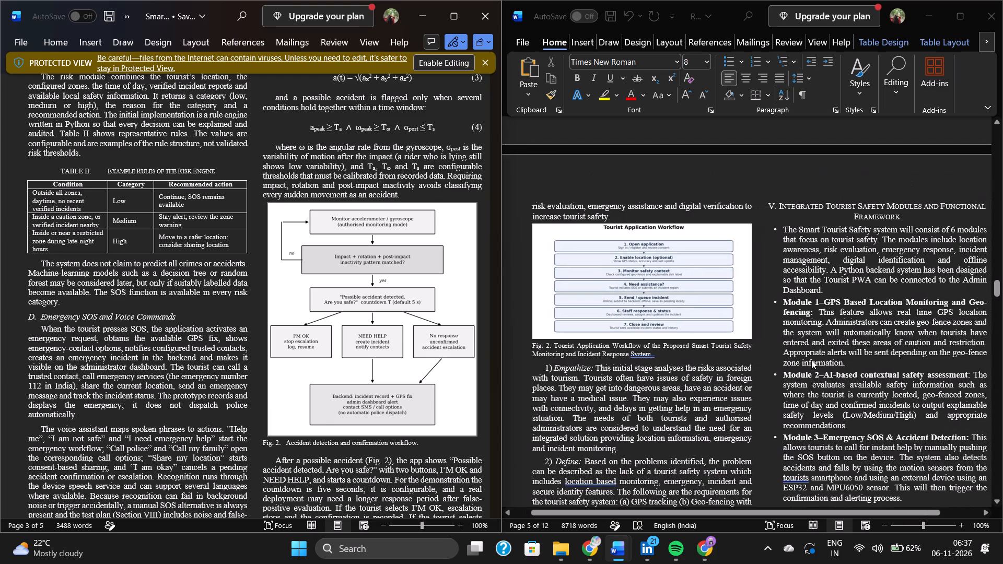
pyautogui.hscroll(-2, 811, 360)
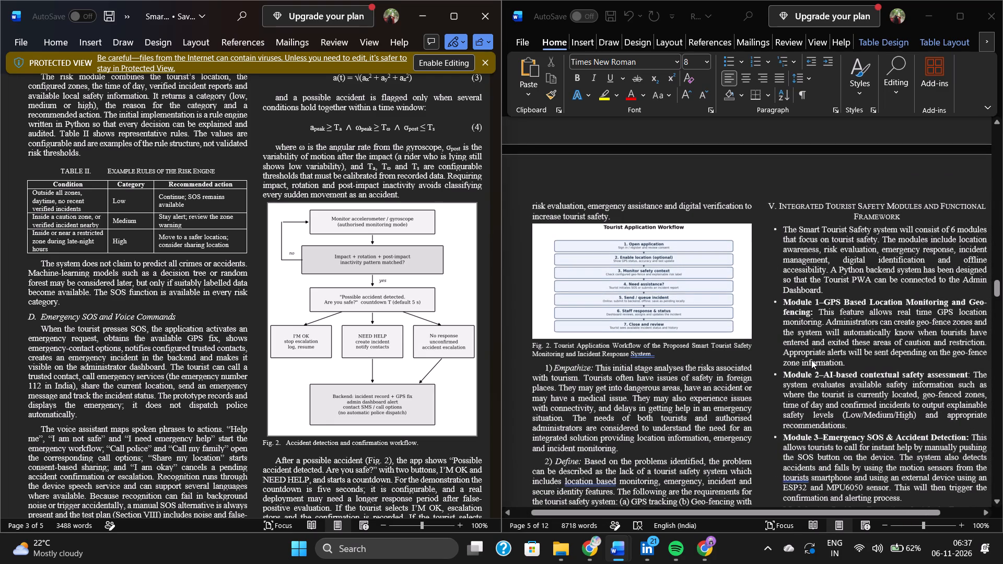
pyautogui.scroll(-2, 811, 360)
pyautogui.scroll(-3, 402, 410)
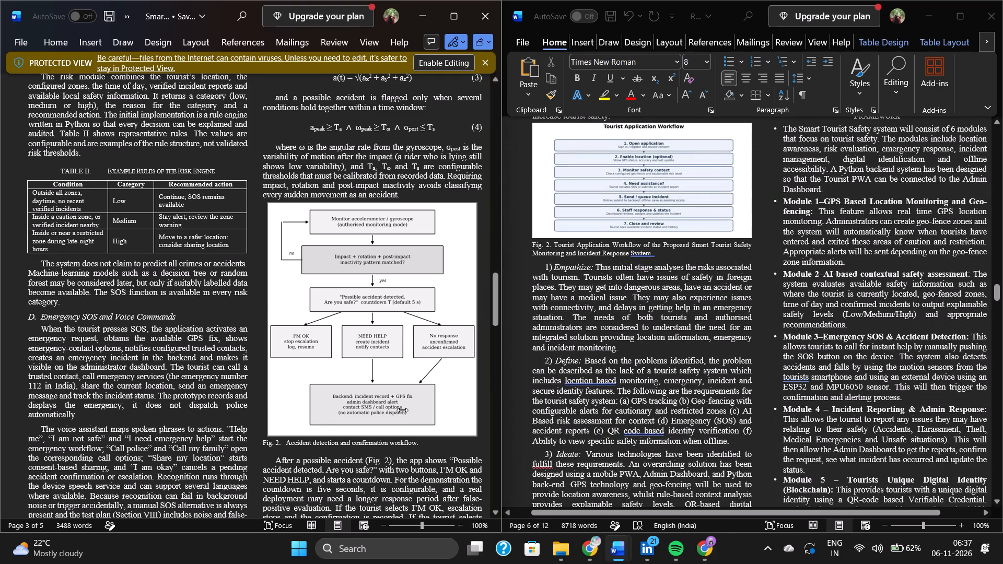
# Compare the downloaded paper's accident detection, geo-fencing, system architecture and component scope content with the 12-page paper's architecture and design thinking sections.
pyautogui.scroll(1, 414, 461)
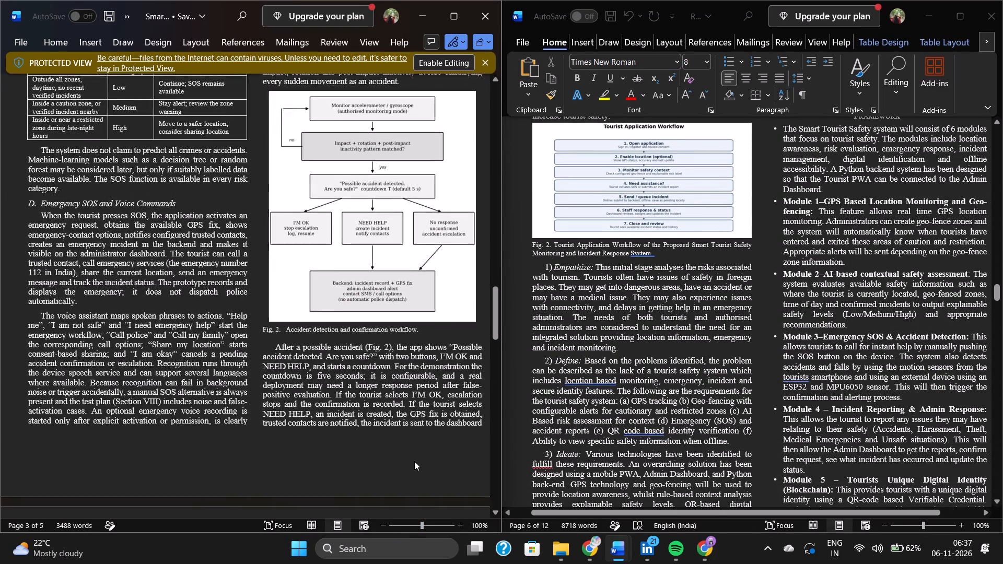
pyautogui.scroll(3, 414, 461)
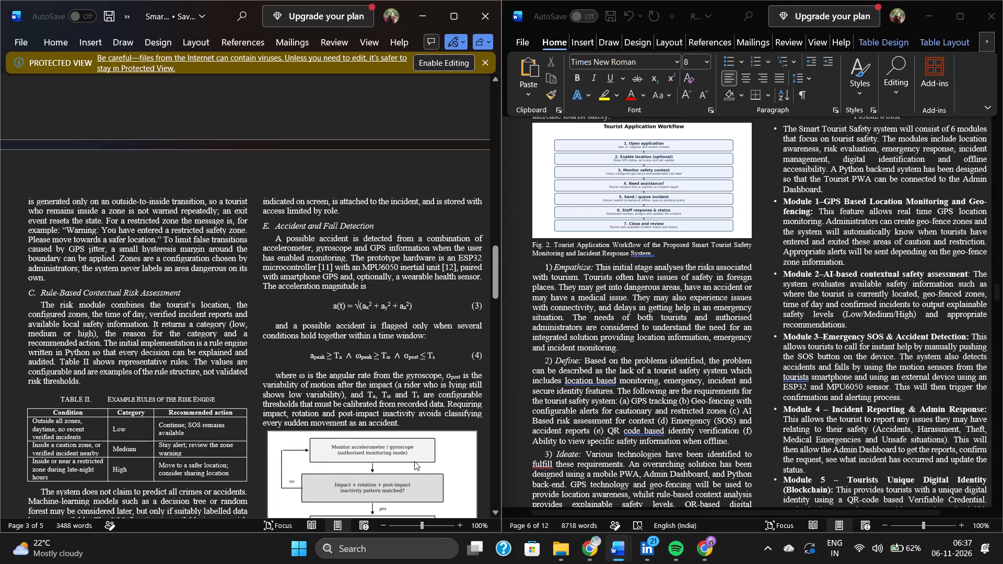
pyautogui.scroll(2, 414, 461)
pyautogui.scroll(4, 387, 381)
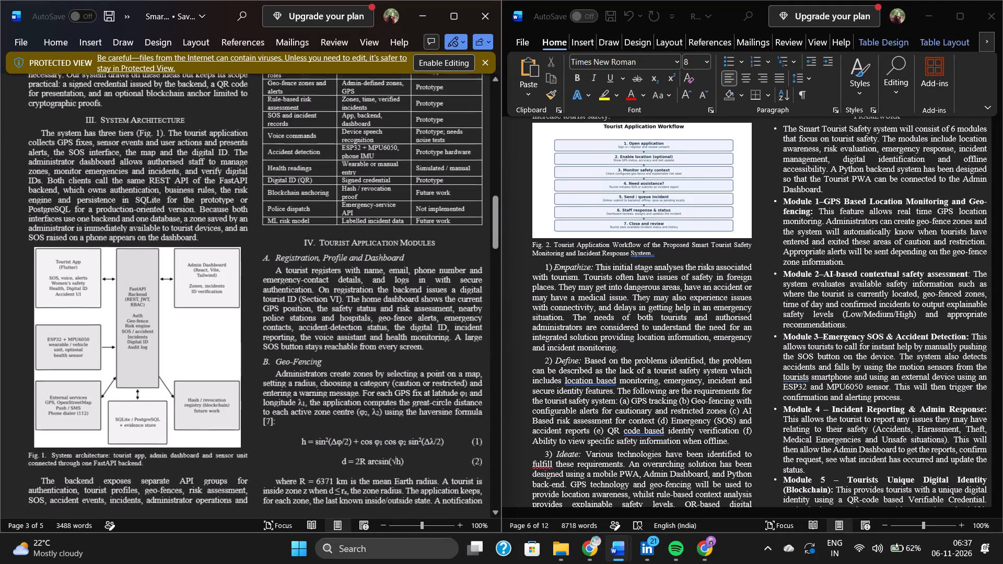
pyautogui.scroll(2, 387, 381)
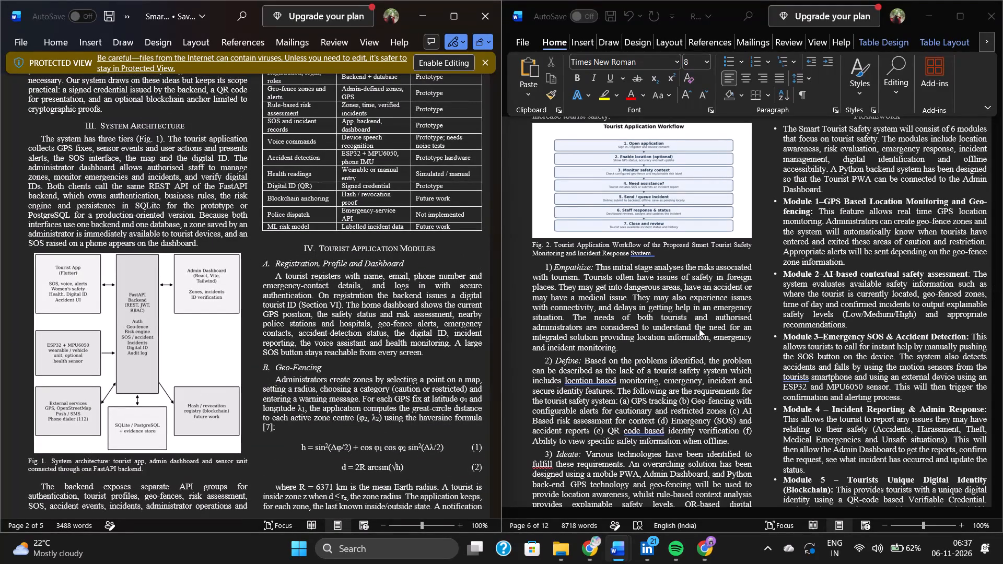
pyautogui.scroll(5, 699, 328)
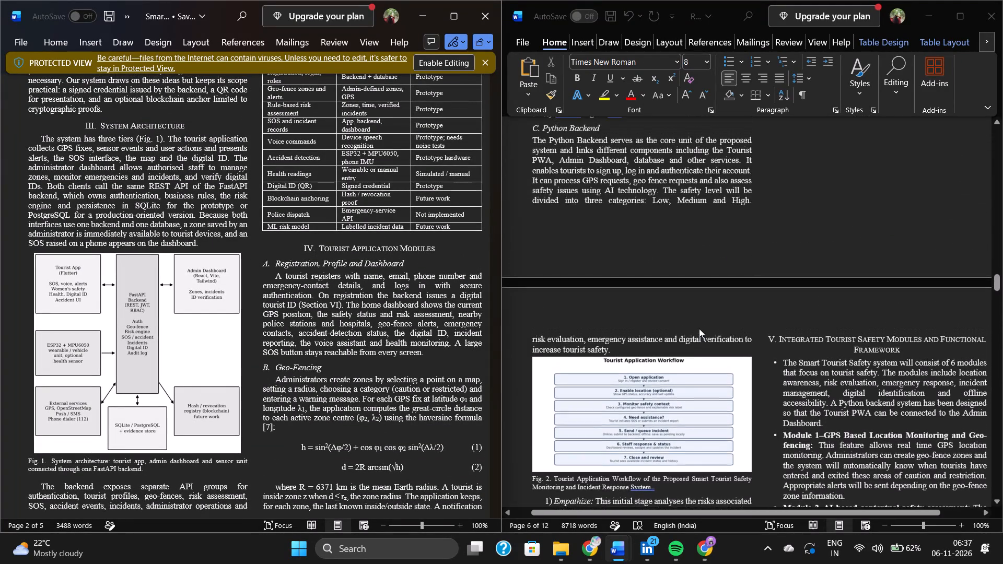
pyautogui.scroll(4, 697, 348)
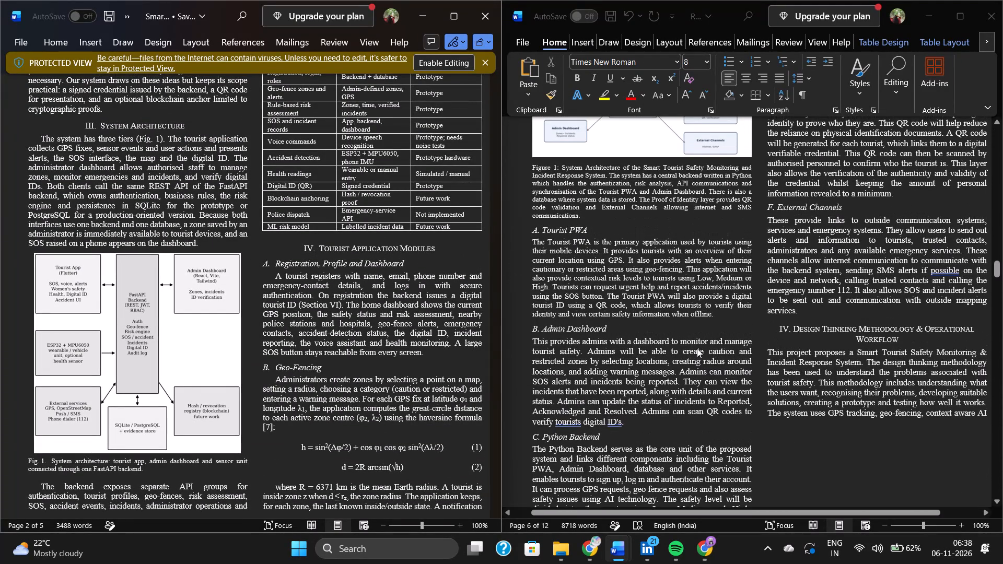
pyautogui.scroll(1, 697, 348)
pyautogui.scroll(-2, 697, 348)
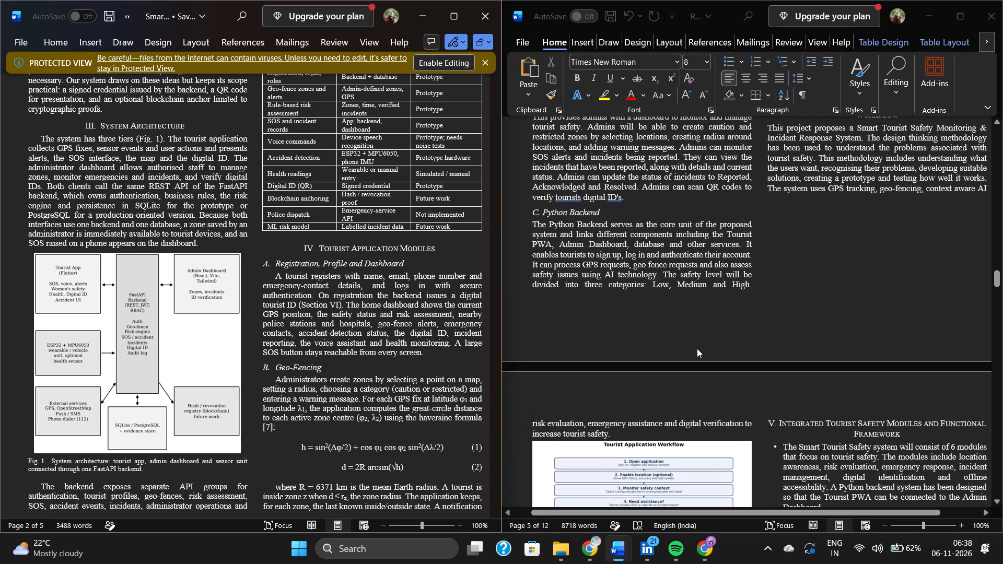
pyautogui.scroll(-1, 697, 348)
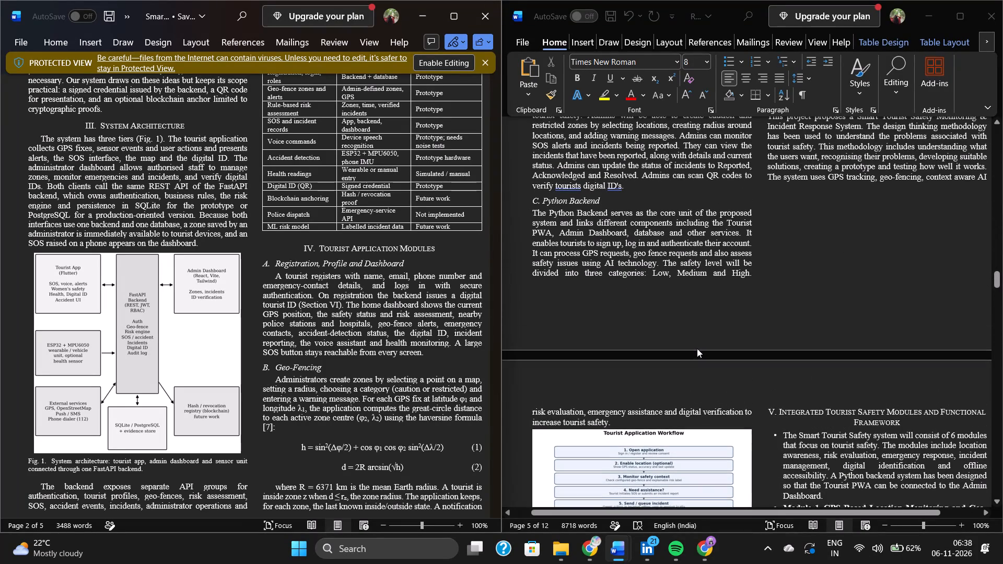
pyautogui.scroll(1, 395, 362)
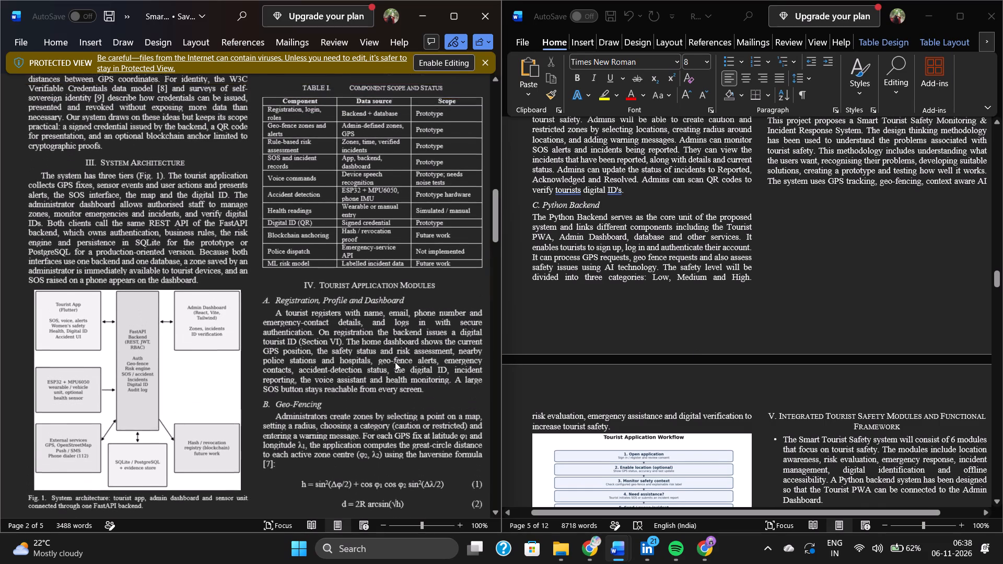
pyautogui.scroll(4, 395, 362)
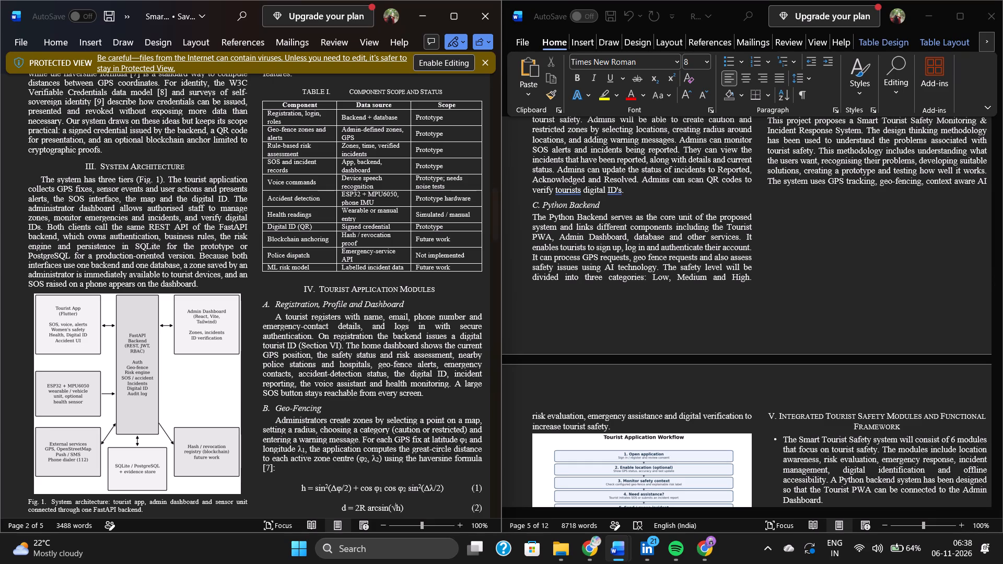
pyautogui.scroll(1, 395, 362)
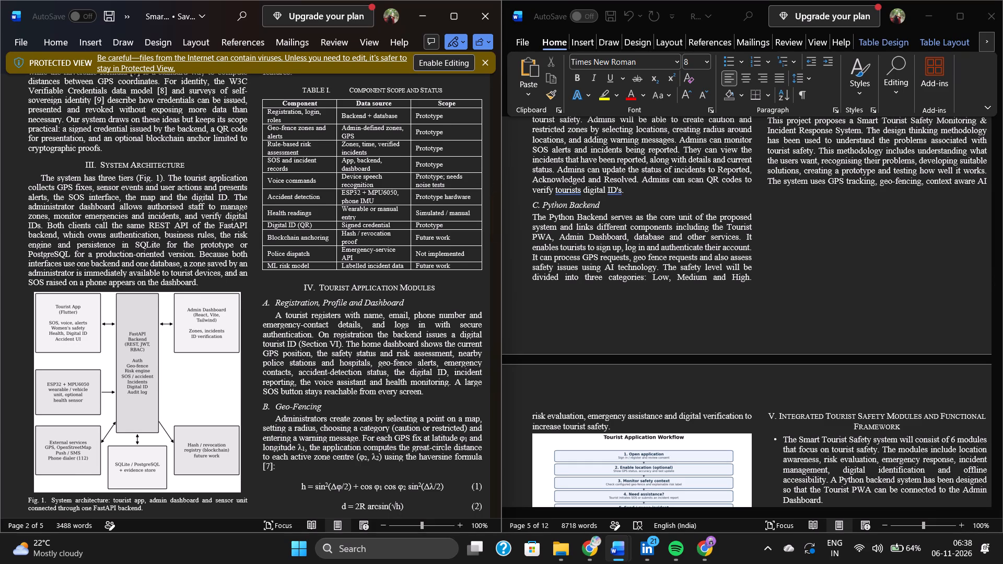
pyautogui.scroll(1, 395, 362)
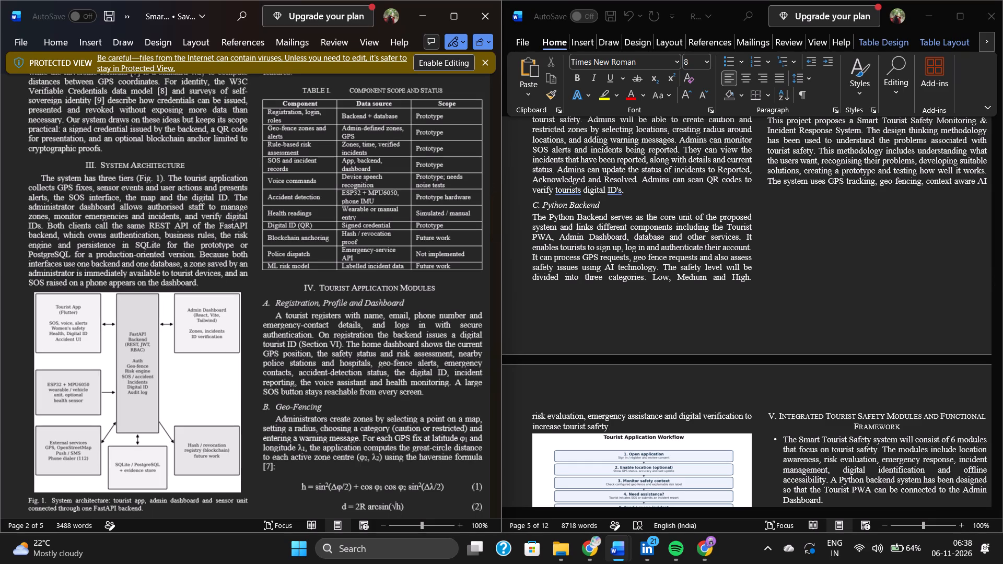
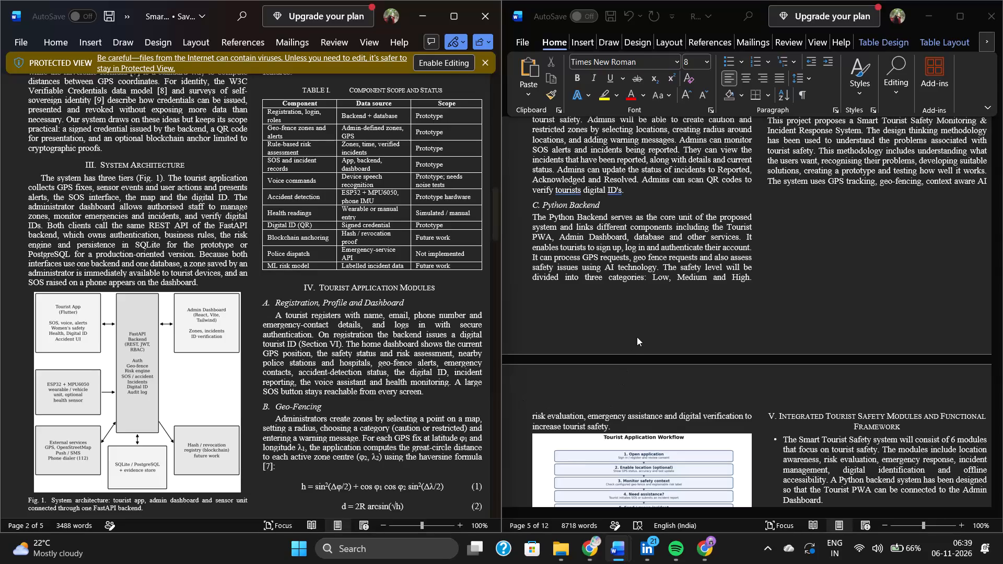
# Compare the downloaded paper's System Architecture section, Fig. 1 and Table I component scope with the 12-page paper's Section III and Figure 1.
pyautogui.scroll(1, 372, 338)
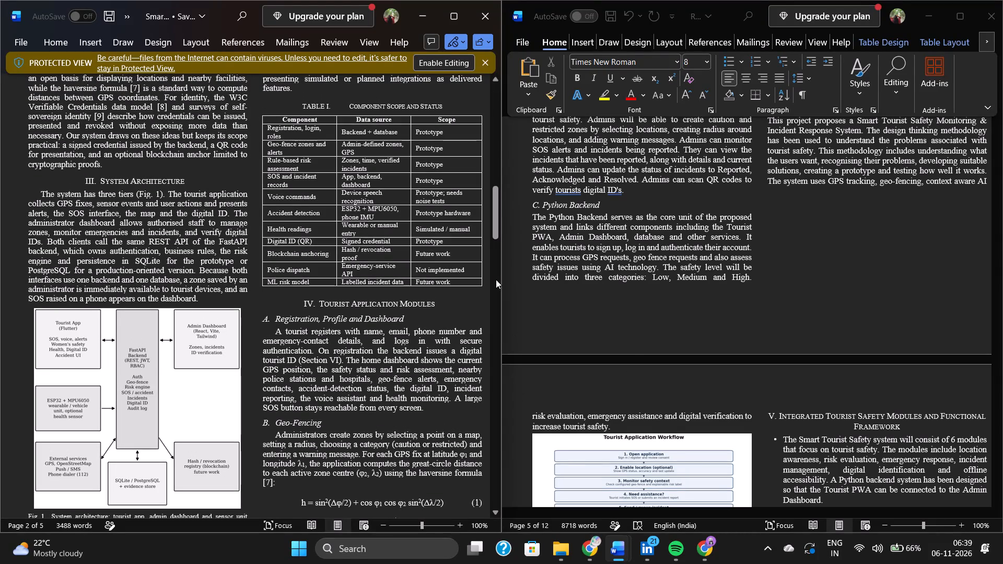
pyautogui.scroll(2, 654, 275)
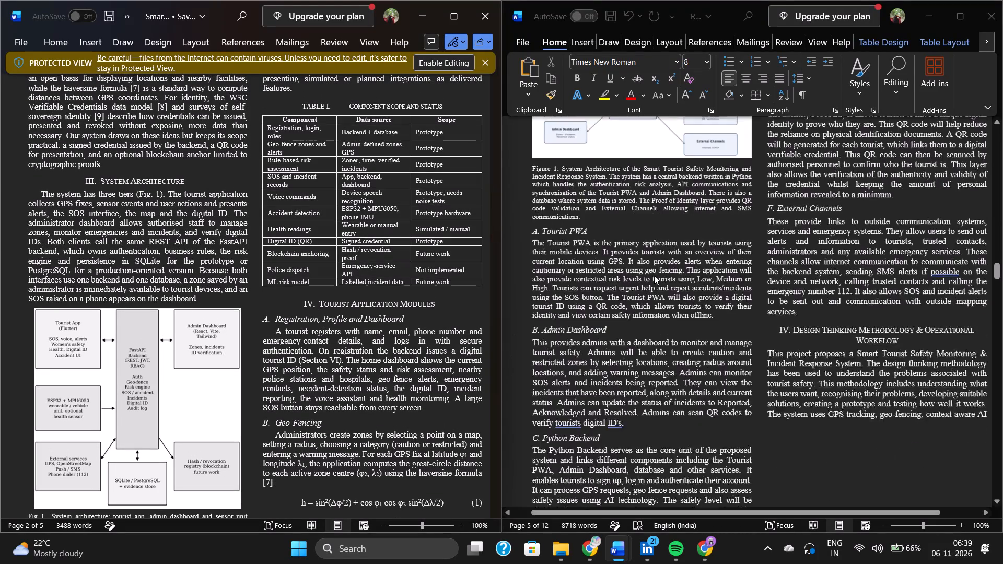
pyautogui.scroll(3, 654, 275)
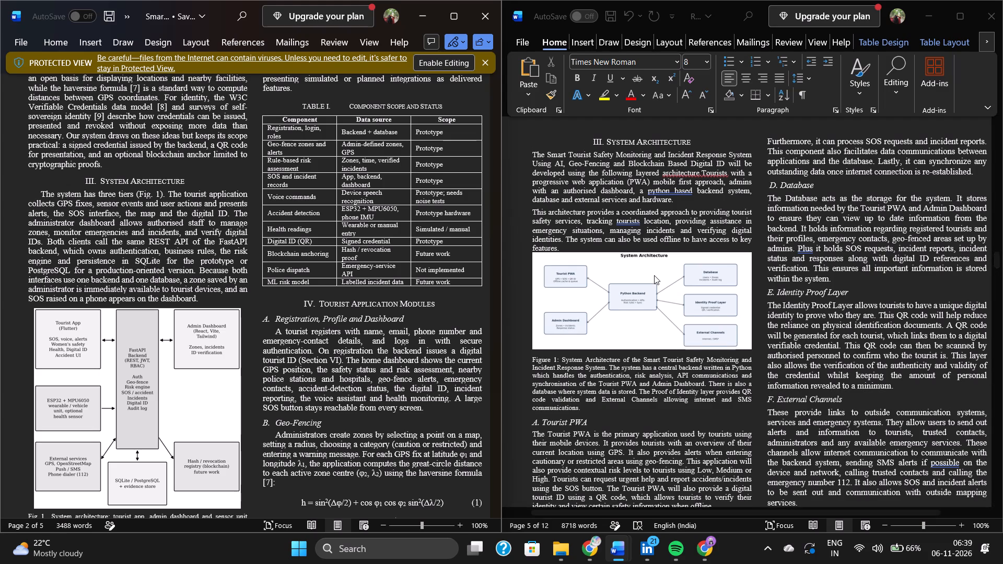
pyautogui.scroll(1, 380, 339)
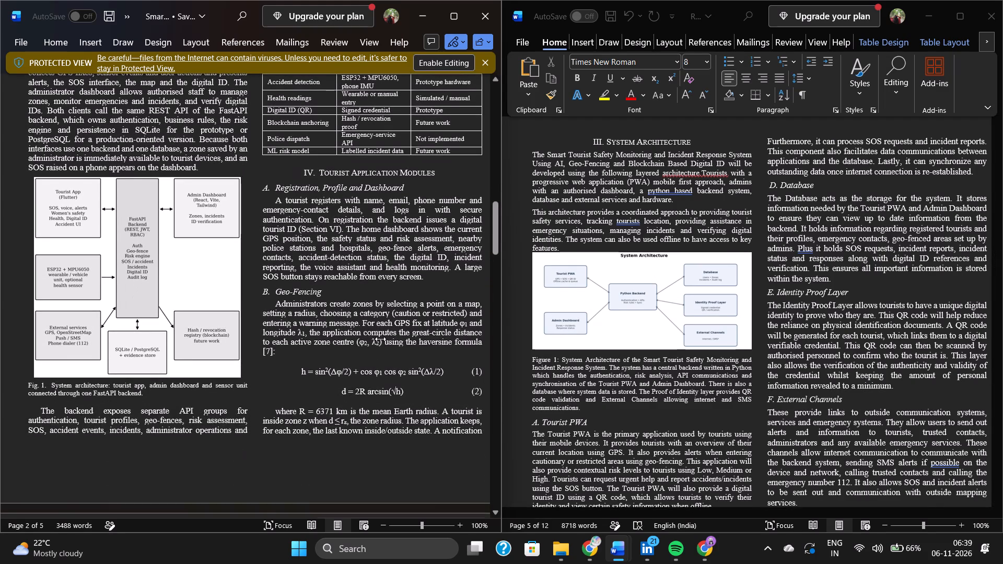
pyautogui.scroll(3, 380, 339)
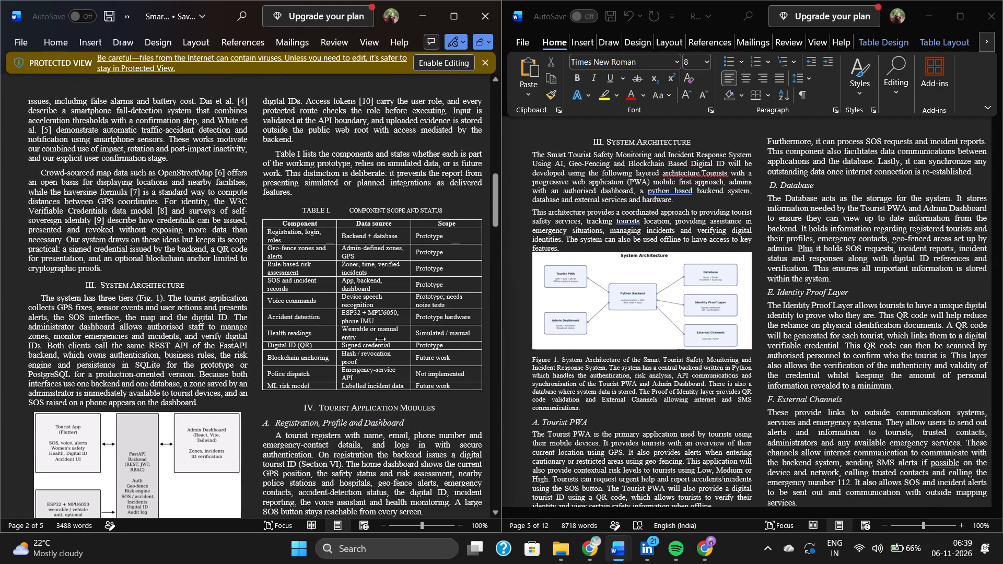
pyautogui.scroll(1, 380, 339)
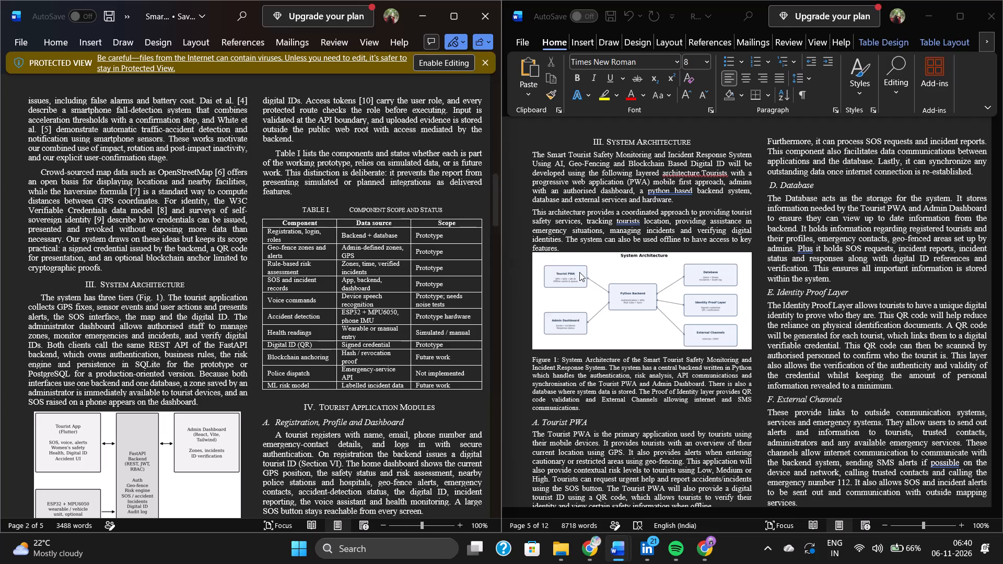
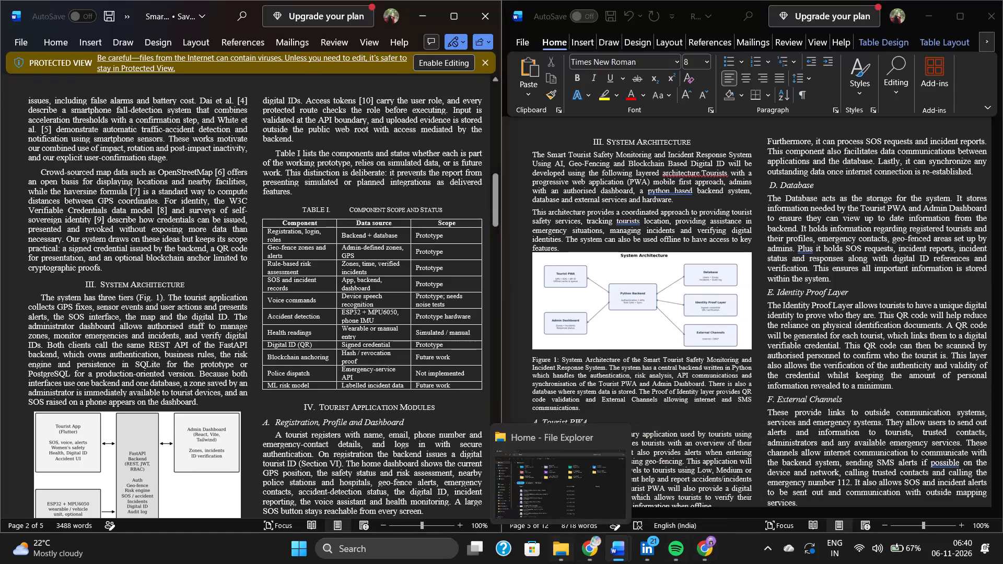
# Examine the downloaded paper's Fig. 1, Table I and tourist application modules against the 12-page paper's System Architecture section.
pyautogui.scroll(-5, 403, 378)
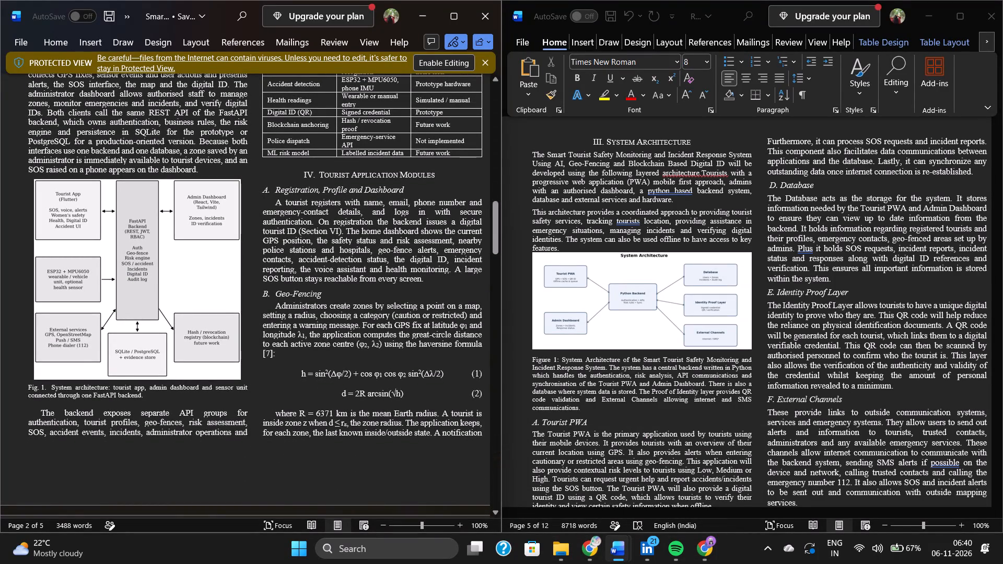
pyautogui.scroll(-3, 230, 323)
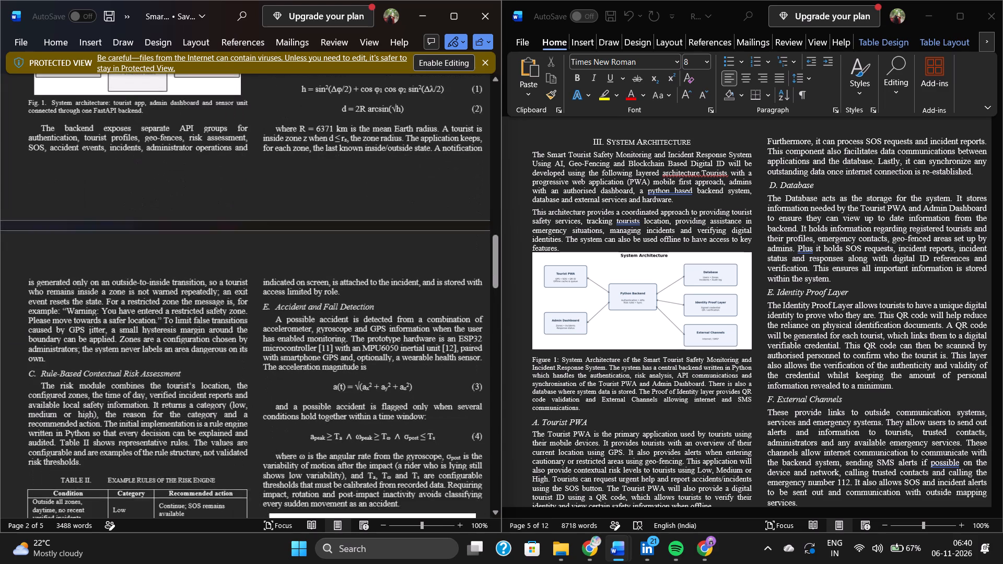
pyautogui.scroll(-1, 230, 323)
pyautogui.scroll(2, 230, 323)
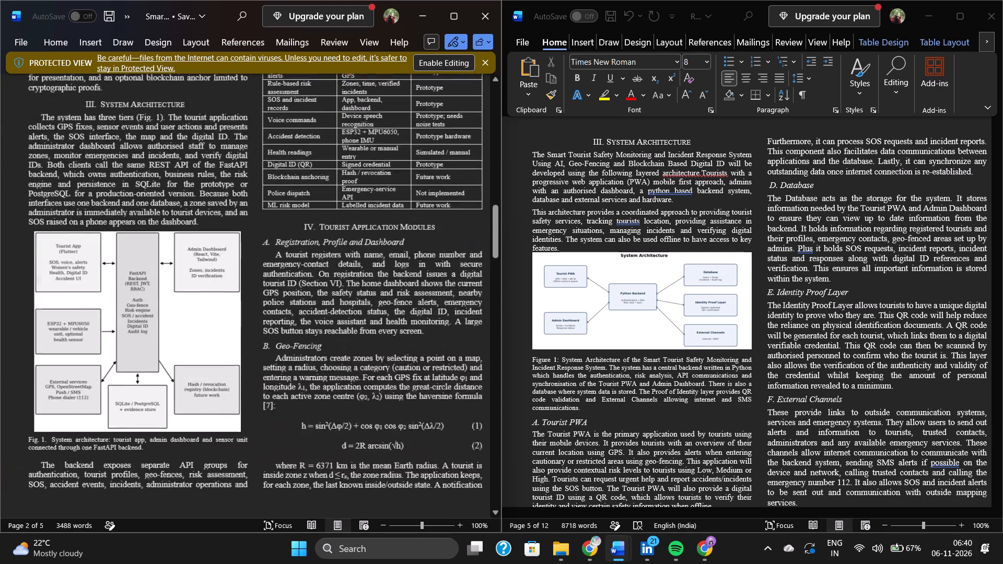
pyautogui.scroll(1, 230, 323)
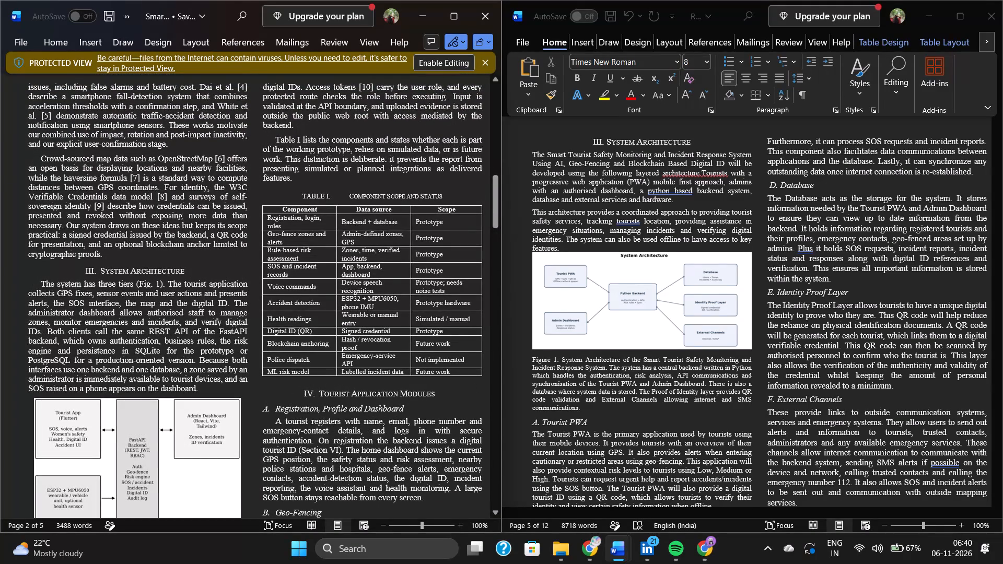
pyautogui.scroll(-2, 581, 203)
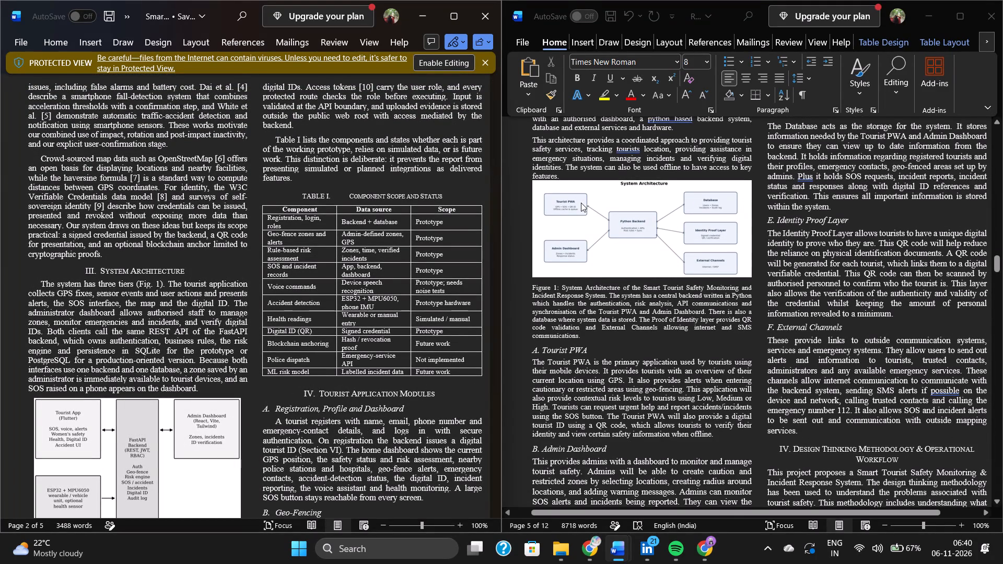
pyautogui.scroll(-3, 581, 203)
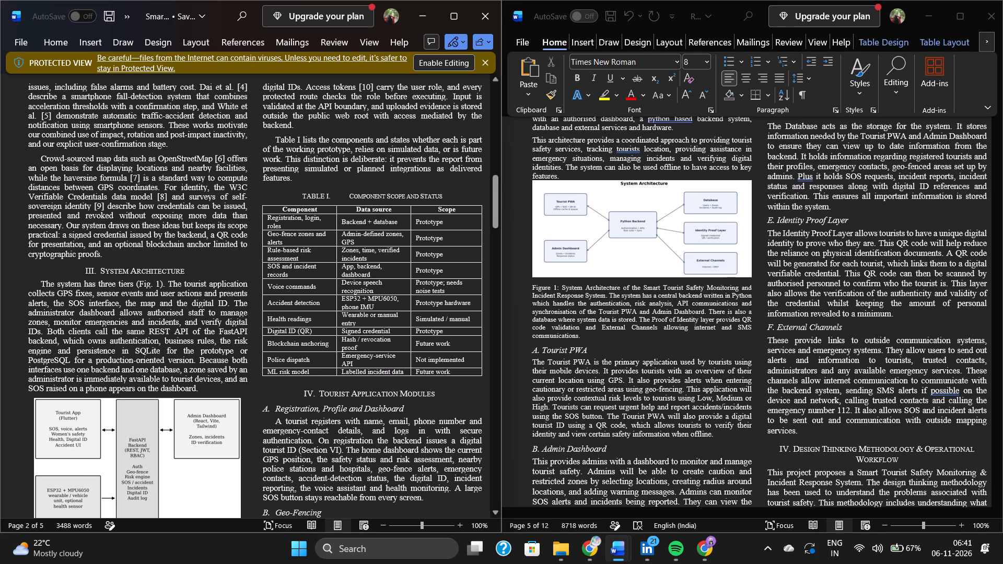
pyautogui.scroll(-2, 196, 374)
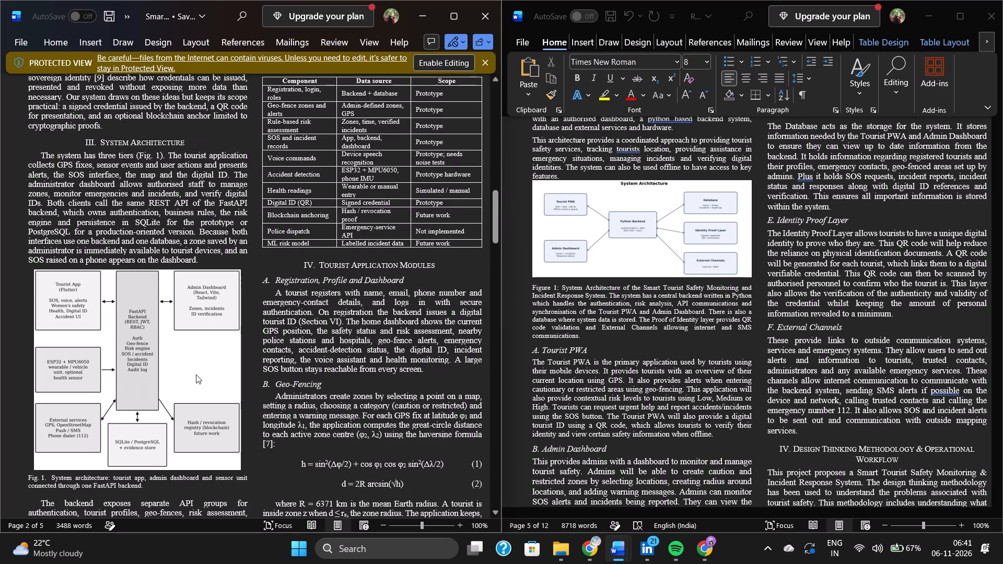
pyautogui.click(196, 374)
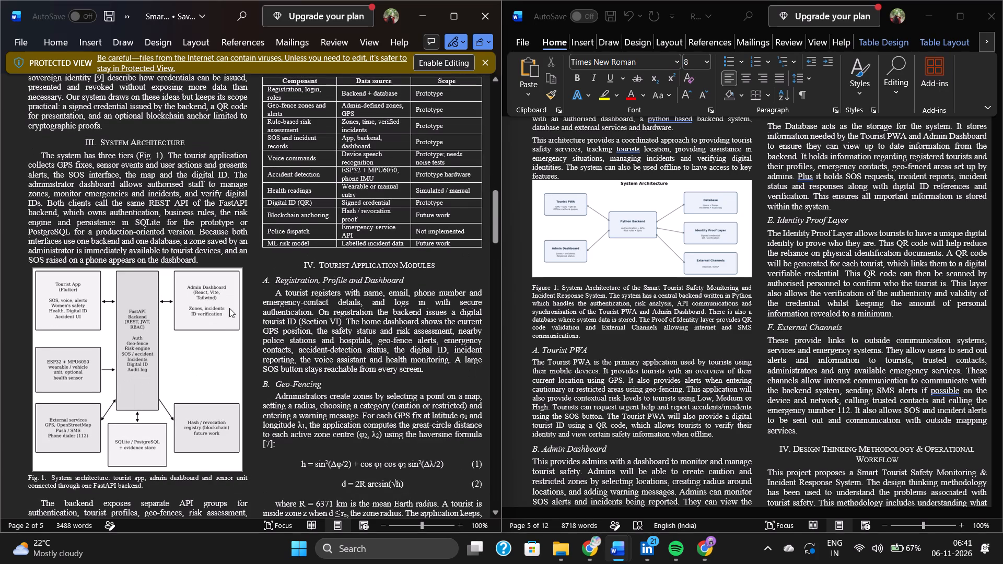
pyautogui.click(435, 64)
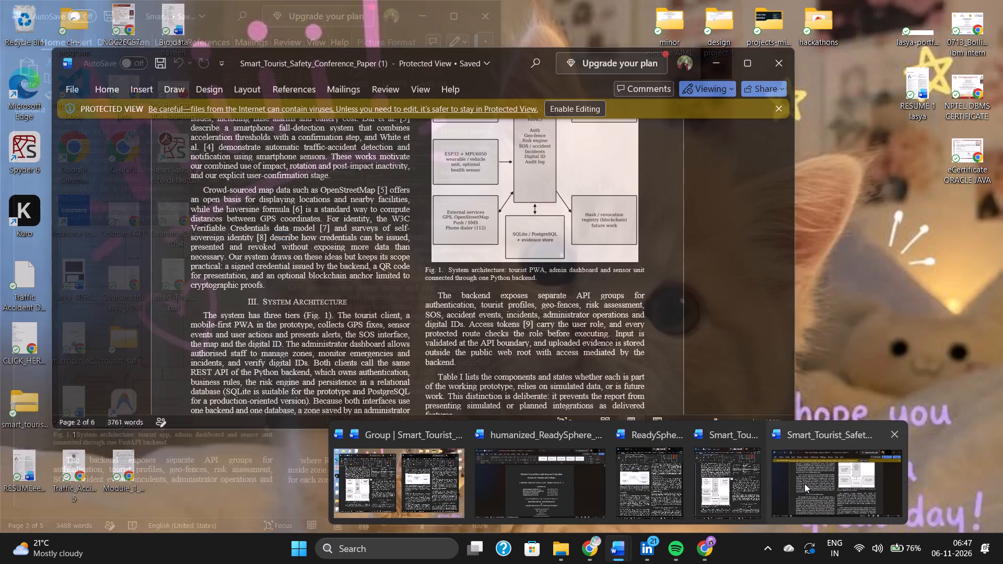
pyautogui.click(804, 484)
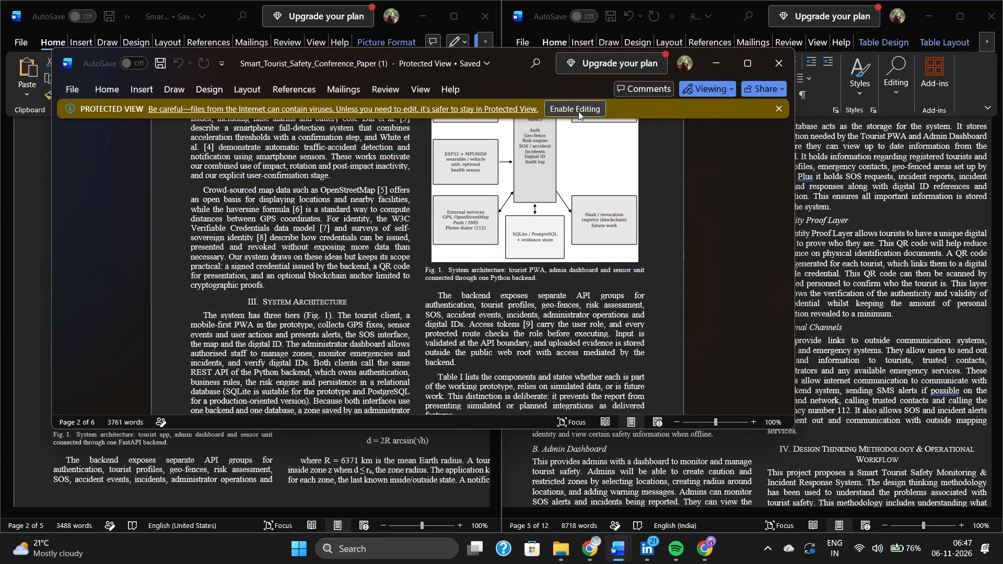
pyautogui.click(578, 111)
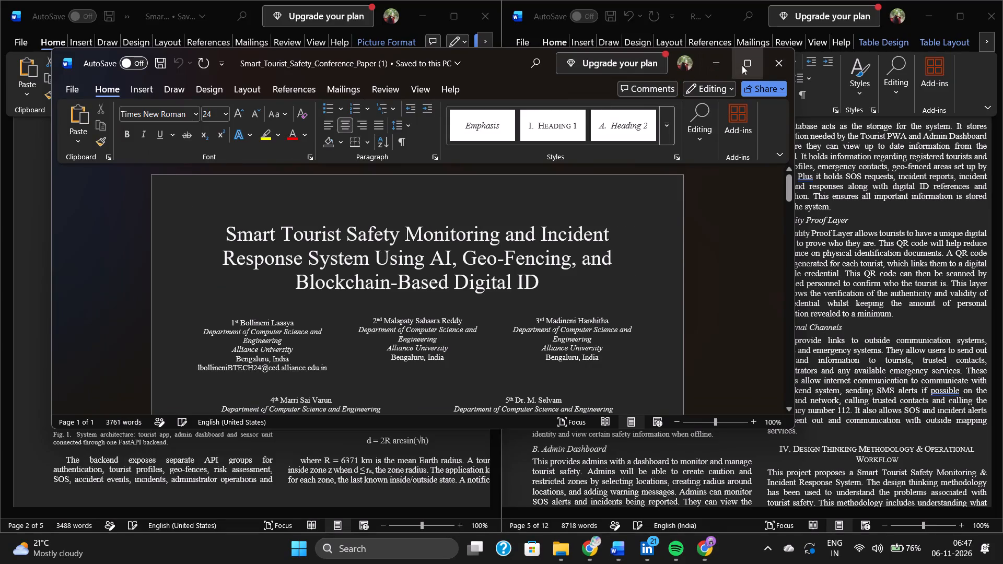
pyautogui.click(685, 83)
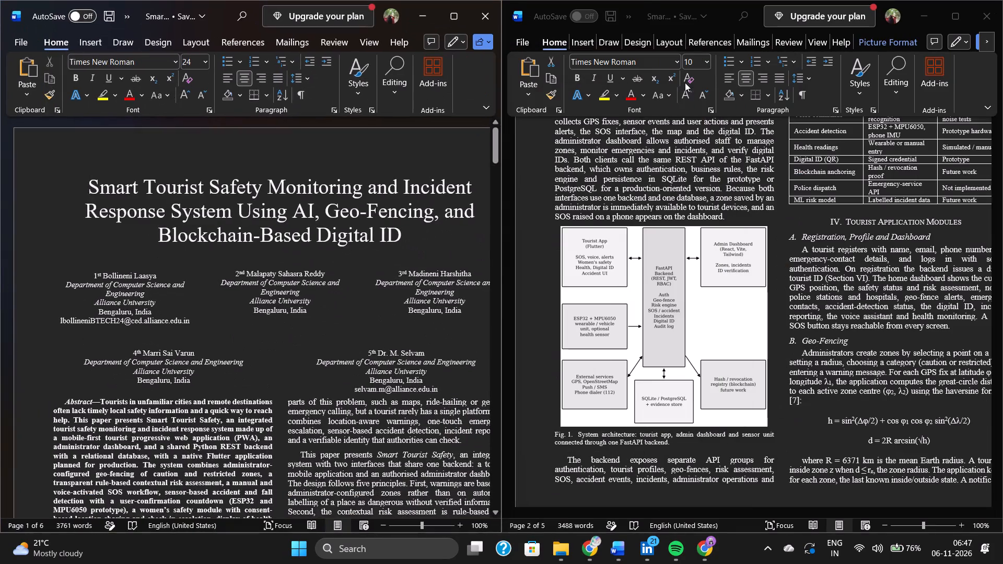
pyautogui.click(926, 13)
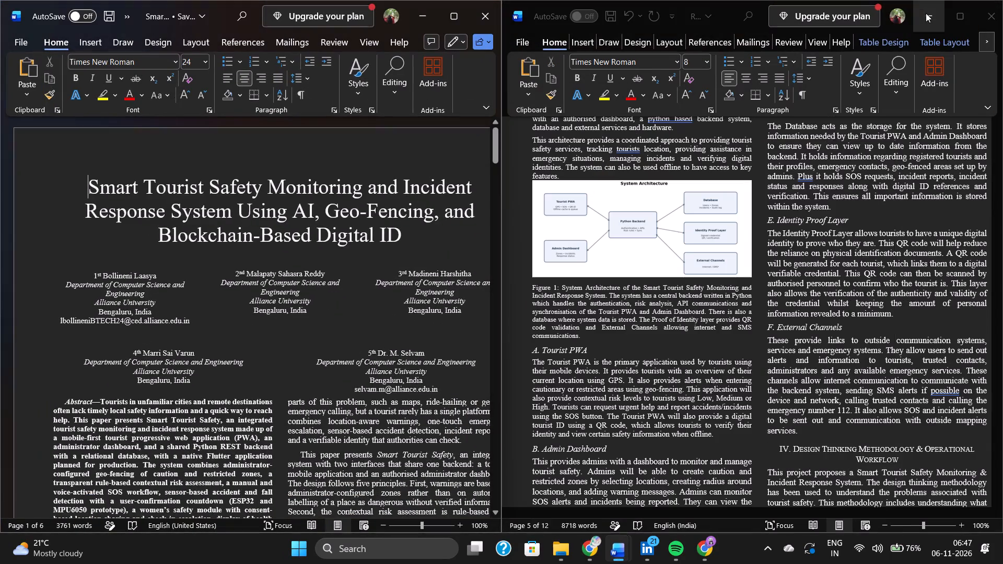
# Compare the System Architecture section, figure and text under the diagram in the downloaded paper with those in the half-edited draft.
pyautogui.scroll(-3, 97, 368)
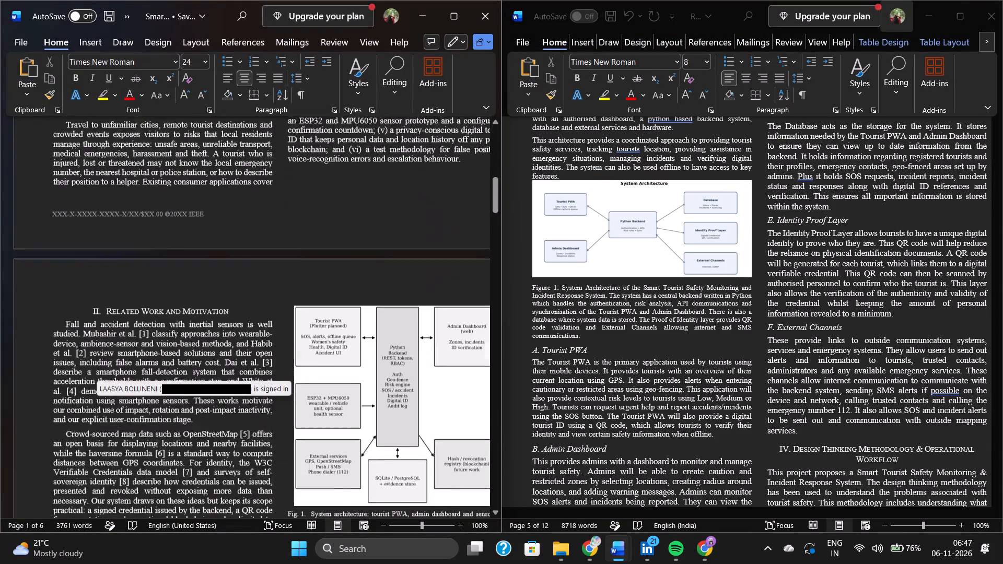
pyautogui.scroll(-3, 97, 368)
pyautogui.hscroll(-1, 256, 336)
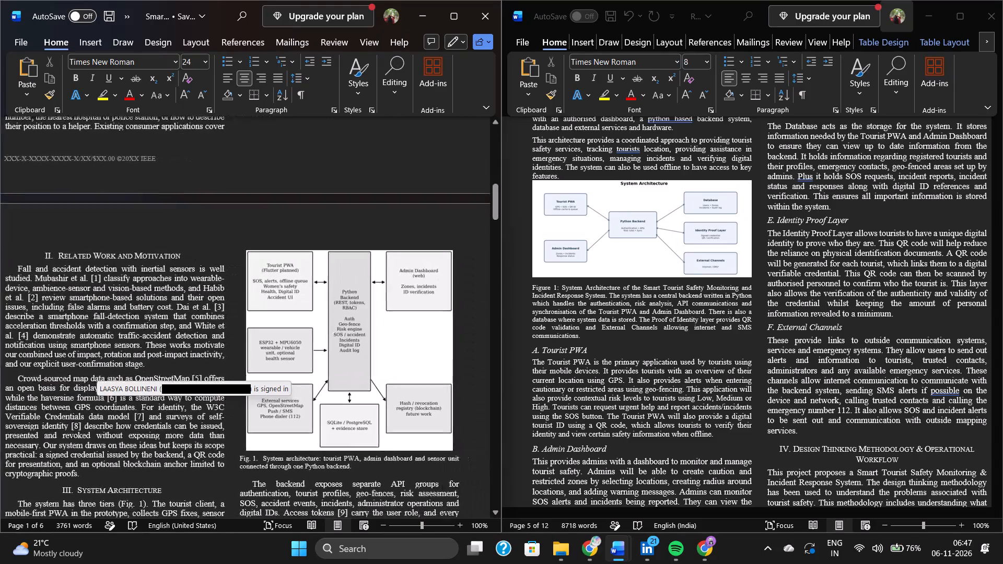
pyautogui.hscroll(-1, 256, 336)
pyautogui.scroll(-2, 256, 336)
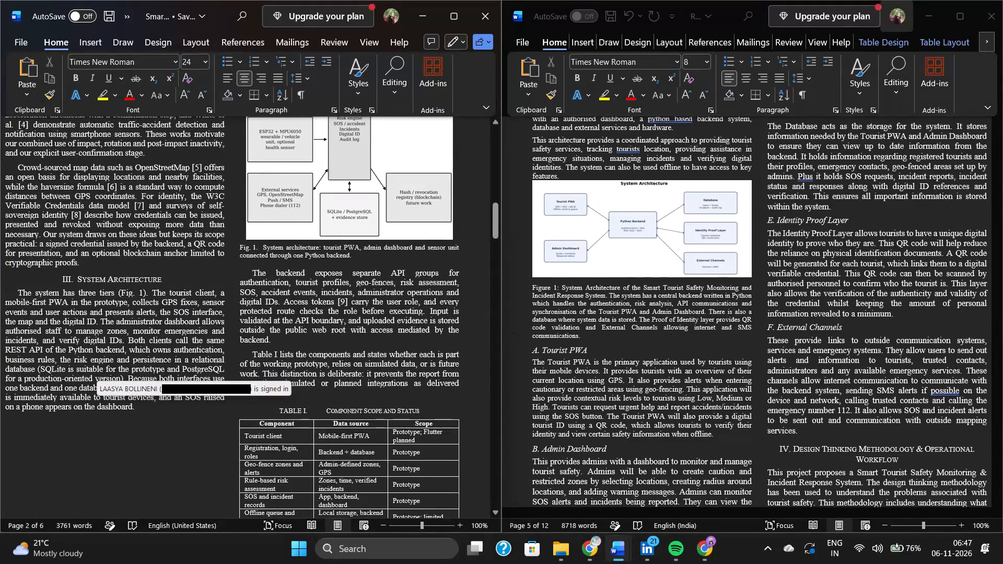
pyautogui.hscroll(3, 313, 351)
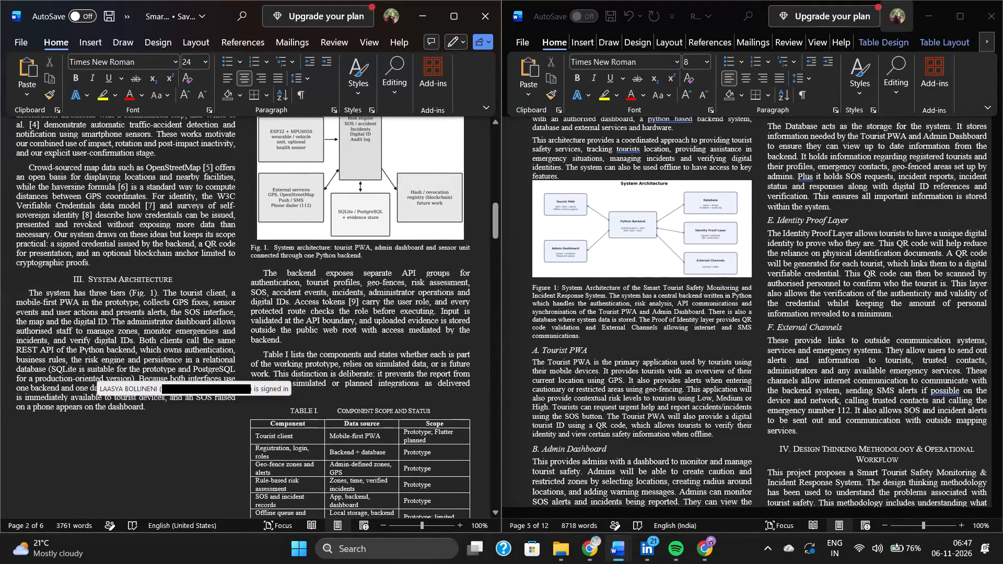
pyautogui.scroll(1, 409, 343)
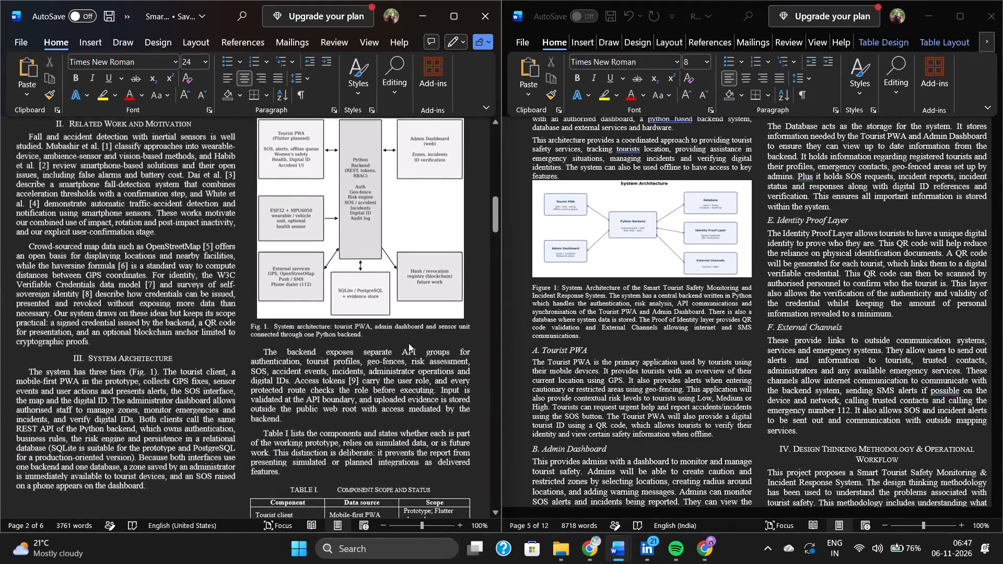
pyautogui.scroll(2, 409, 343)
pyautogui.click(409, 343)
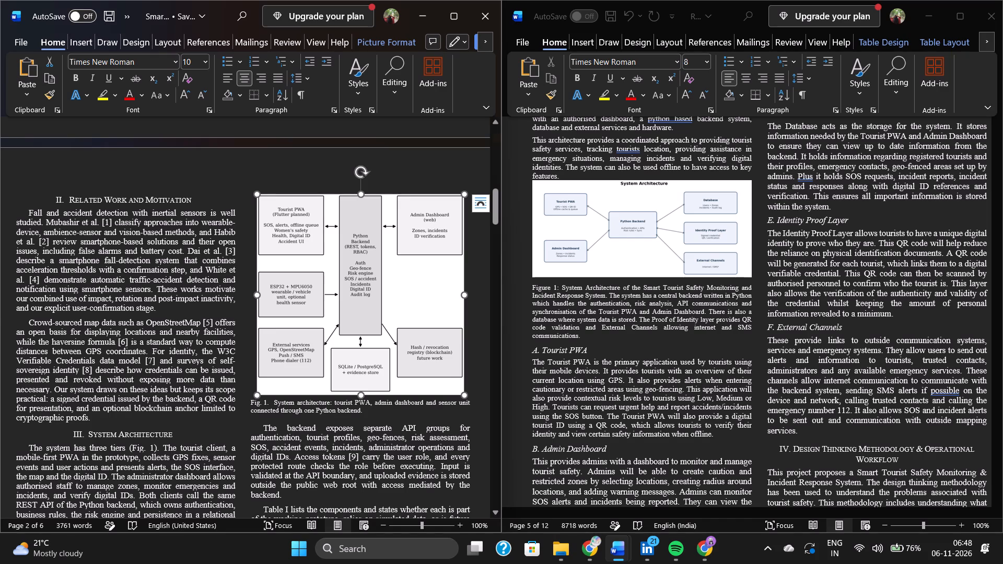
pyautogui.scroll(-1, 383, 439)
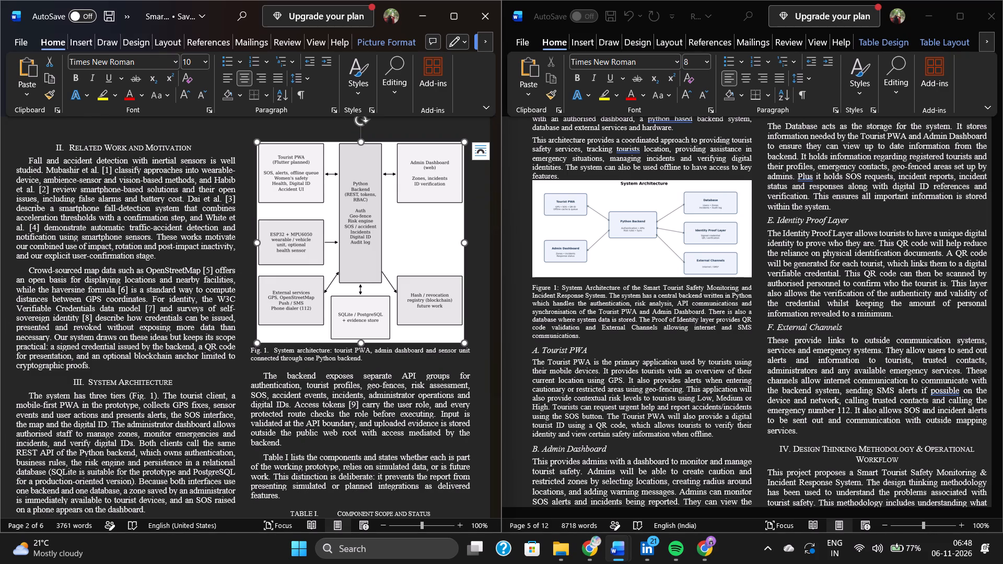
pyautogui.scroll(-1, 507, 384)
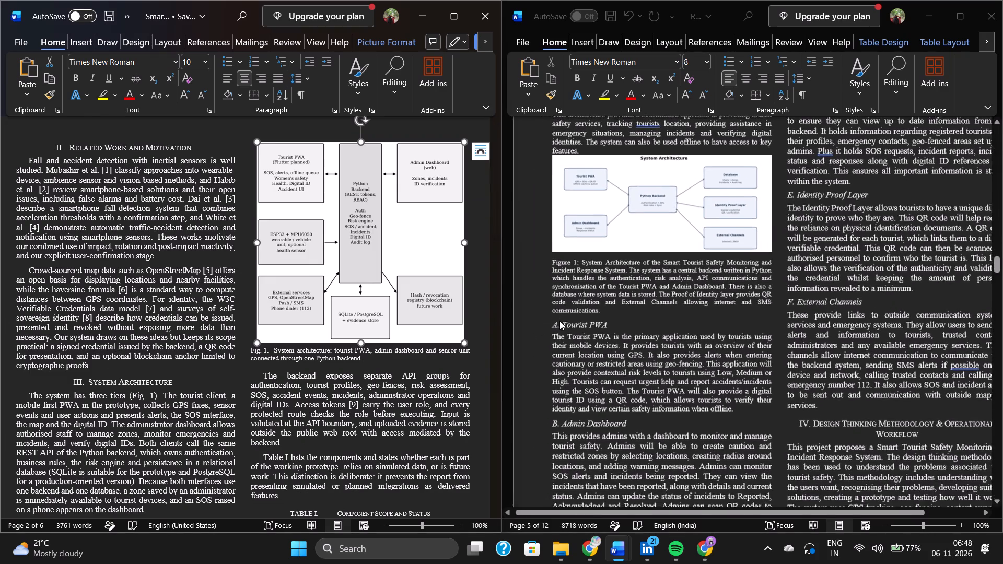
pyautogui.hscroll(-1, 600, 322)
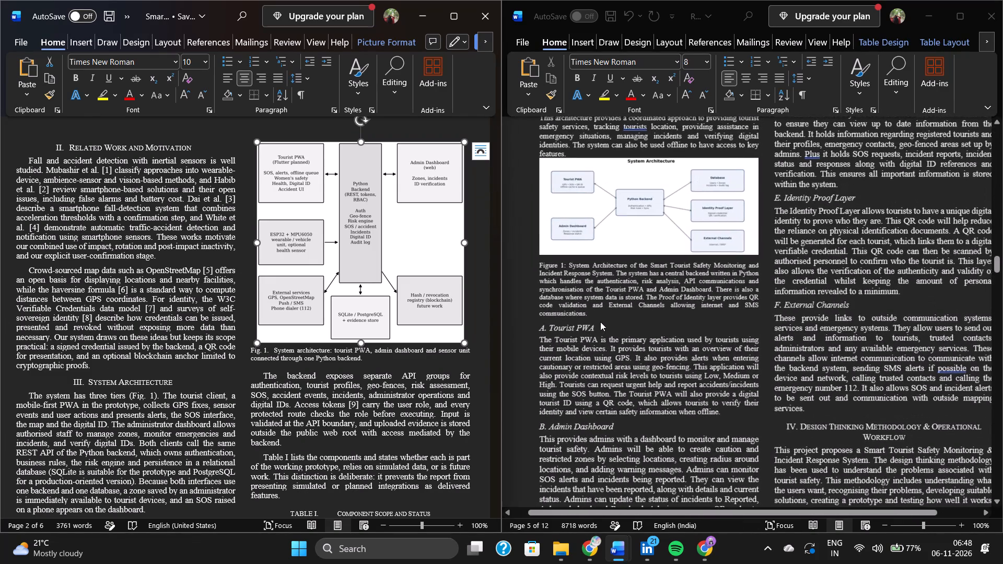
pyautogui.hscroll(-1, 600, 322)
pyautogui.scroll(2, 600, 322)
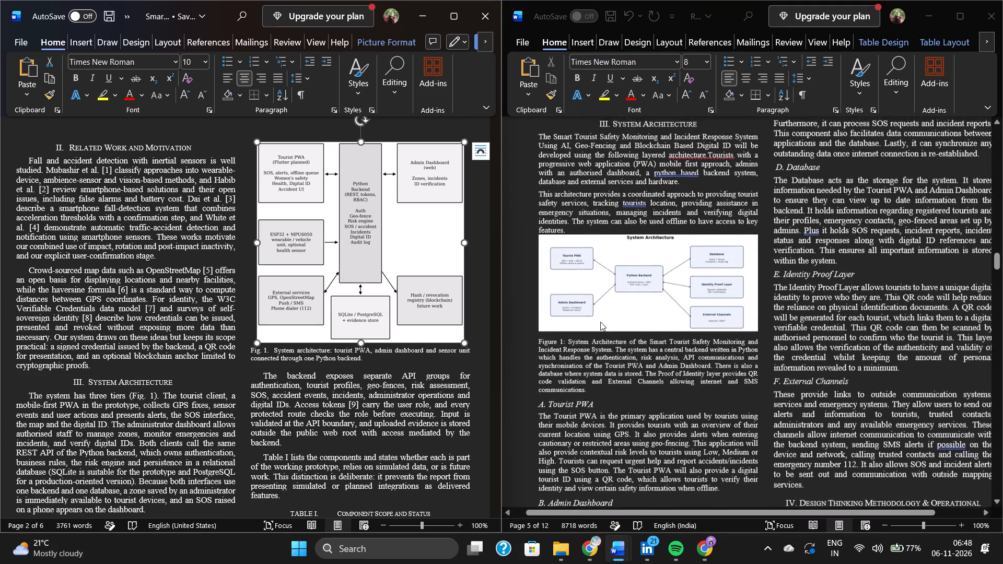
# Replace the draft's System Architecture figure with the architecture diagram copied from the downloaded paper, placed directly above the Figure 1 caption.
pyautogui.click(601, 290)
pyautogui.click(601, 290)
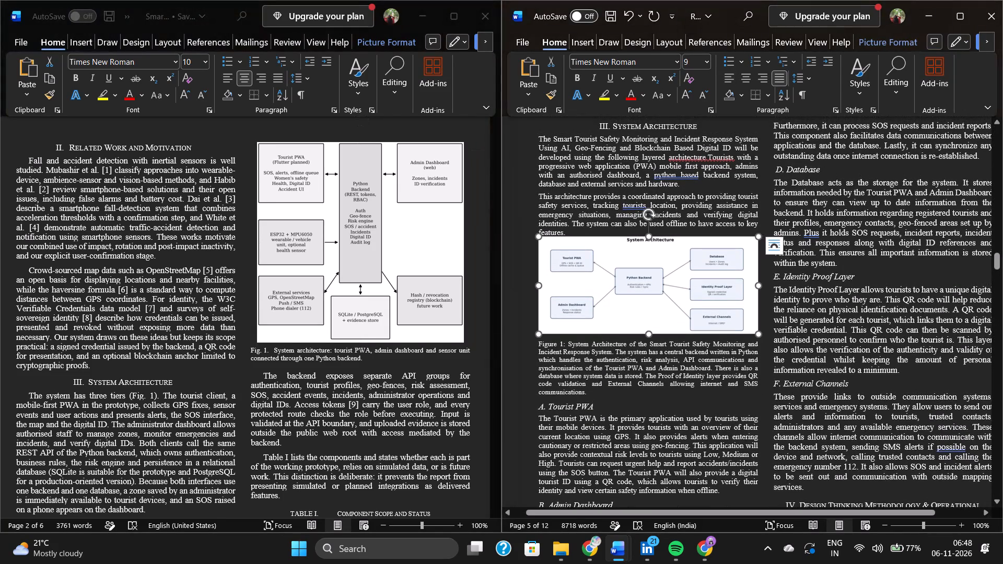
pyautogui.press('BackSpace')
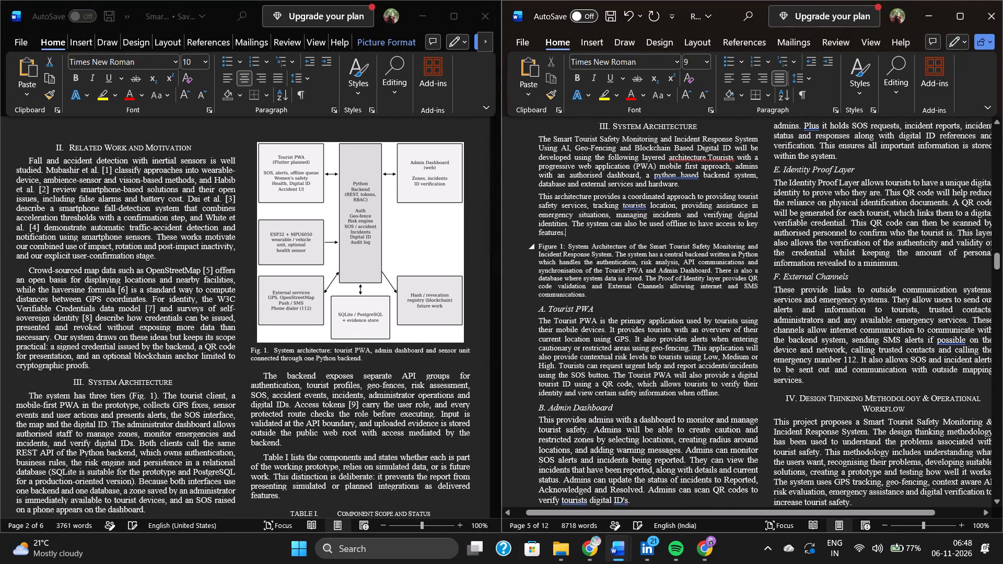
pyautogui.click(415, 264)
pyautogui.hotkey('ctrl', 'c')
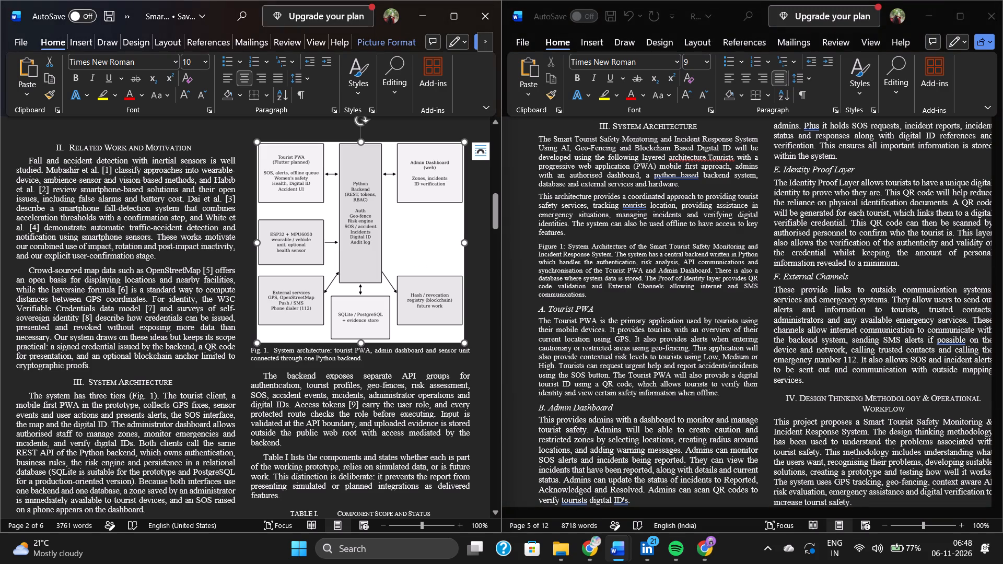
pyautogui.click(590, 237)
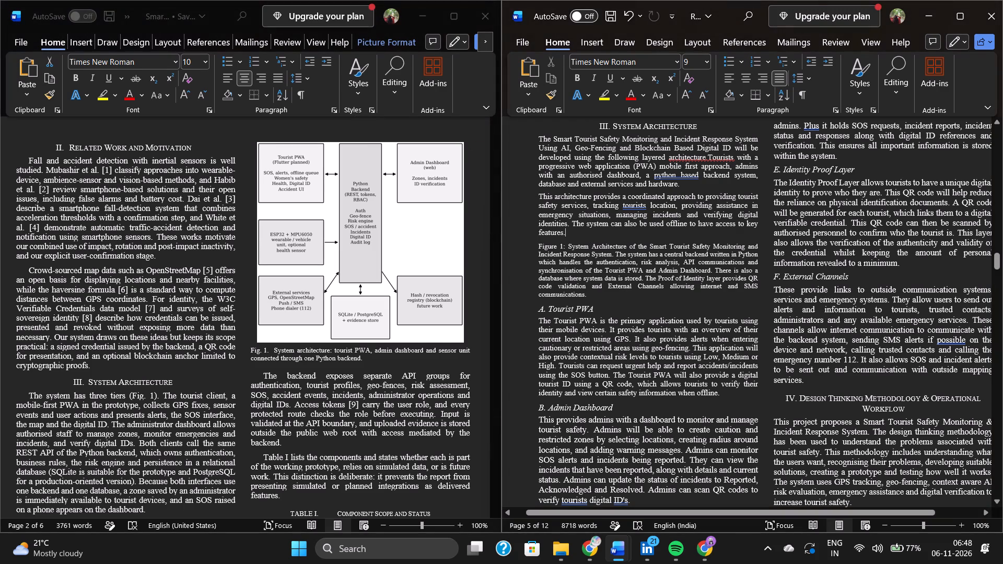
pyautogui.press('Return')
pyautogui.hotkey('ctrl', 'v')
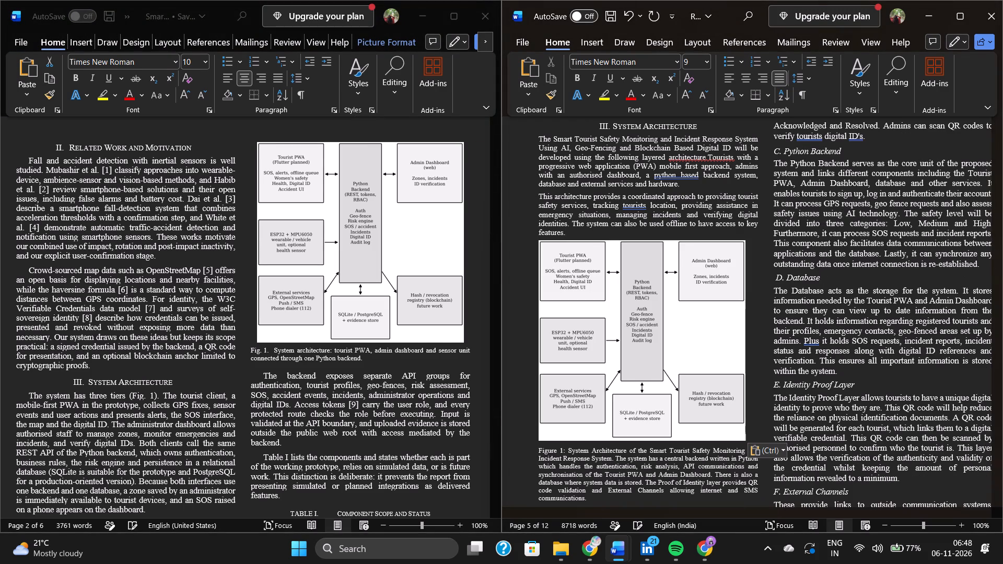
# Replace the draft's Figure 1 caption text with the downloaded paper's "System architecture: tourist PWA, admin dashboard and sensor unit connected through one Python backend.".
pyautogui.hscroll(1, 658, 393)
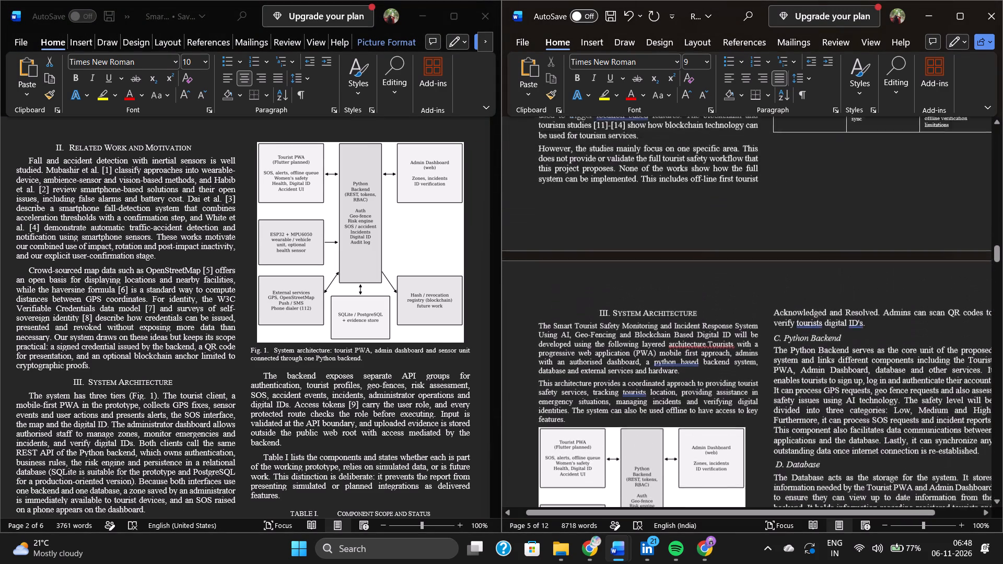
pyautogui.hscroll(2, 658, 393)
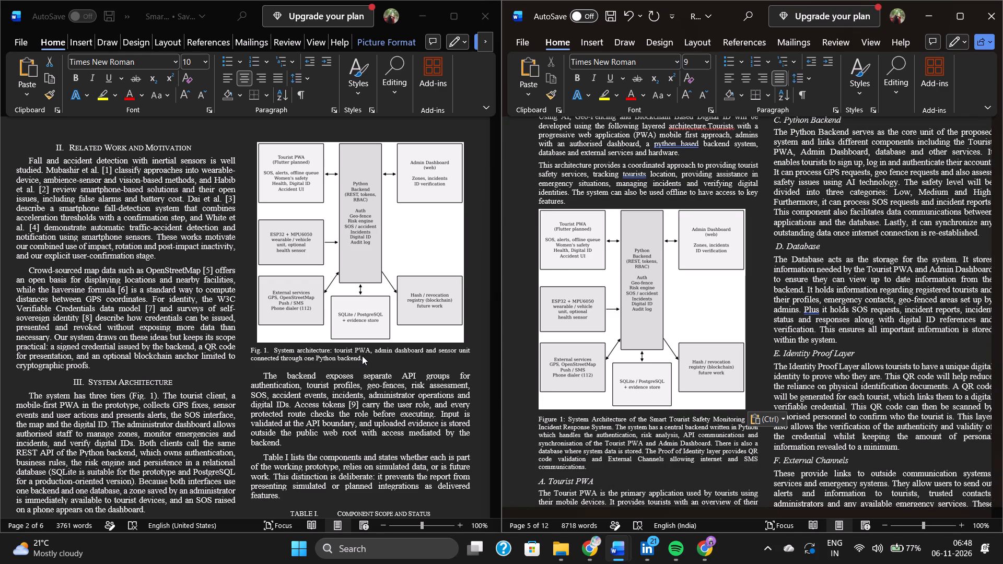
pyautogui.moveTo(362, 358); pyautogui.dragTo(272, 350)
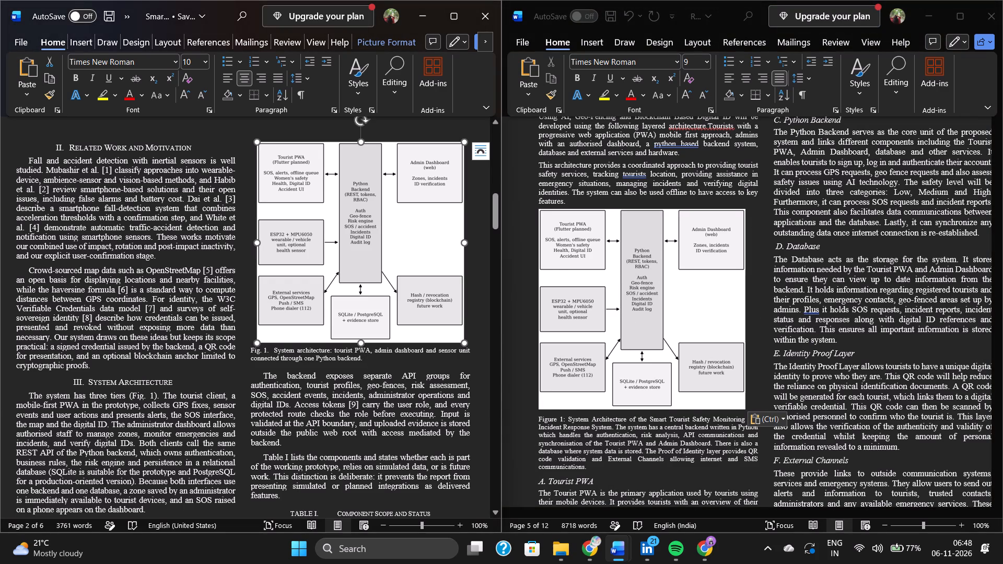
pyautogui.moveTo(272, 350); pyautogui.dragTo(272, 350)
pyautogui.moveTo(272, 350); pyautogui.dragTo(364, 360)
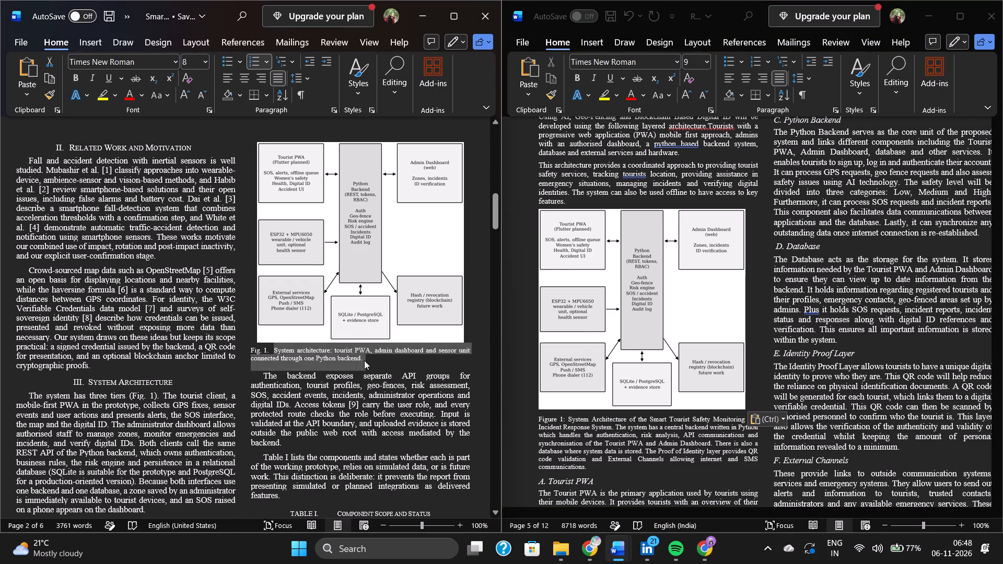
pyautogui.hotkey('ctrl', 'c')
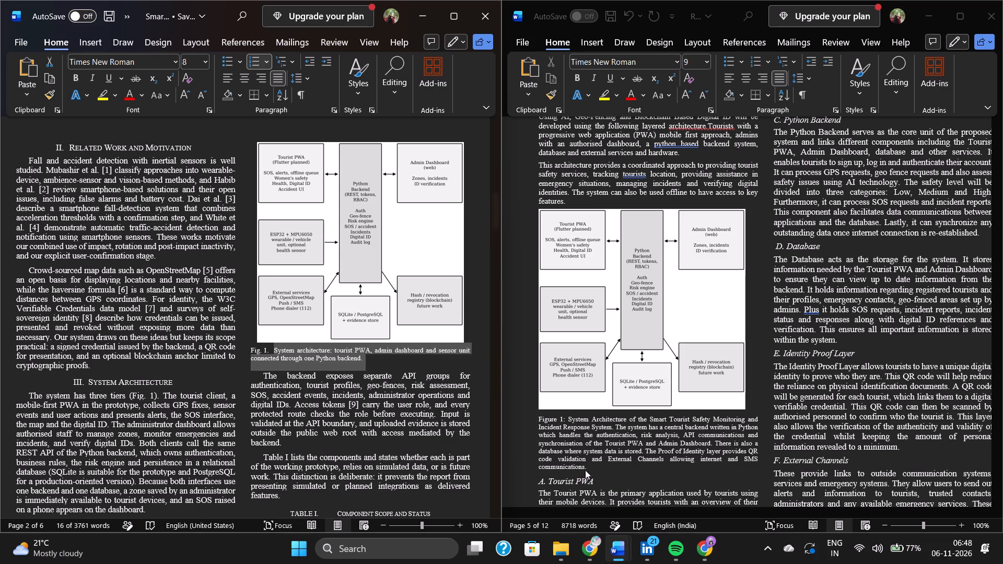
pyautogui.click(586, 466)
pyautogui.click(586, 466)
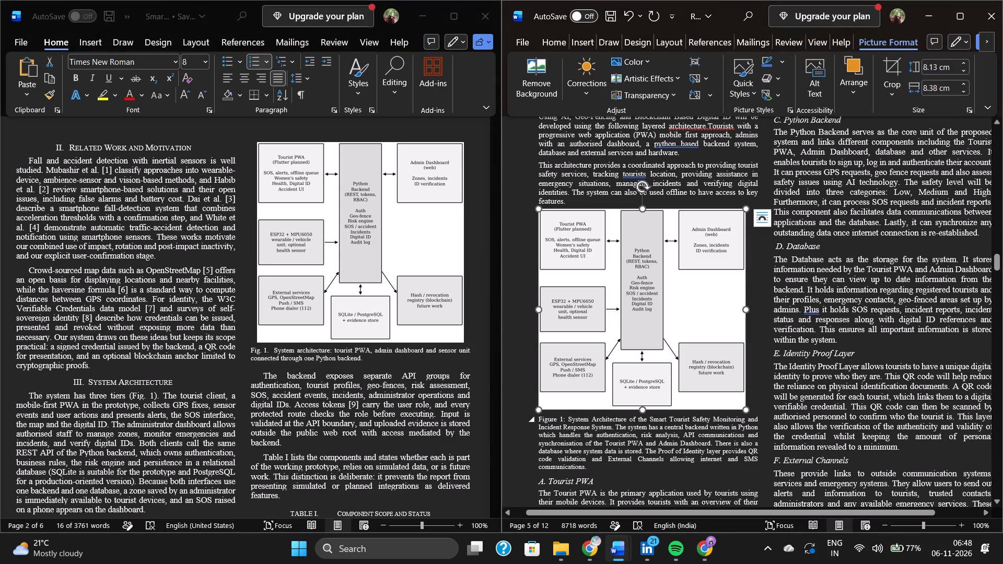
pyautogui.click(589, 467)
pyautogui.moveTo(589, 467); pyautogui.dragTo(566, 422)
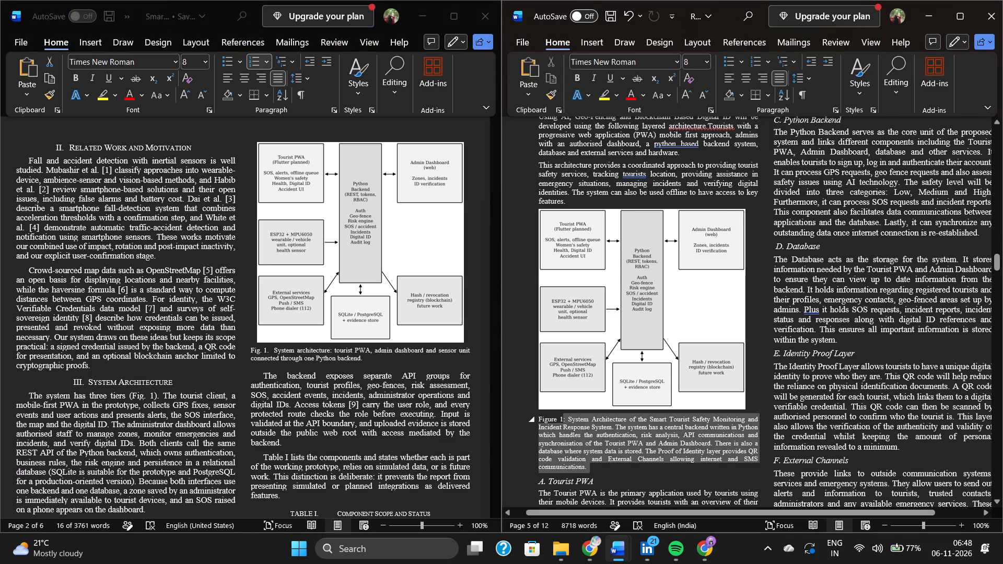
pyautogui.moveTo(566, 422); pyautogui.dragTo(567, 421)
pyautogui.hotkey('ctrl', 'v')
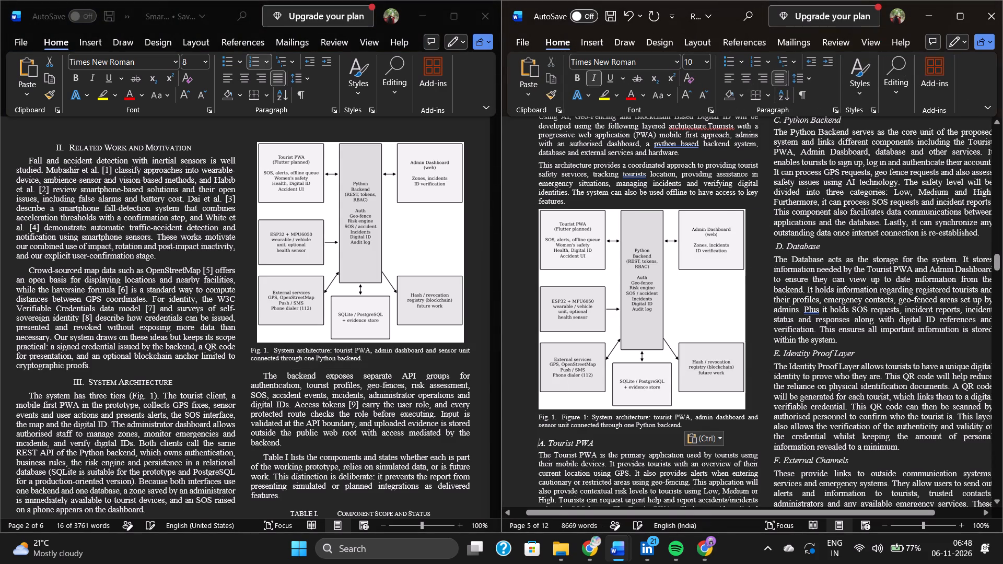
# Separate the "A. Tourist PWA" heading from the pasted caption, keeping it on its own line without automatic figure numbering.
pyautogui.press('BackSpace')
pyautogui.press('Return')
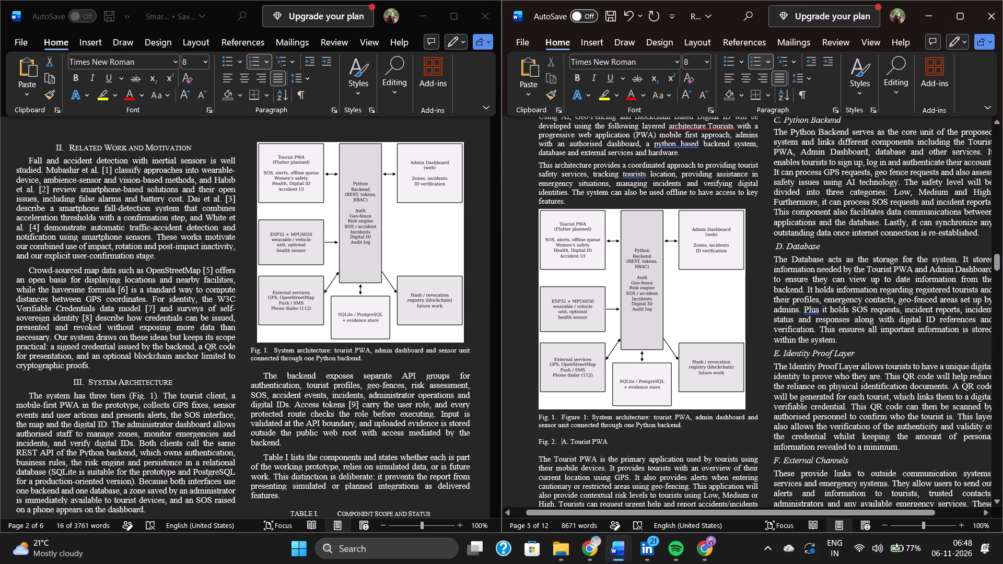
pyautogui.press('BackSpace')
pyautogui.press('BackSpace')
pyautogui.press('Return')
pyautogui.press('BackSpace')
pyautogui.press('BackSpace')
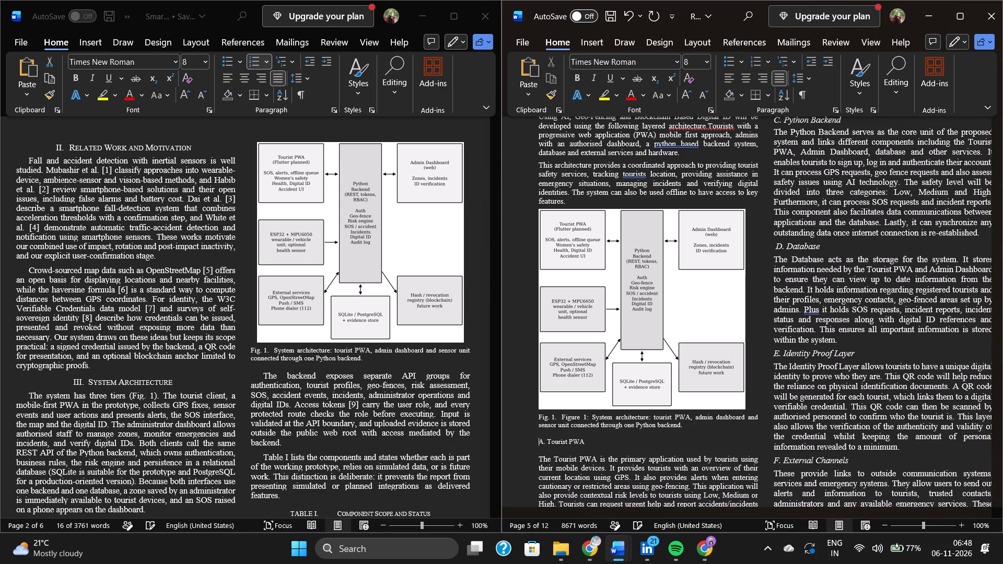
pyautogui.press('Return')
pyautogui.press('BackSpace')
pyautogui.scroll(-1, 607, 481)
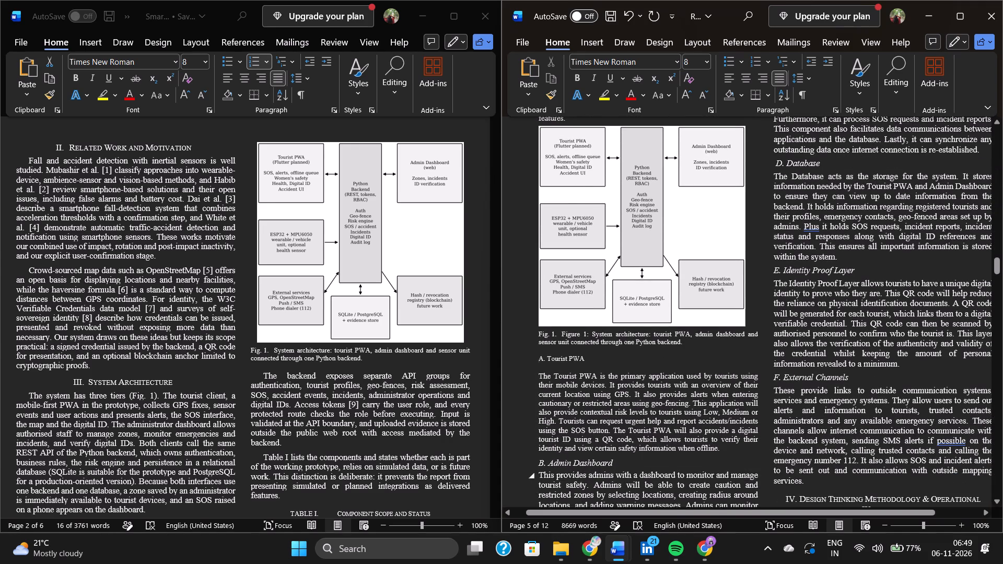
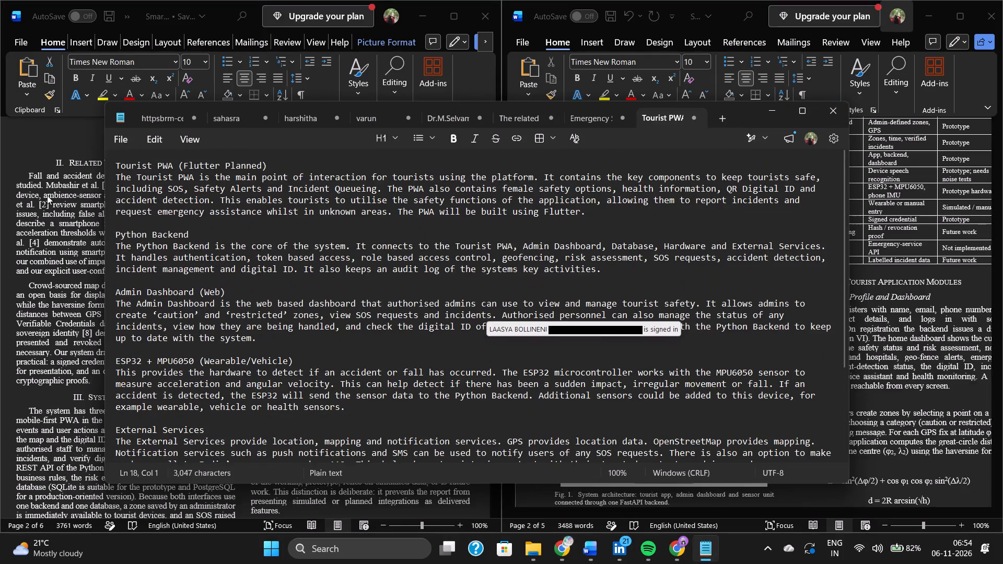
pyautogui.moveTo(115, 176); pyautogui.dragTo(156, 186)
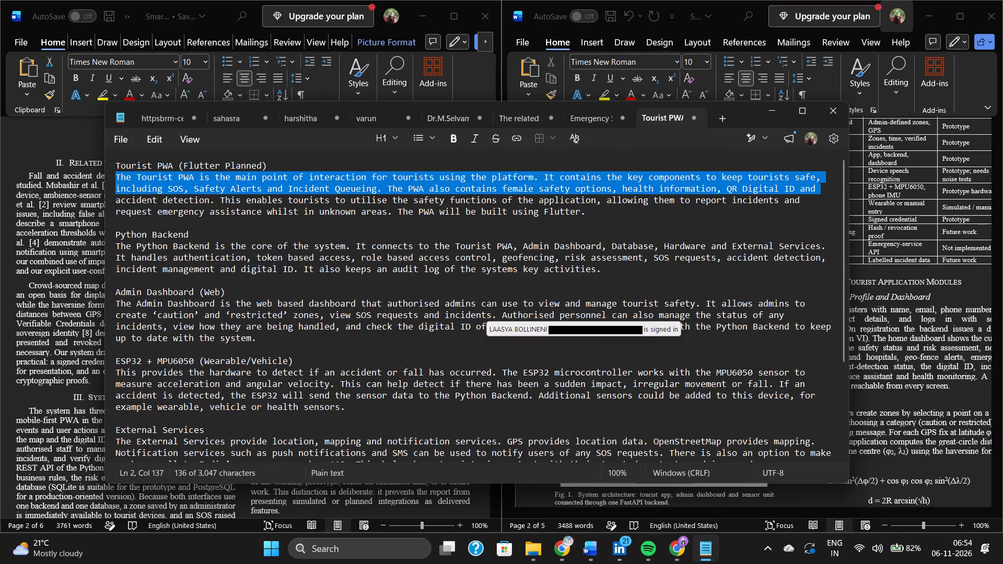
pyautogui.moveTo(156, 186); pyautogui.dragTo(598, 217)
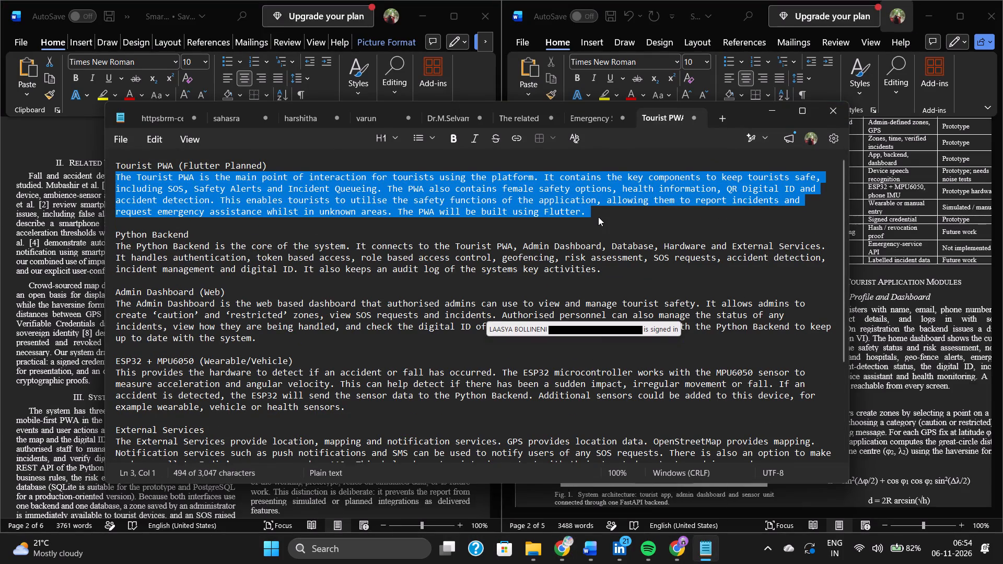
pyautogui.hotkey('ctrl', 'c')
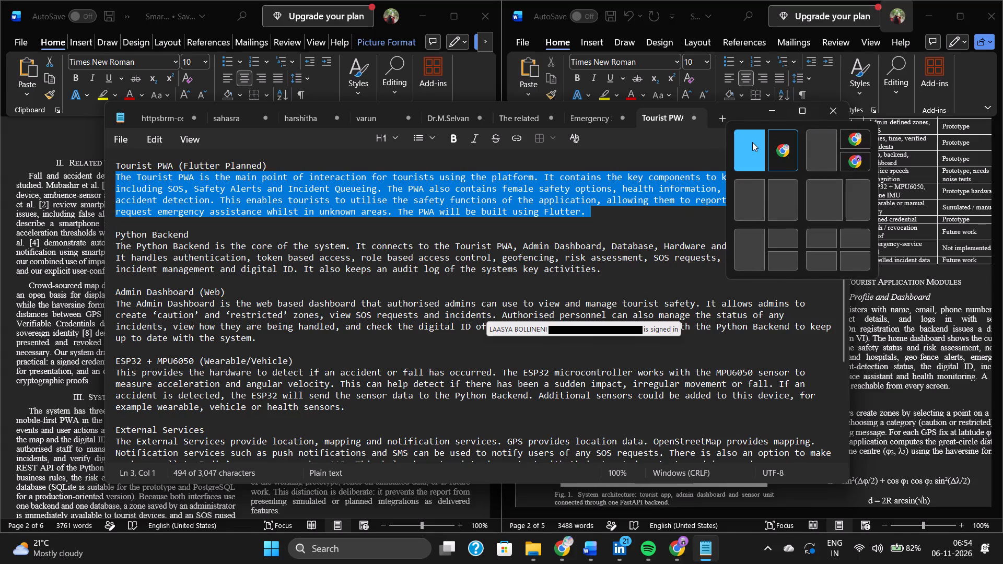
# Switch to Word and examine the System Architecture sections and figures in the two side-by-side Smart Tourist papers.
pyautogui.click(907, 390)
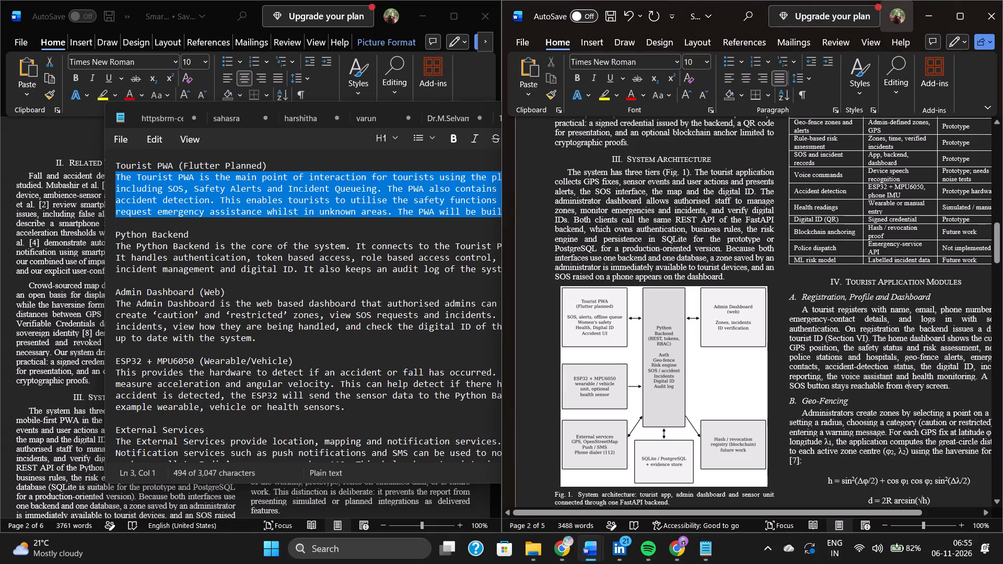
pyautogui.scroll(-2, 686, 366)
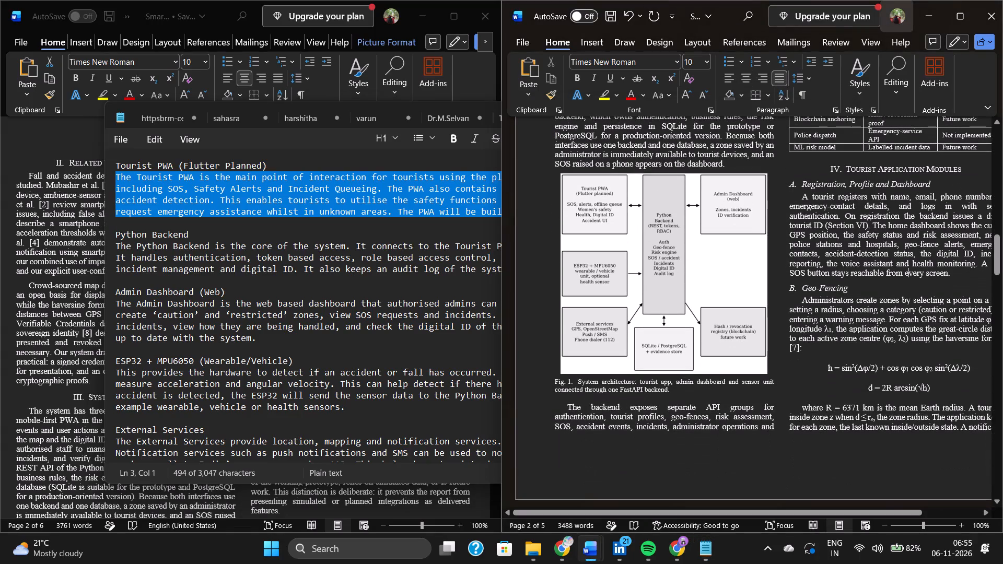
pyautogui.scroll(1, 686, 366)
pyautogui.scroll(-1, 637, 404)
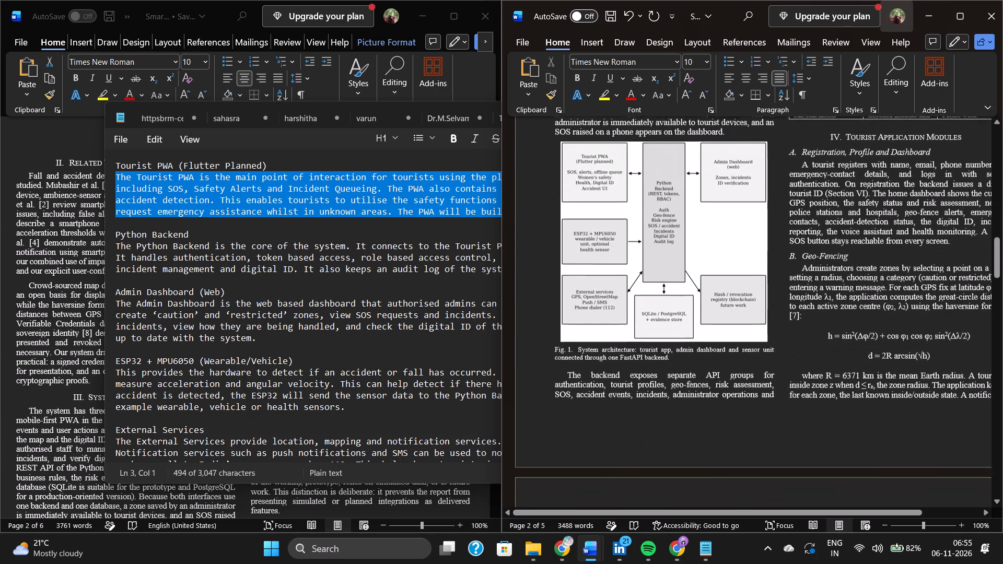
pyautogui.scroll(-1, 637, 404)
pyautogui.scroll(2, 637, 404)
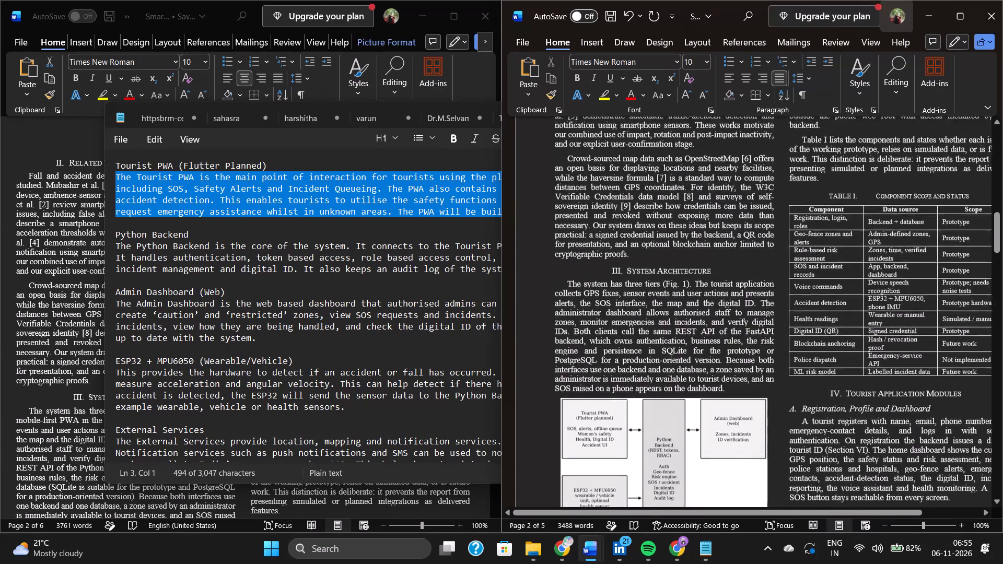
pyautogui.scroll(2, 637, 404)
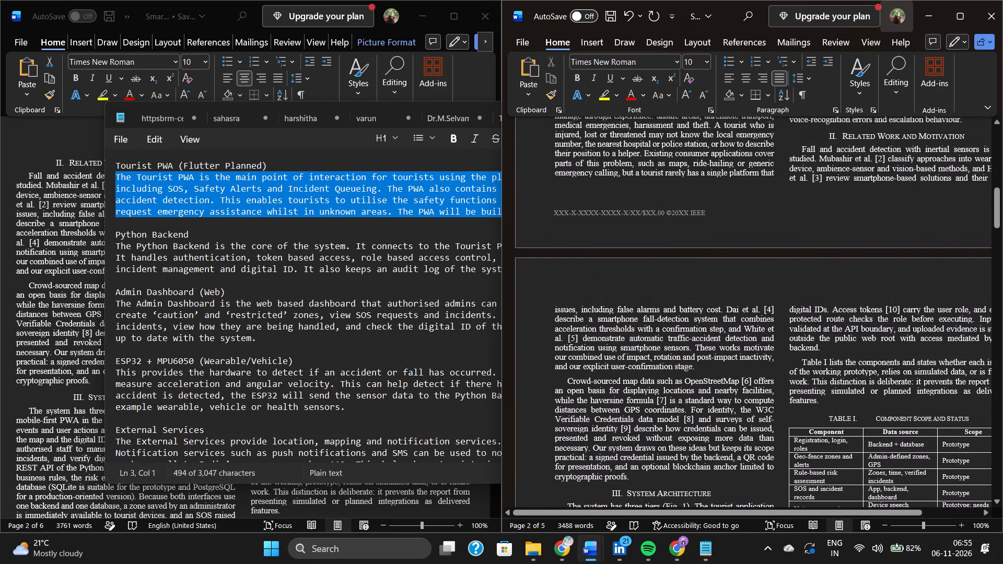
pyautogui.scroll(-1, 637, 404)
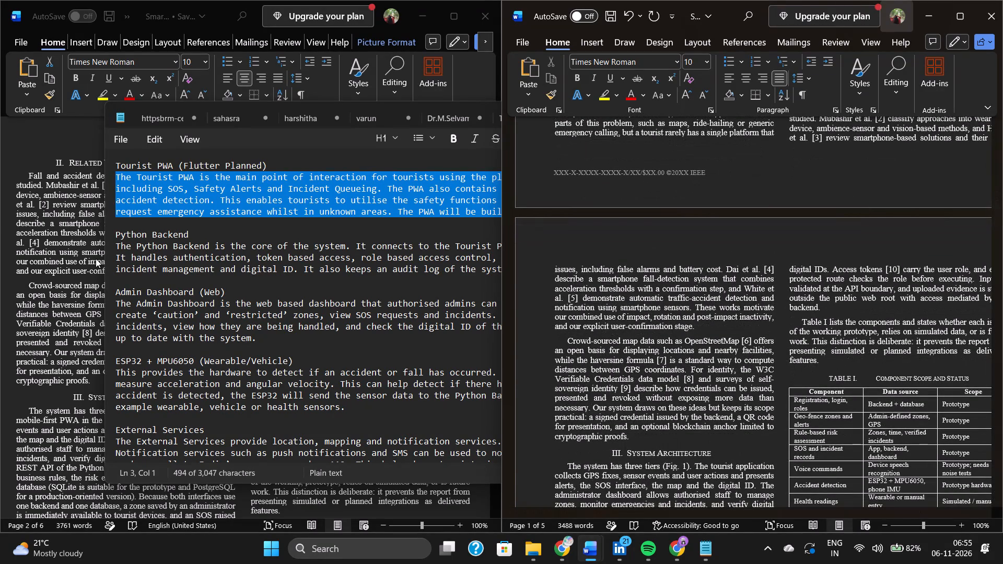
pyautogui.click(95, 269)
pyautogui.scroll(-2, 274, 353)
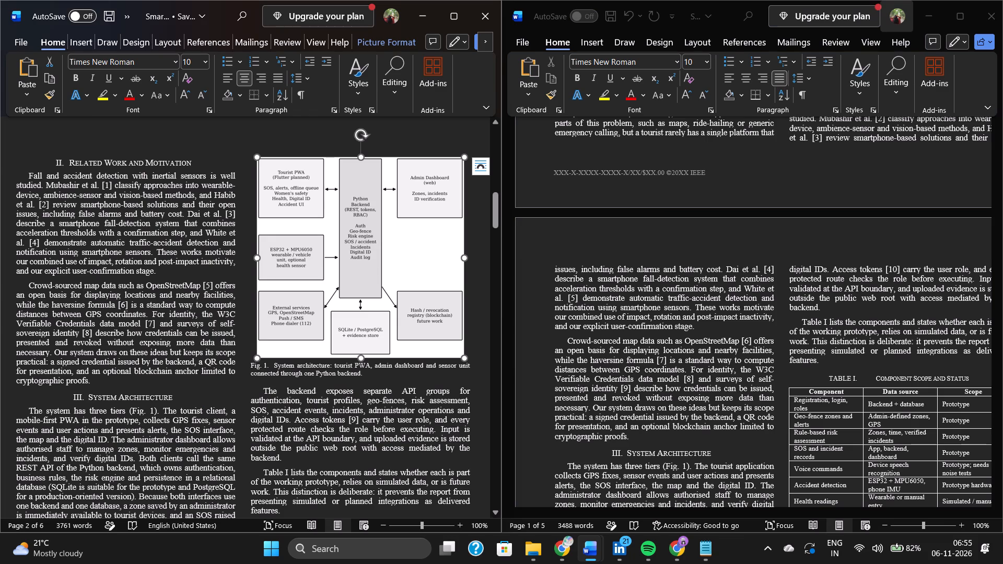
pyautogui.scroll(-4, 325, 413)
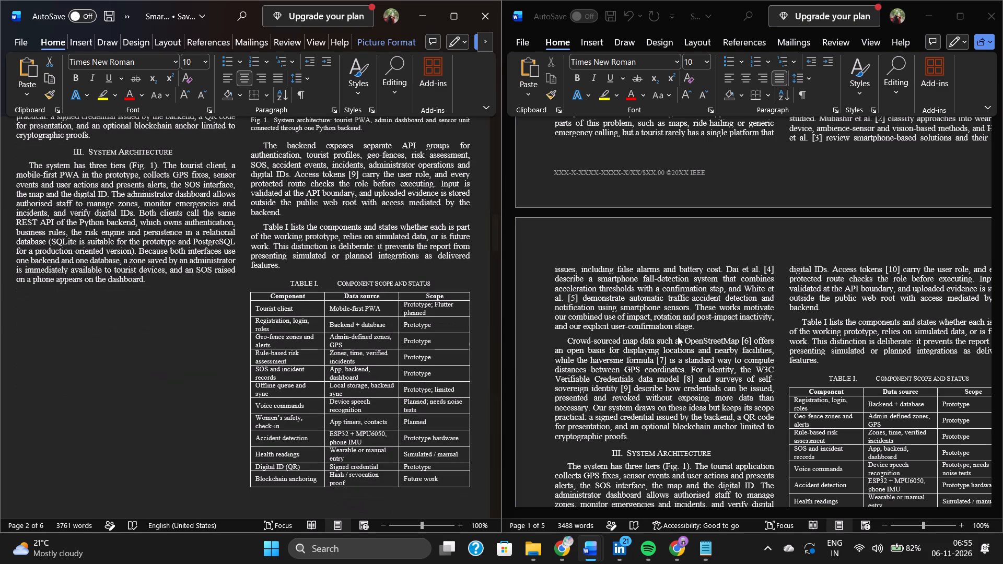
pyautogui.scroll(2, 433, 328)
# Bring up the 12-page document behind the second paper and replace the description under A. Tourist PWA with the copied paragraph.
pyautogui.click(936, 18)
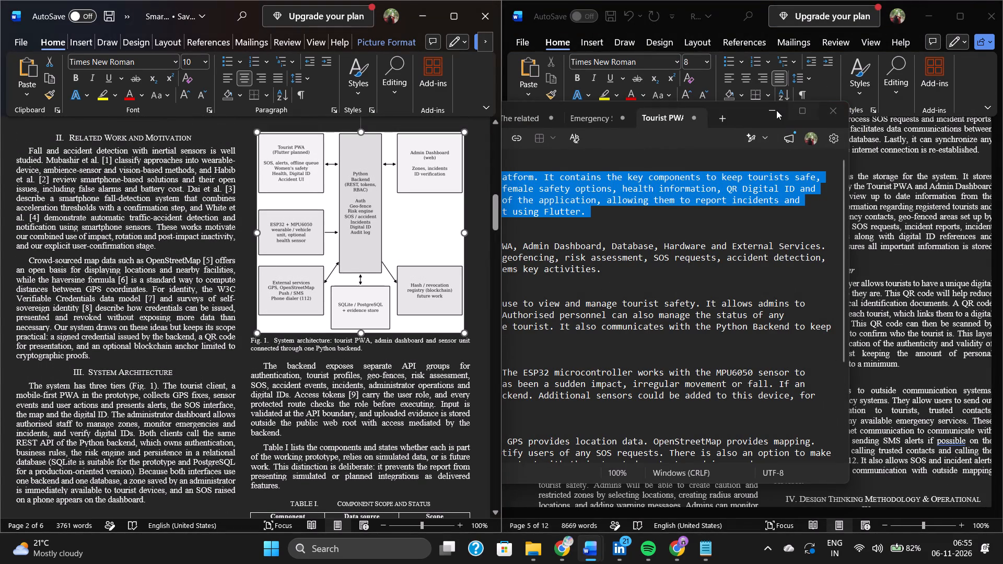
pyautogui.click(772, 111)
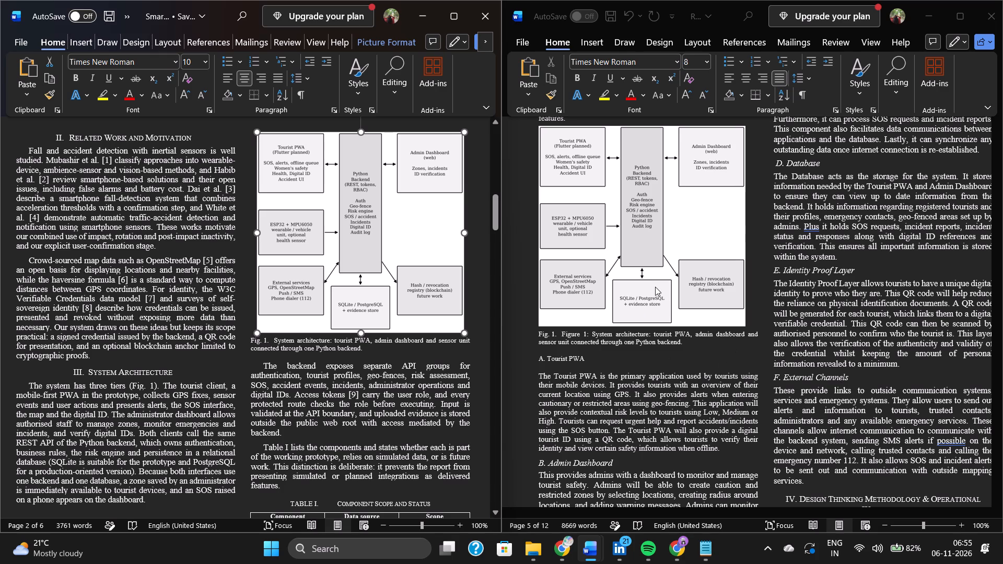
pyautogui.scroll(-1, 681, 435)
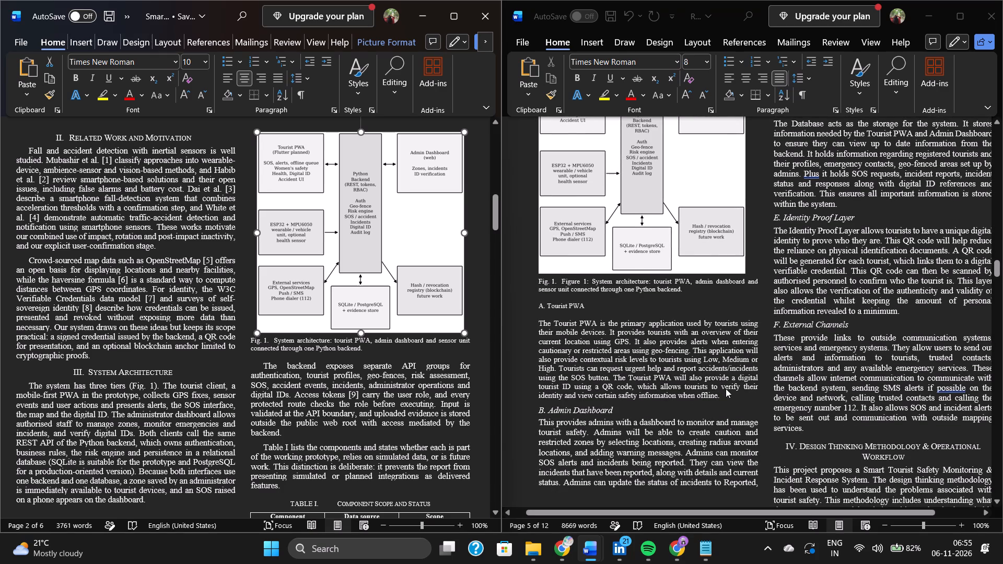
pyautogui.click(721, 394)
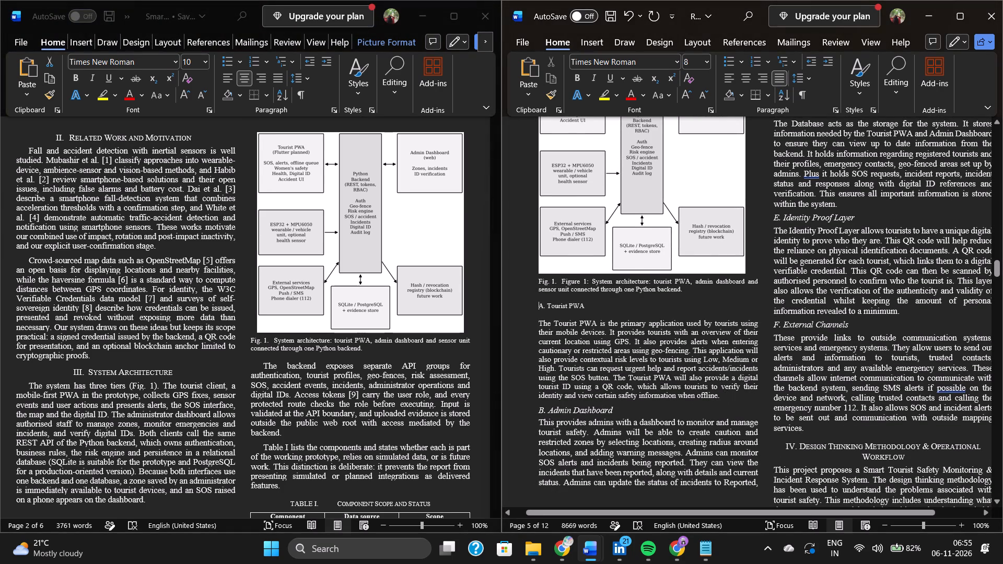
pyautogui.moveTo(721, 396); pyautogui.dragTo(544, 324)
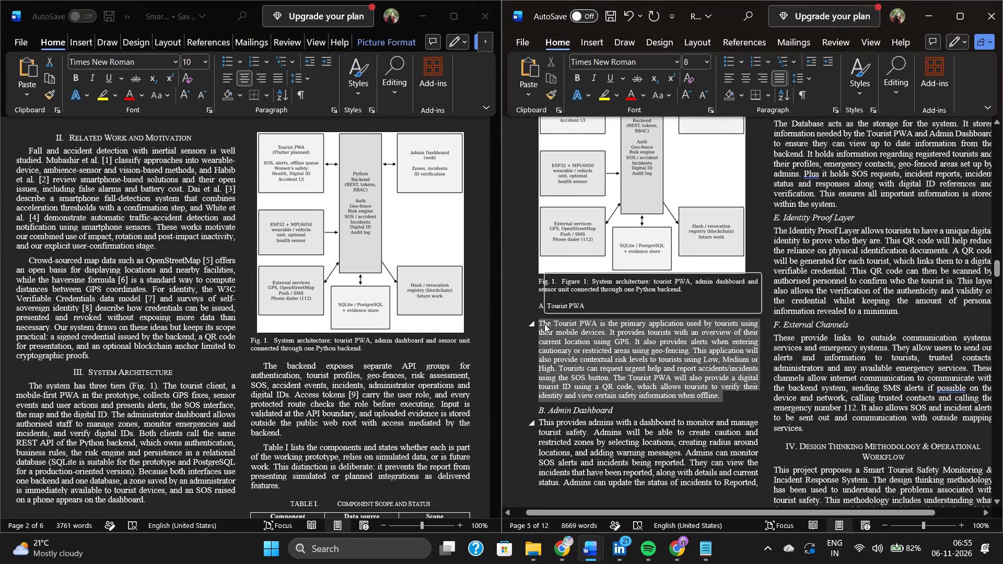
pyautogui.hotkey('ctrl', 'v')
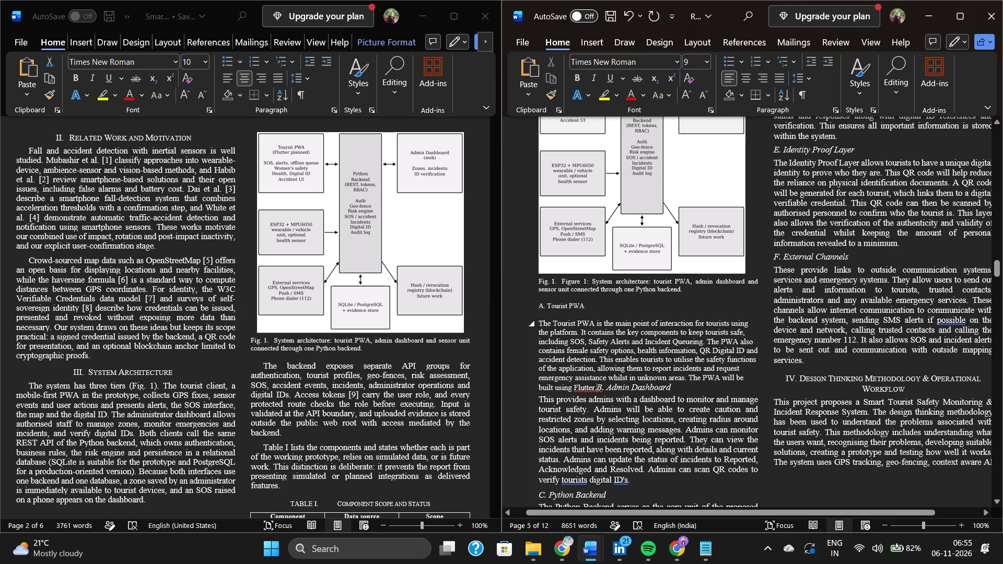
pyautogui.press('Return')
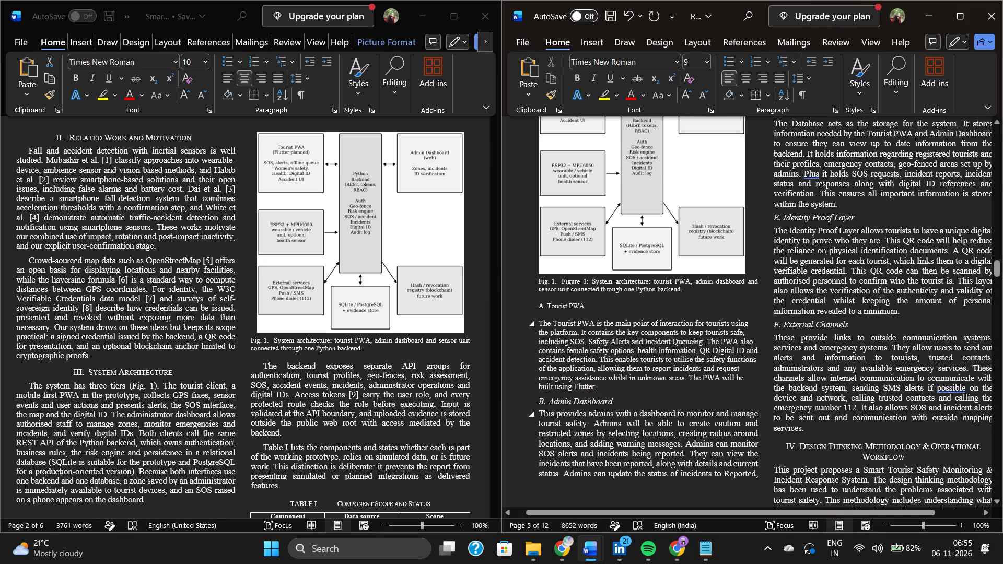
# Justify the new Tourist PWA description and remove the space before and after the paragraph.
pyautogui.moveTo(596, 387); pyautogui.dragTo(538, 324)
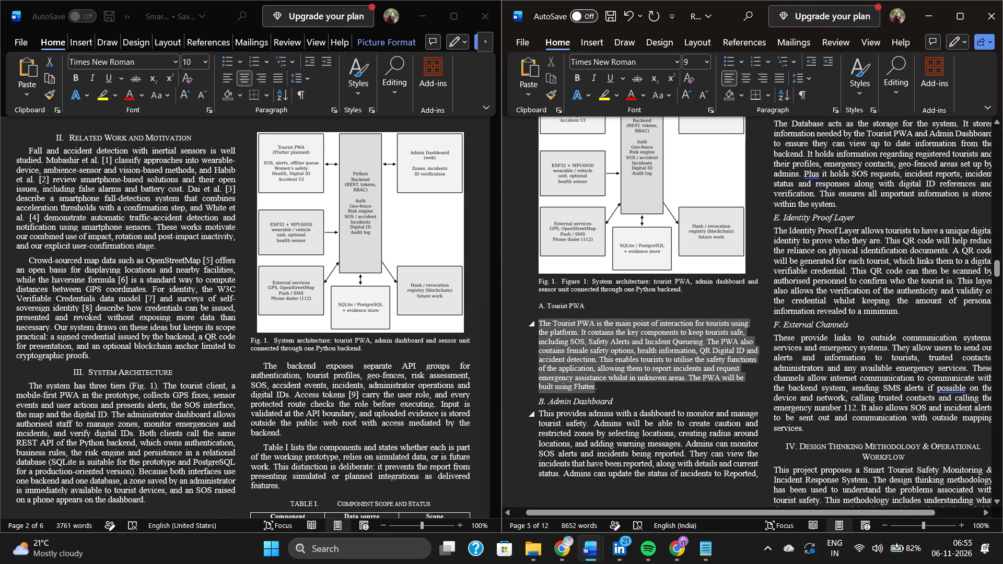
pyautogui.moveTo(538, 324); pyautogui.dragTo(538, 323)
pyautogui.click(775, 81)
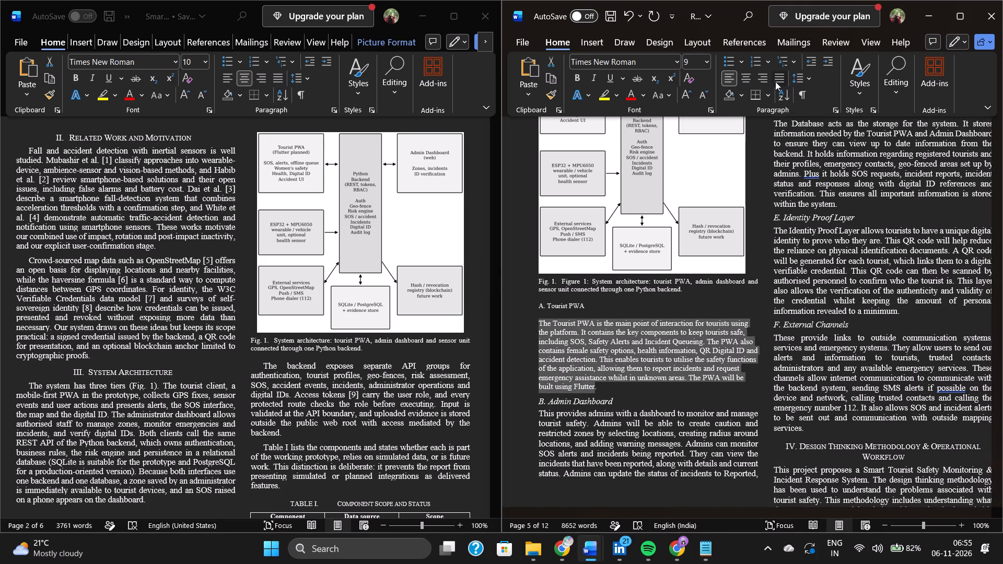
pyautogui.click(815, 78)
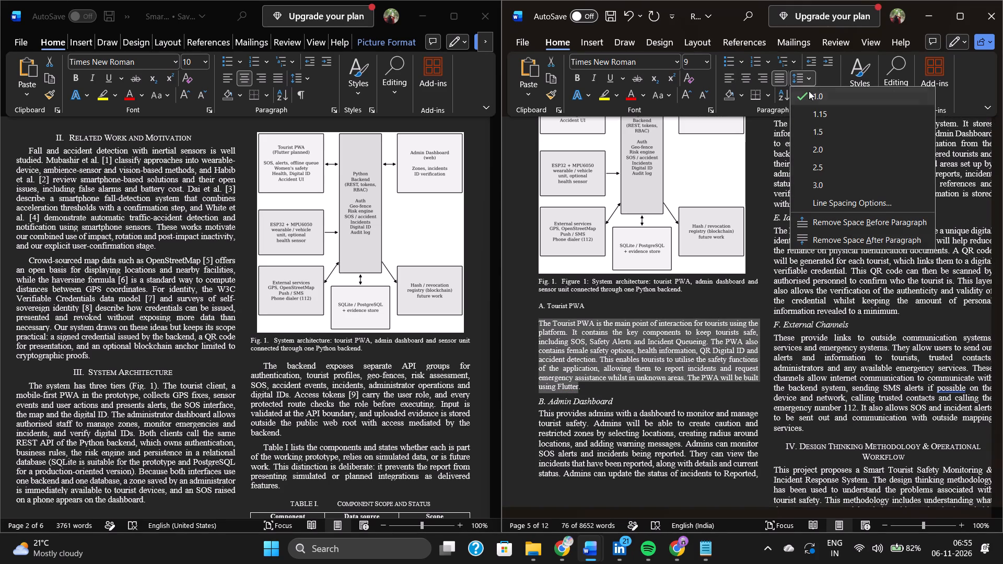
pyautogui.click(818, 227)
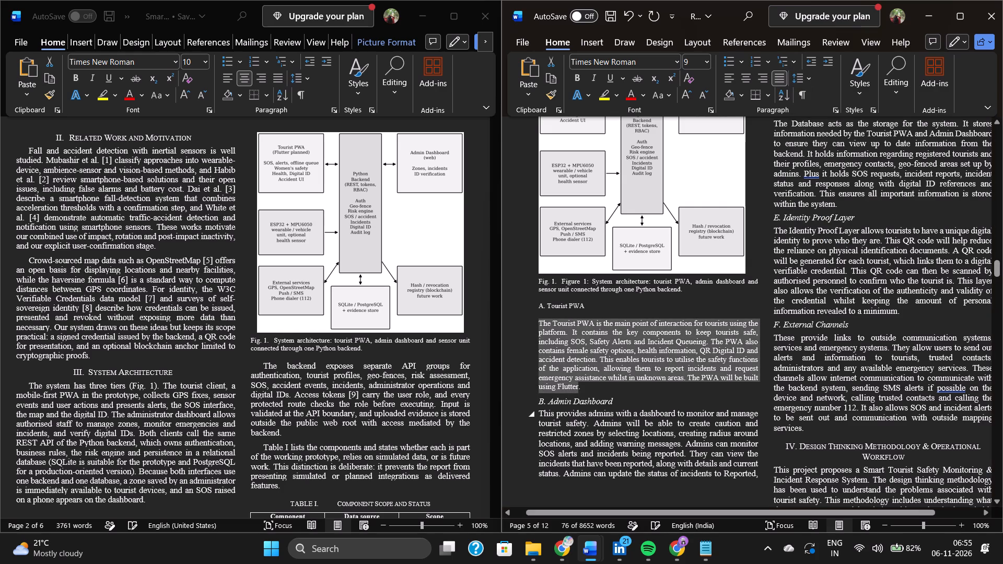
pyautogui.click(803, 81)
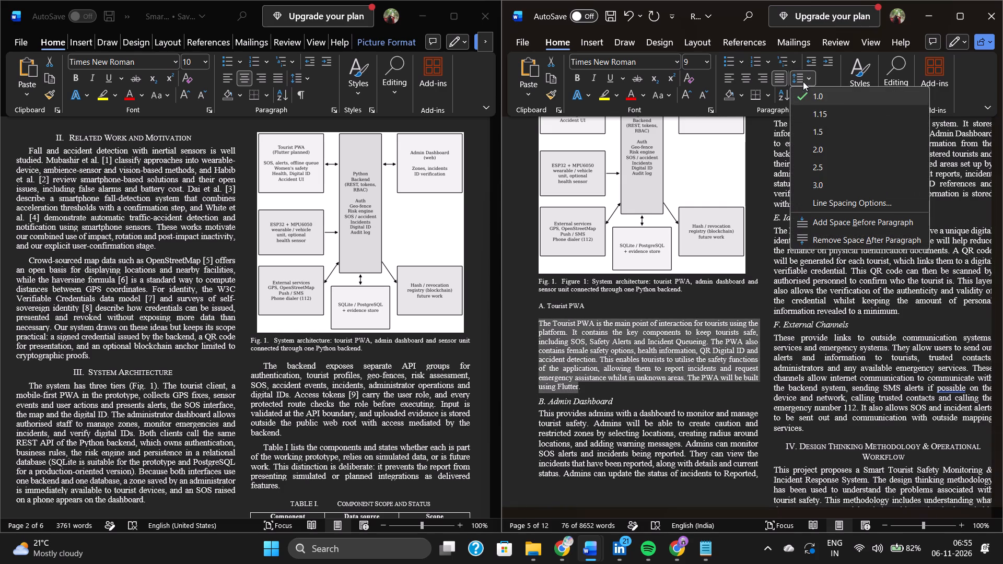
pyautogui.click(809, 238)
# Remove the space after the A. Tourist PWA heading.
pyautogui.click(661, 307)
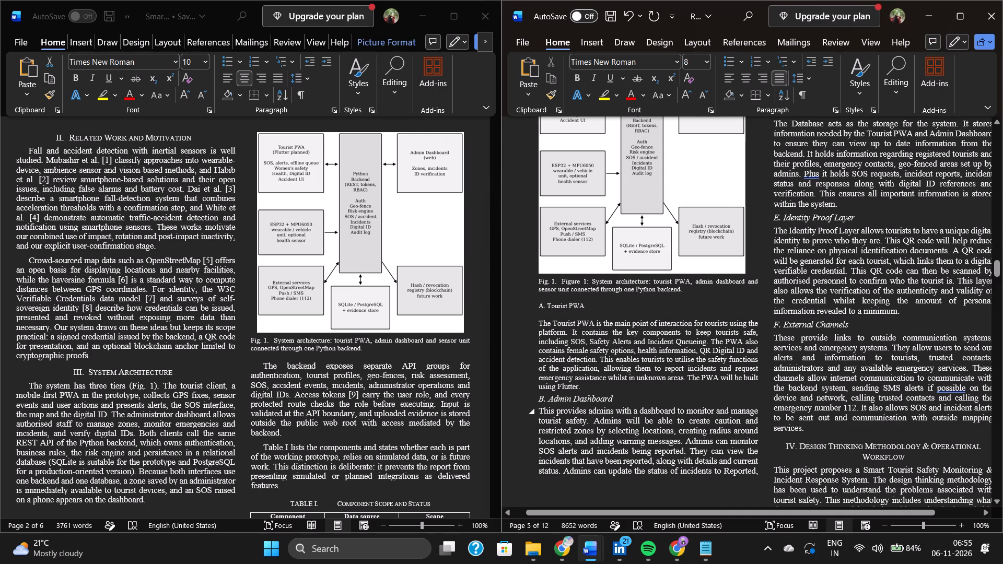
pyautogui.moveTo(596, 309); pyautogui.dragTo(547, 303)
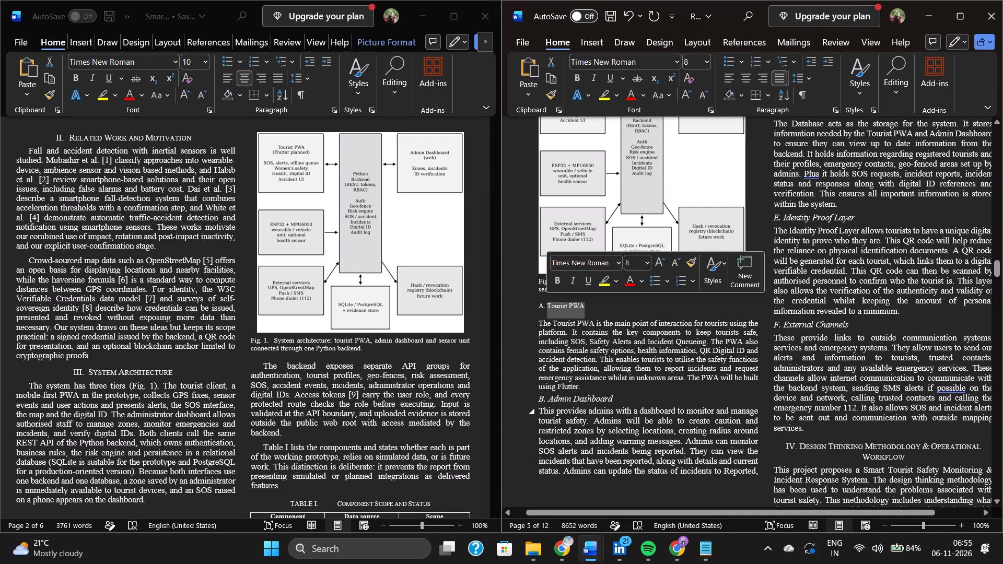
pyautogui.click(807, 78)
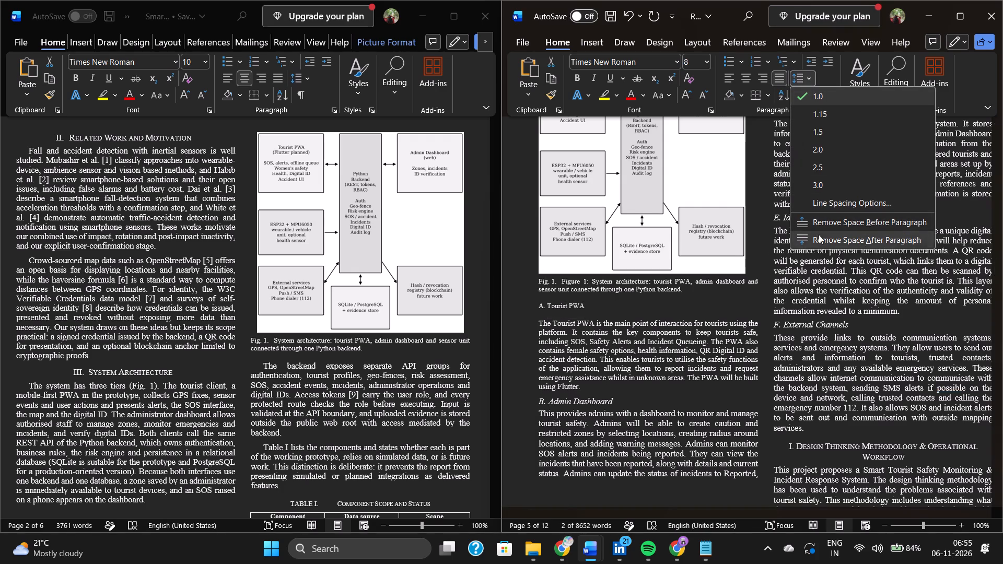
pyautogui.click(820, 238)
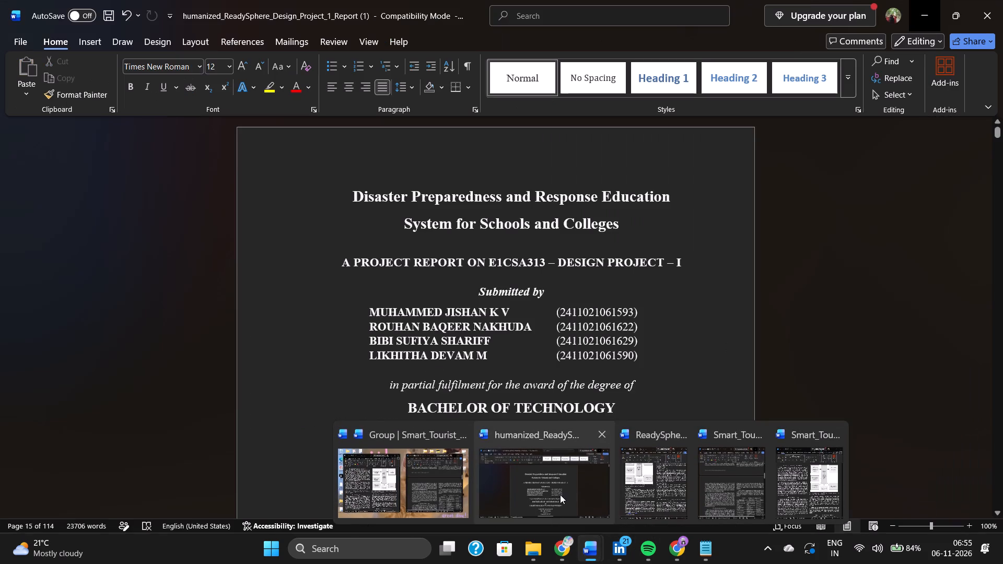
# Bring up the humanized ReadySphere Design Project report, skim its front pages, and close the document.
pyautogui.click(560, 495)
pyautogui.scroll(-12, 501, 248)
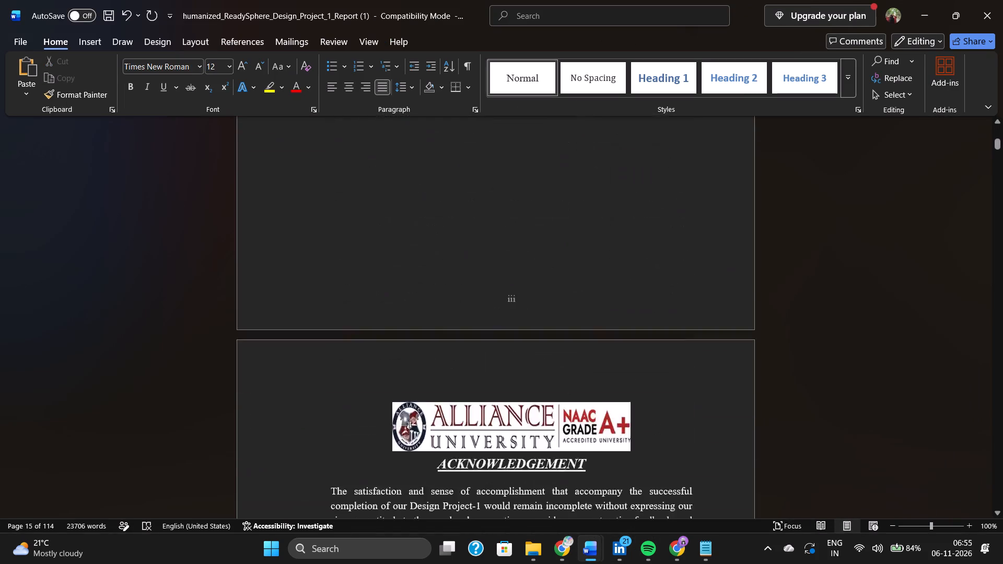
pyautogui.scroll(-13, 501, 248)
pyautogui.click(1002, 0)
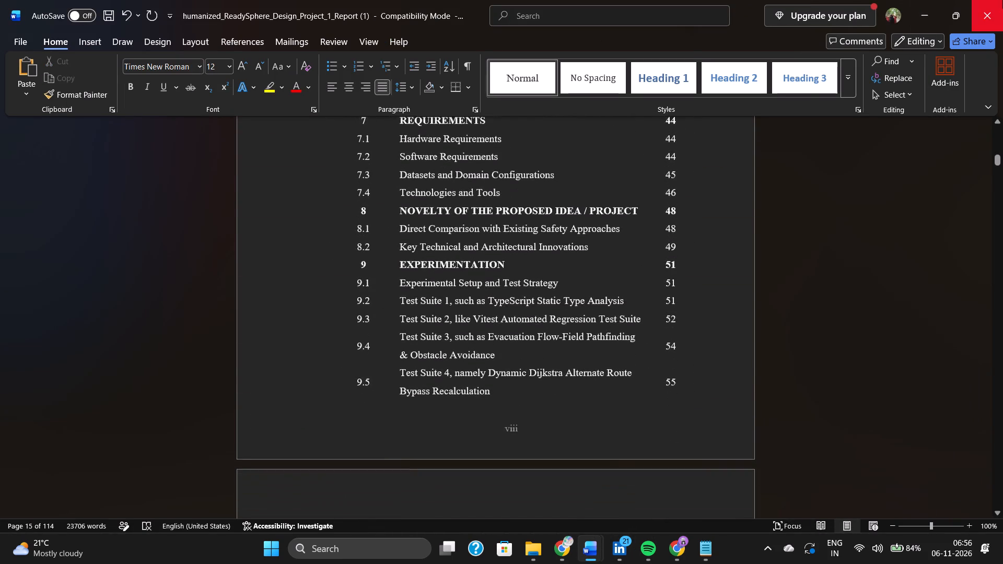
pyautogui.click(552, 372)
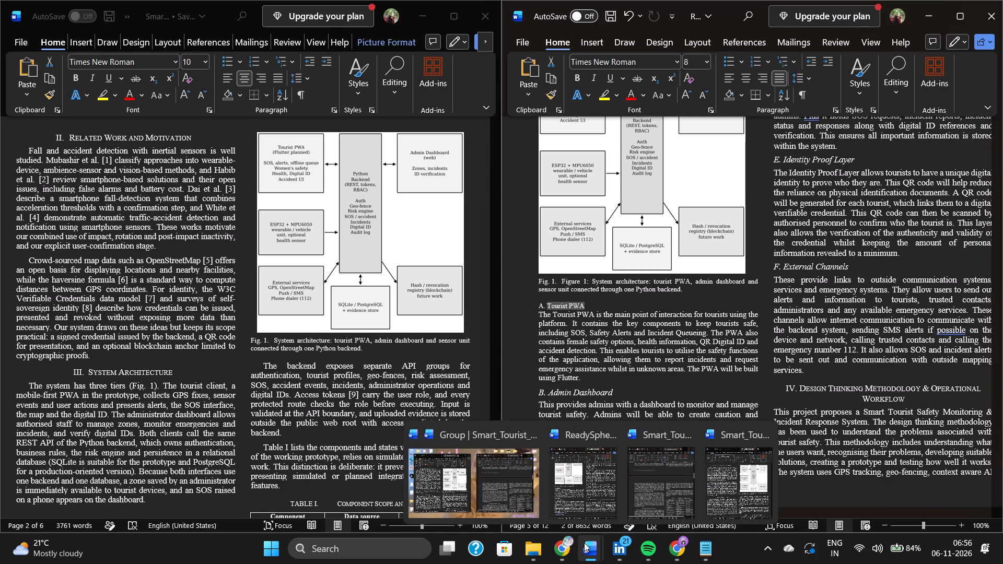
# Close the 5-page Smart Tourist paper that sits in front of the 12-page document.
pyautogui.click(534, 496)
pyautogui.scroll(2, 729, 331)
pyautogui.scroll(-1, 729, 331)
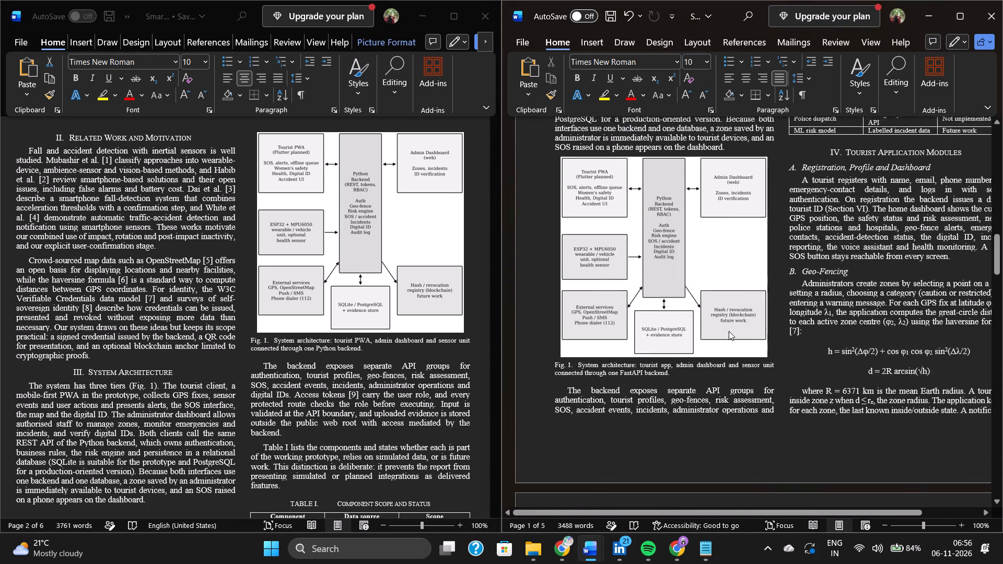
pyautogui.click(977, 30)
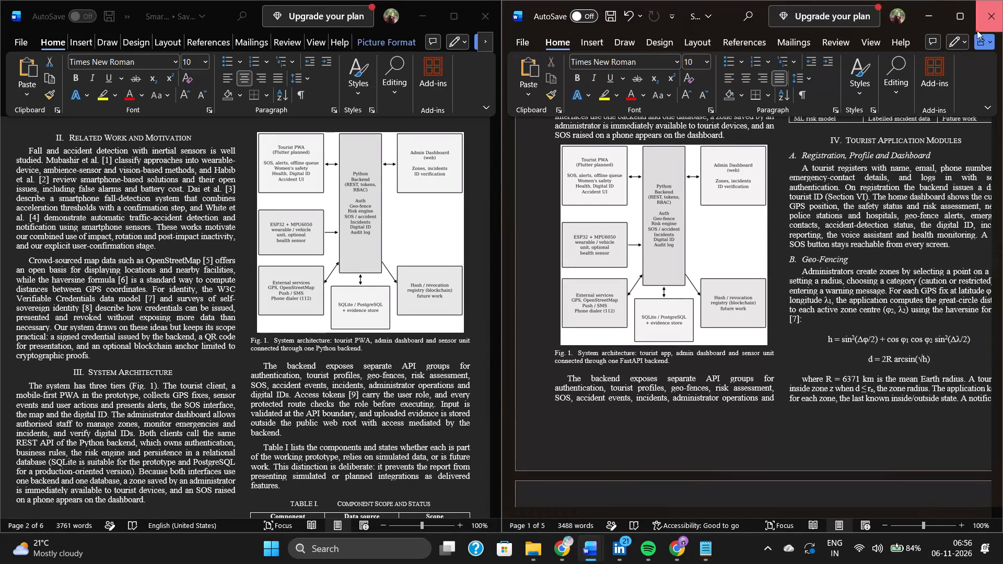
pyautogui.click(814, 370)
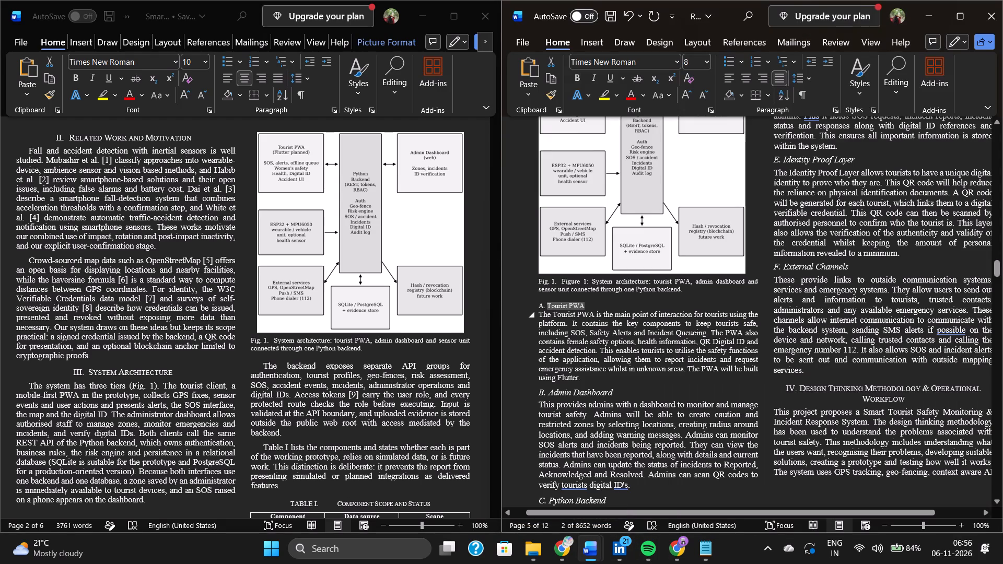
# Italicize the A. Tourist PWA heading in the 12-page document.
pyautogui.click(682, 374)
pyautogui.scroll(-1, 682, 374)
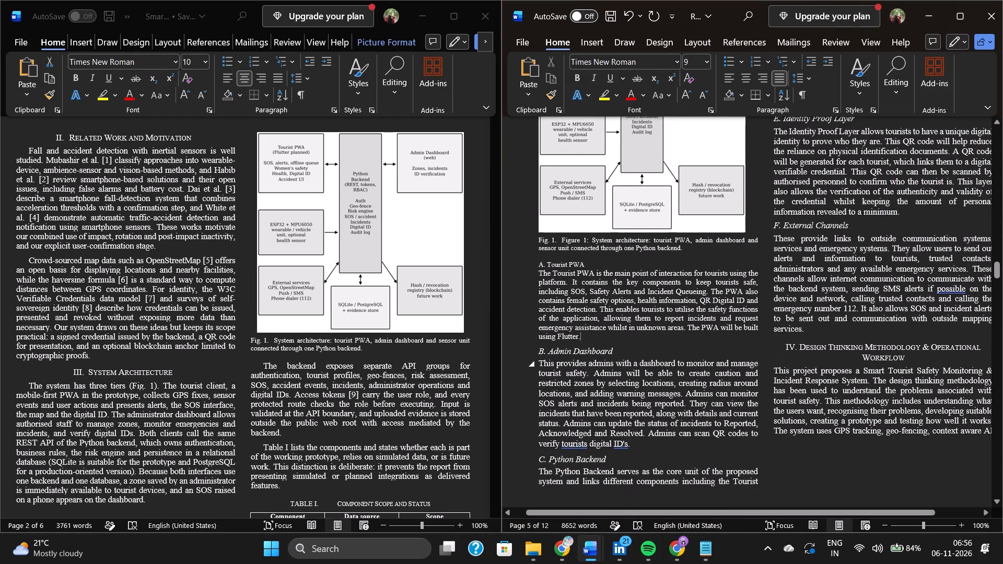
pyautogui.moveTo(588, 260); pyautogui.dragTo(588, 265)
pyautogui.click(588, 265)
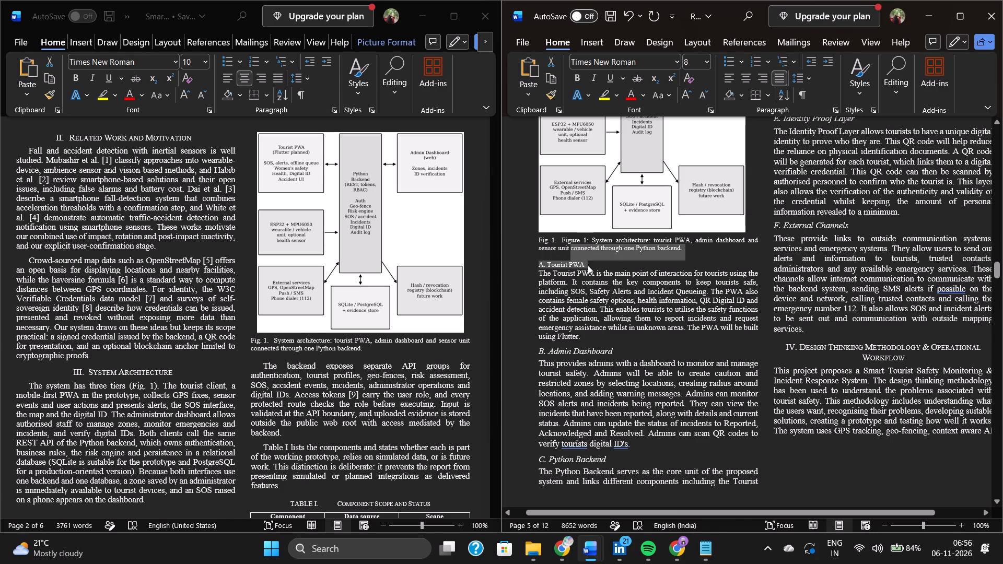
pyautogui.moveTo(588, 265); pyautogui.dragTo(536, 267)
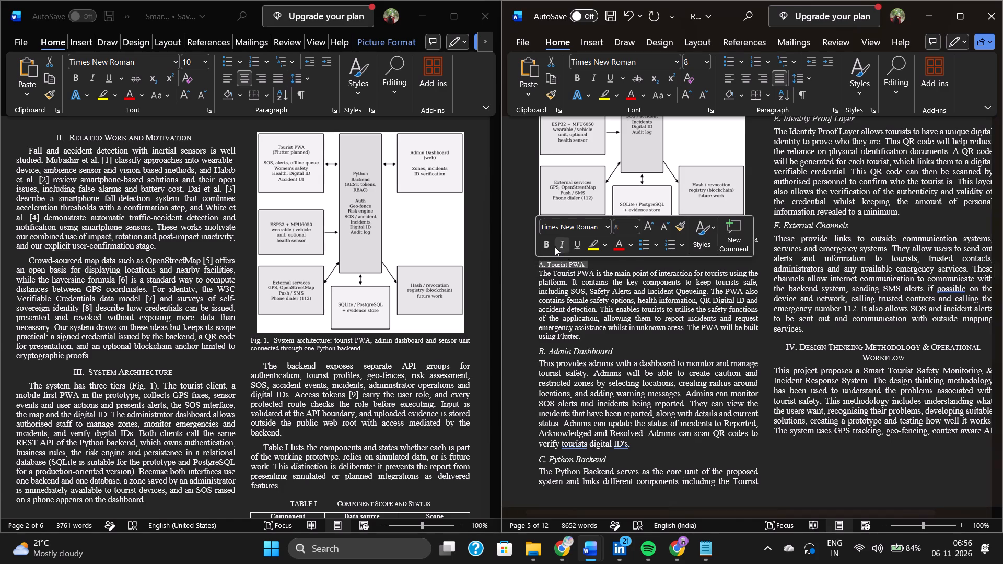
pyautogui.click(562, 246)
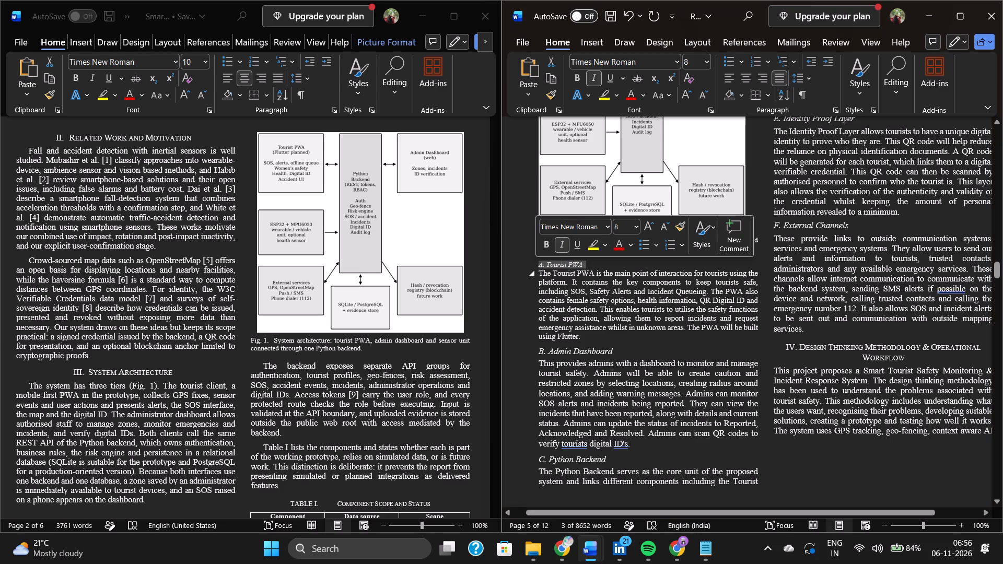
# Check the B. Admin Dashboard heading's formatting and set the Tourist PWA heading text to font size 10.
pyautogui.click(617, 348)
pyautogui.moveTo(617, 348); pyautogui.dragTo(559, 346)
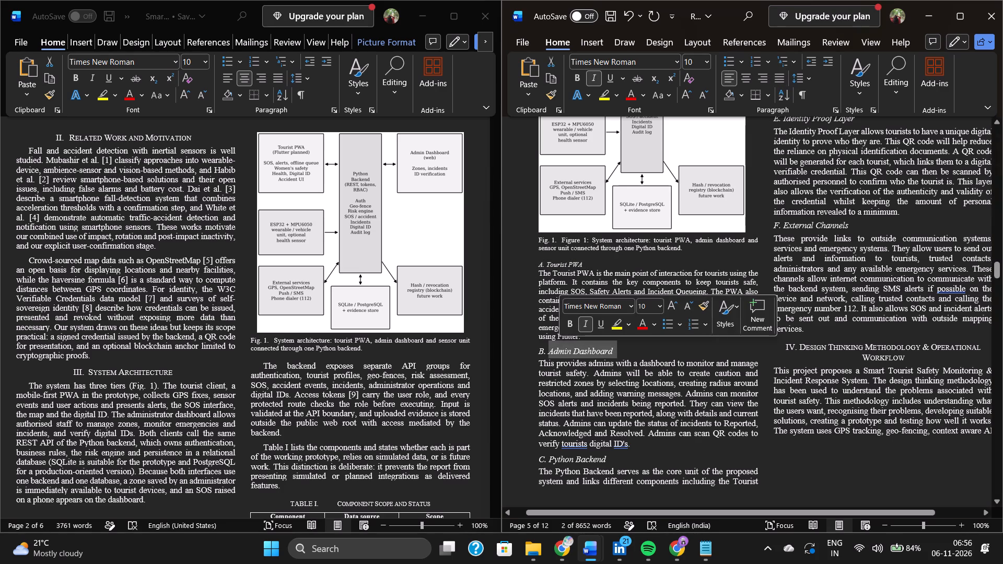
pyautogui.moveTo(585, 263); pyautogui.dragTo(551, 262)
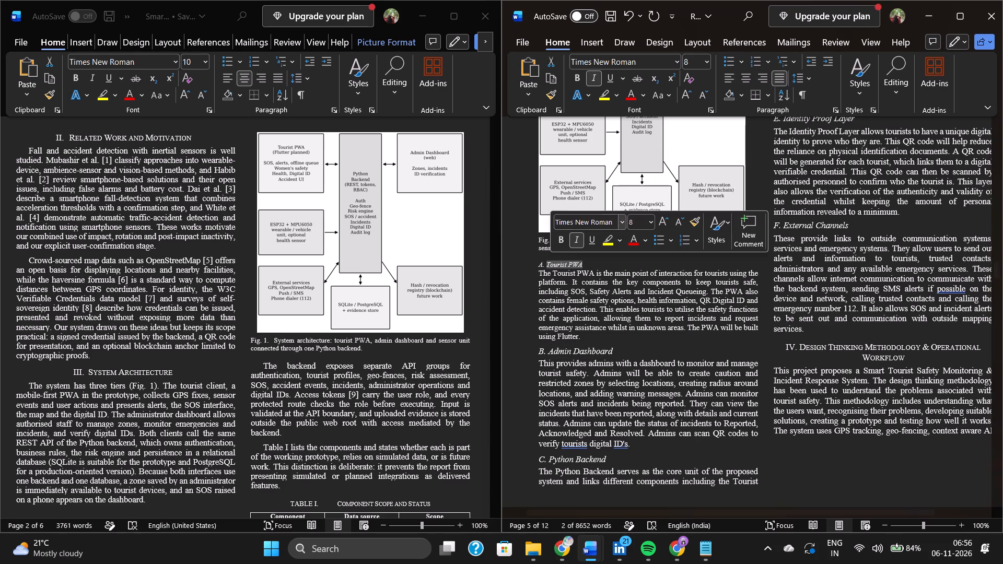
pyautogui.click(633, 222)
pyautogui.press('1')
pyautogui.press('0')
pyautogui.press('Return')
pyautogui.click(628, 340)
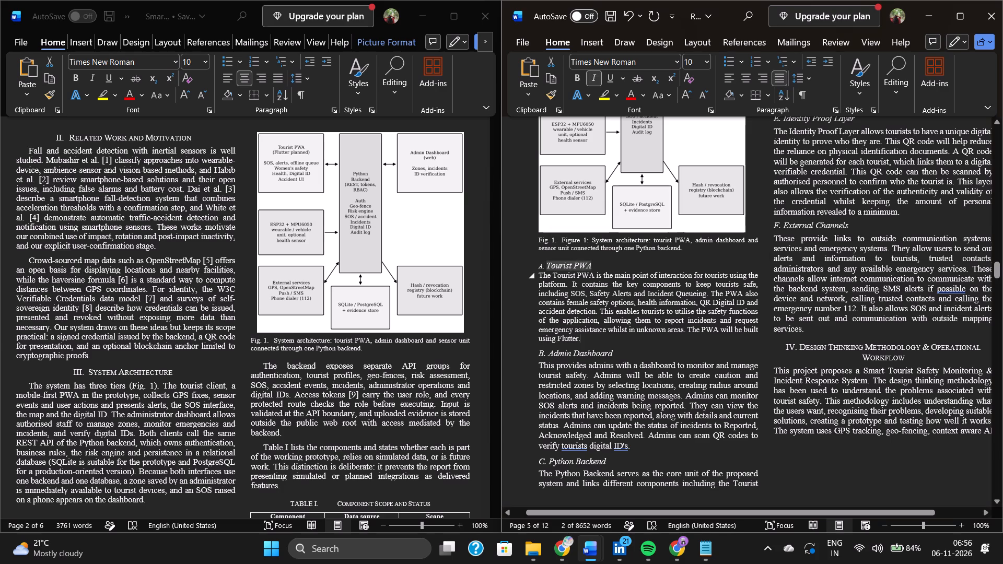
# Check the font size of the Admin Dashboard description and set the Tourist PWA description to size 10.
pyautogui.moveTo(542, 365); pyautogui.dragTo(602, 429)
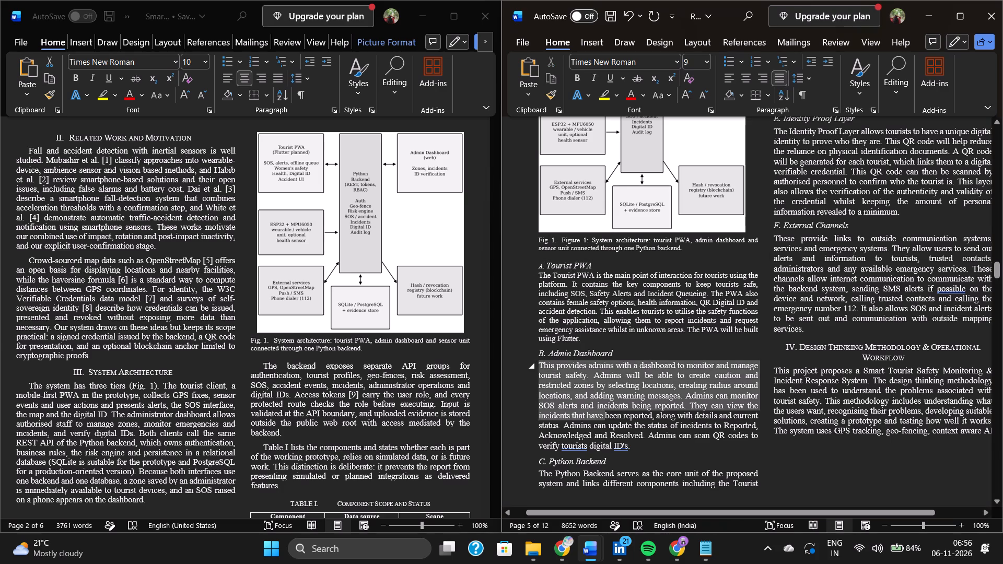
pyautogui.moveTo(602, 429); pyautogui.dragTo(615, 440)
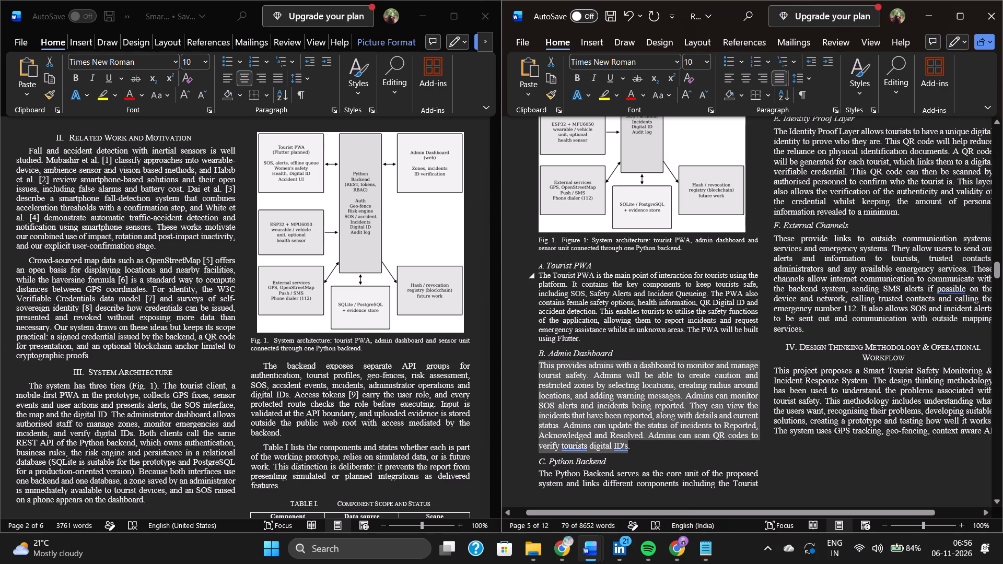
pyautogui.moveTo(578, 340); pyautogui.dragTo(538, 275)
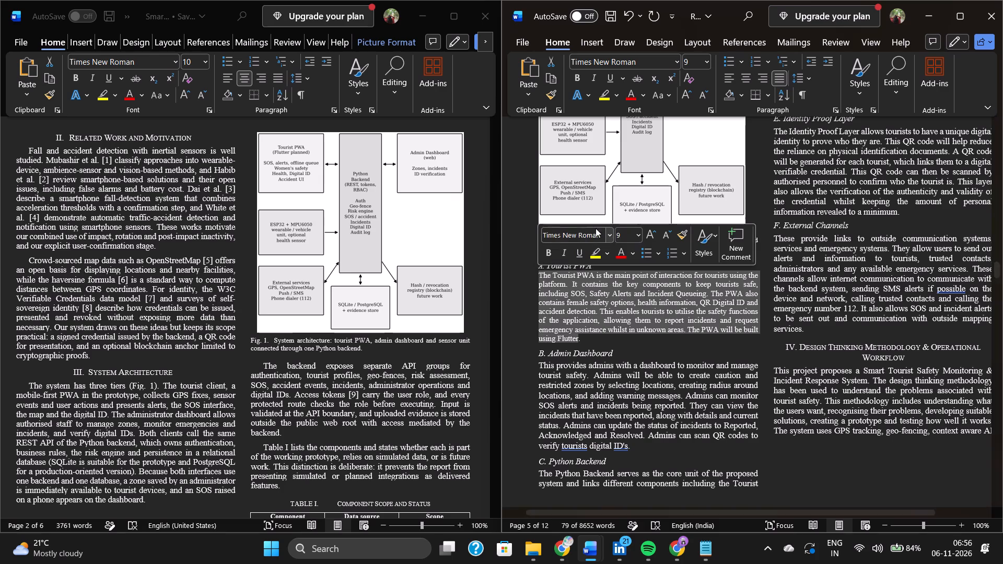
pyautogui.click(617, 234)
pyautogui.write('10')
pyautogui.press('Return')
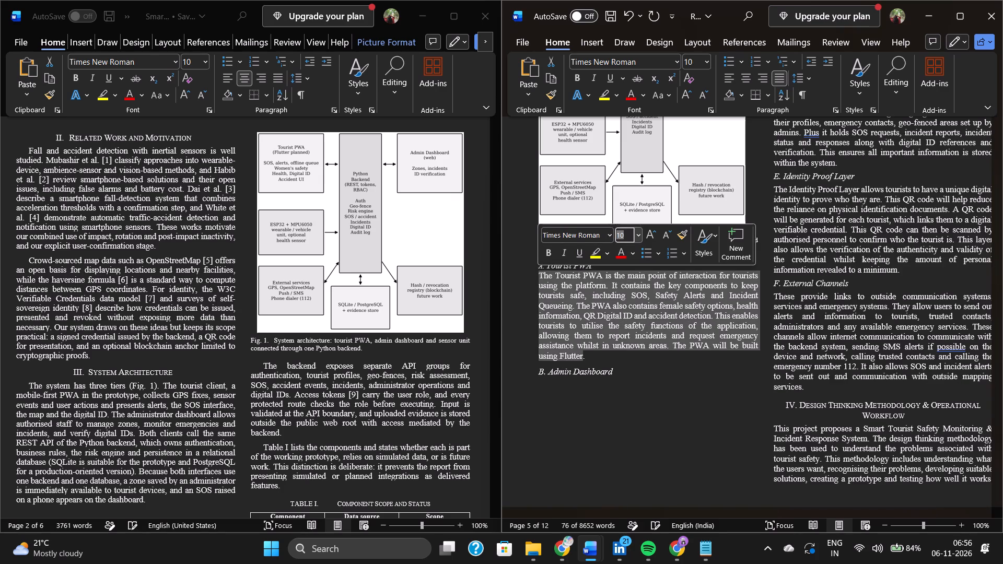
pyautogui.click(627, 363)
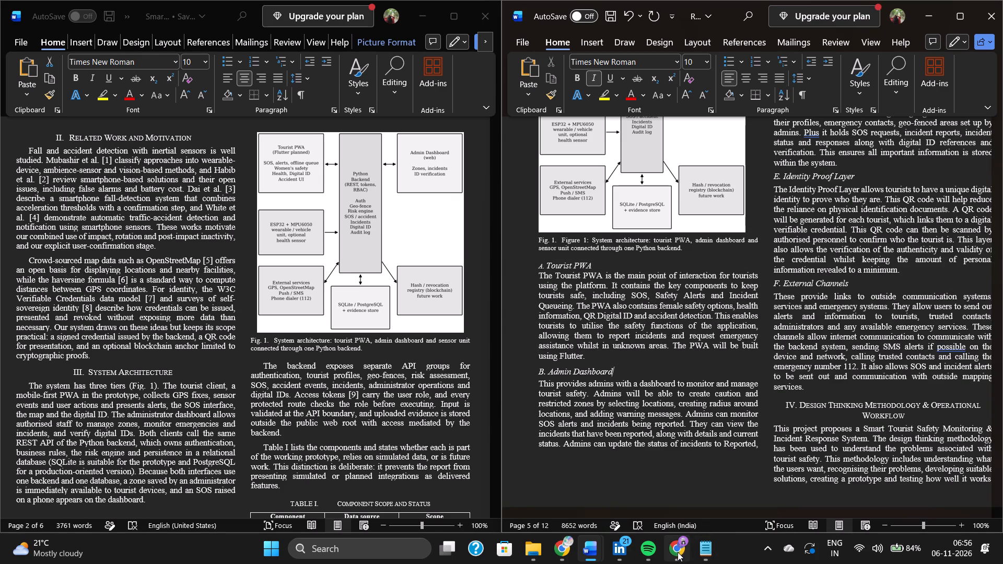
# Copy the Python Backend title from the Notepad text and paste it over Admin Dashboard in heading B of the Word document.
pyautogui.hscroll(1, 656, 331)
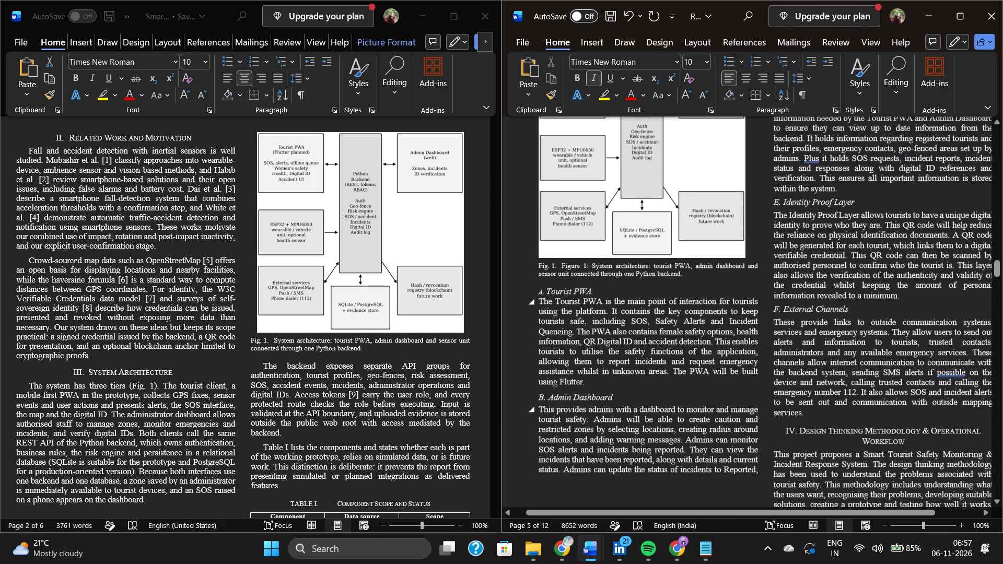
pyautogui.hscroll(1, 656, 331)
pyautogui.click(708, 554)
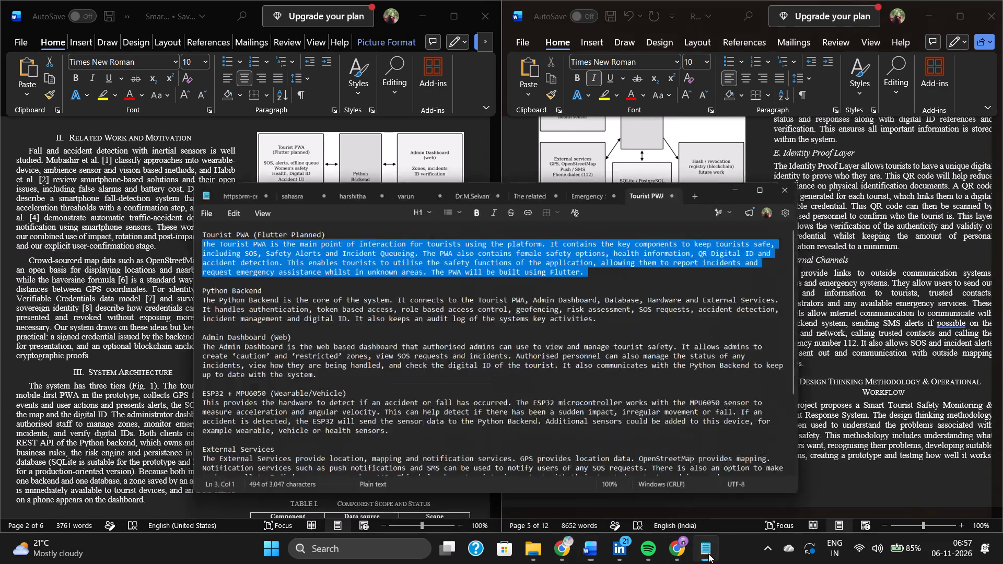
pyautogui.click(480, 315)
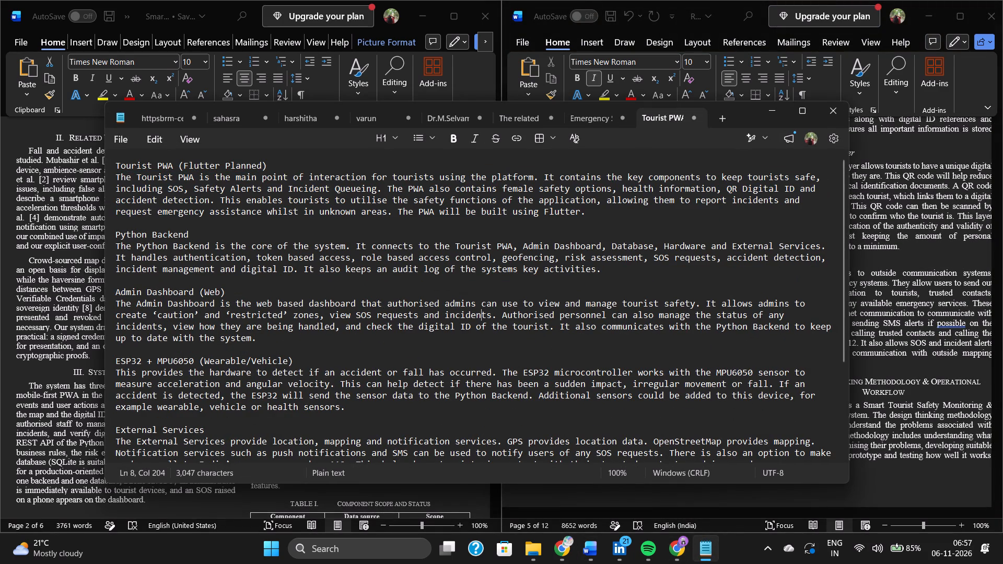
pyautogui.moveTo(192, 234); pyautogui.dragTo(112, 237)
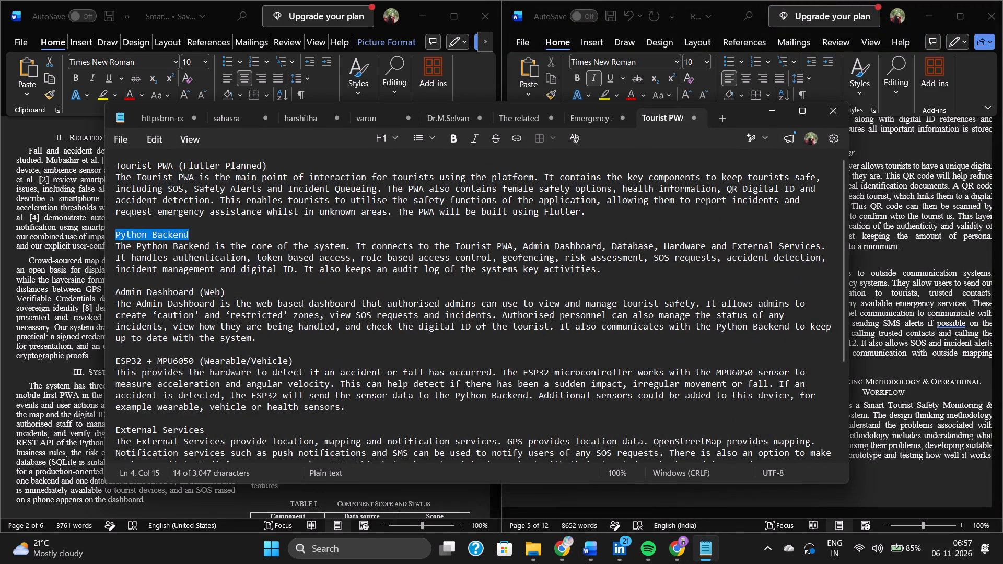
pyautogui.hotkey('ctrl', 'c')
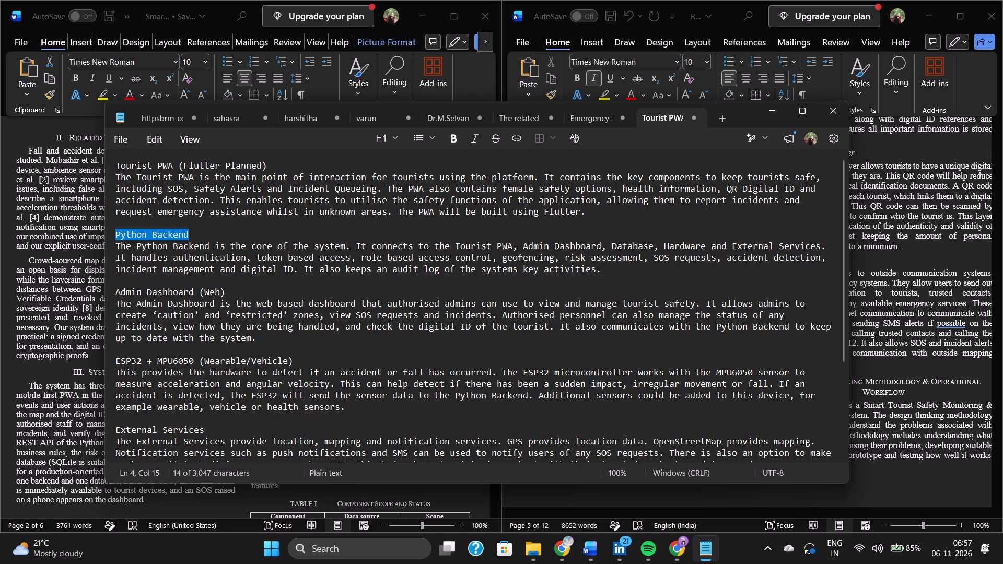
pyautogui.click(772, 119)
pyautogui.moveTo(619, 349); pyautogui.dragTo(582, 349)
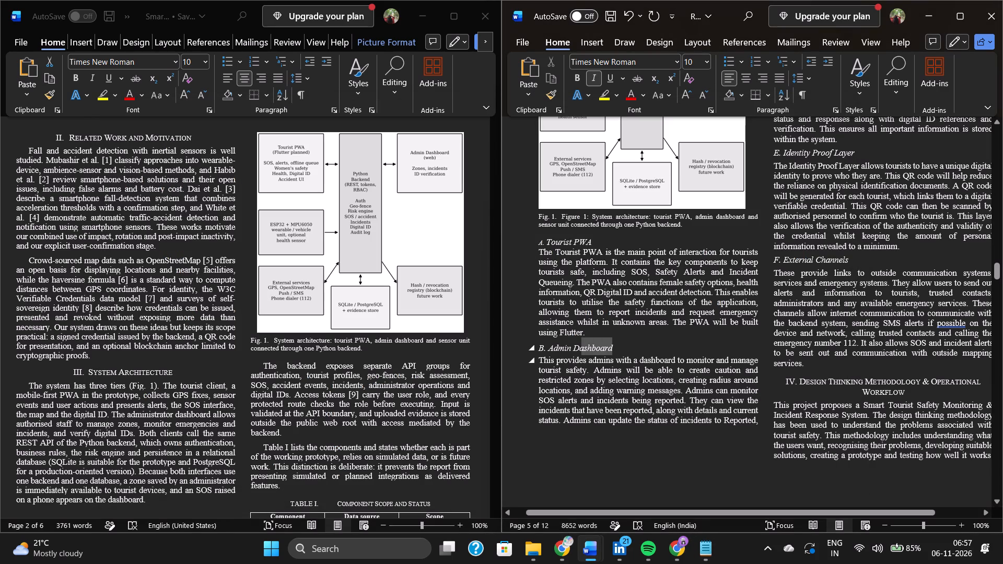
pyautogui.moveTo(582, 349); pyautogui.dragTo(558, 350)
pyautogui.hotkey('ctrl', 'v')
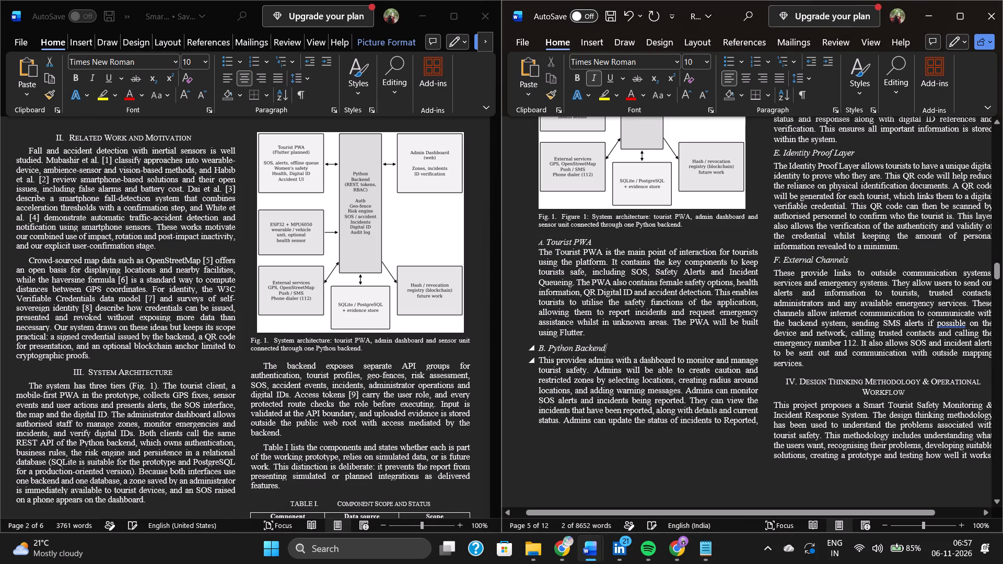
# Copy the Python Backend paragraph from Notepad and paste it over the selected admin description under B. Python Backend in Word.
pyautogui.moveTo(539, 362); pyautogui.dragTo(719, 407)
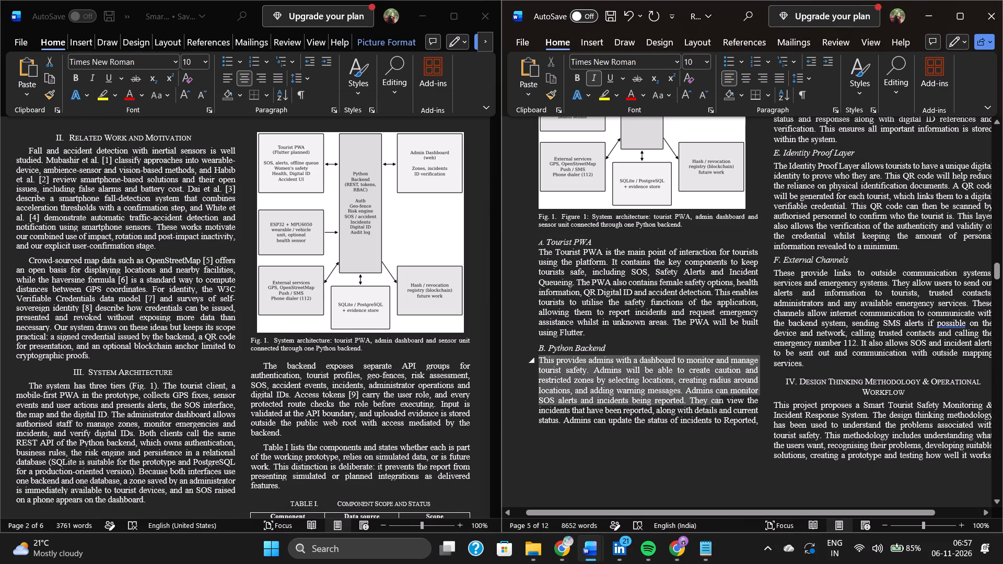
pyautogui.moveTo(719, 407); pyautogui.dragTo(741, 417)
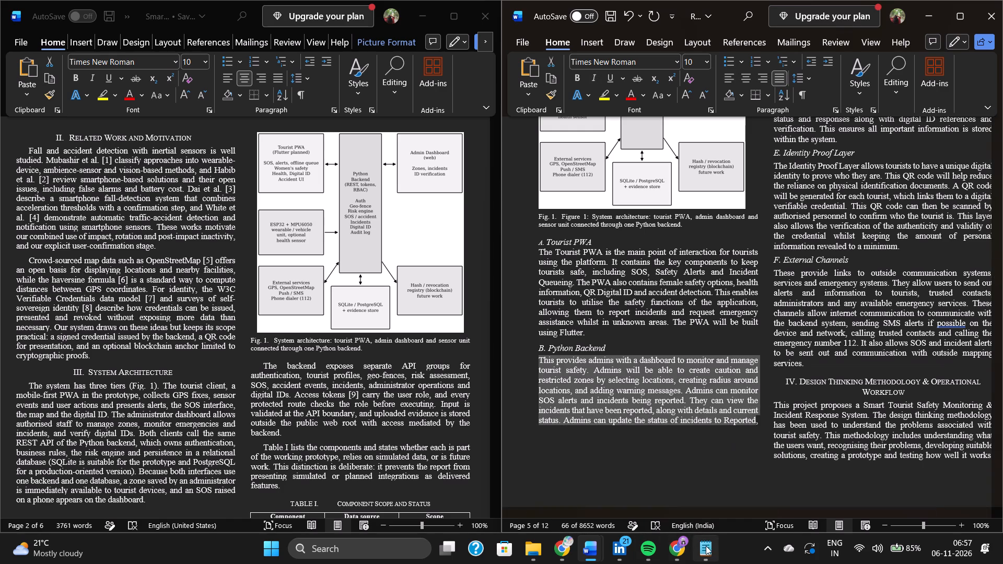
pyautogui.click(706, 546)
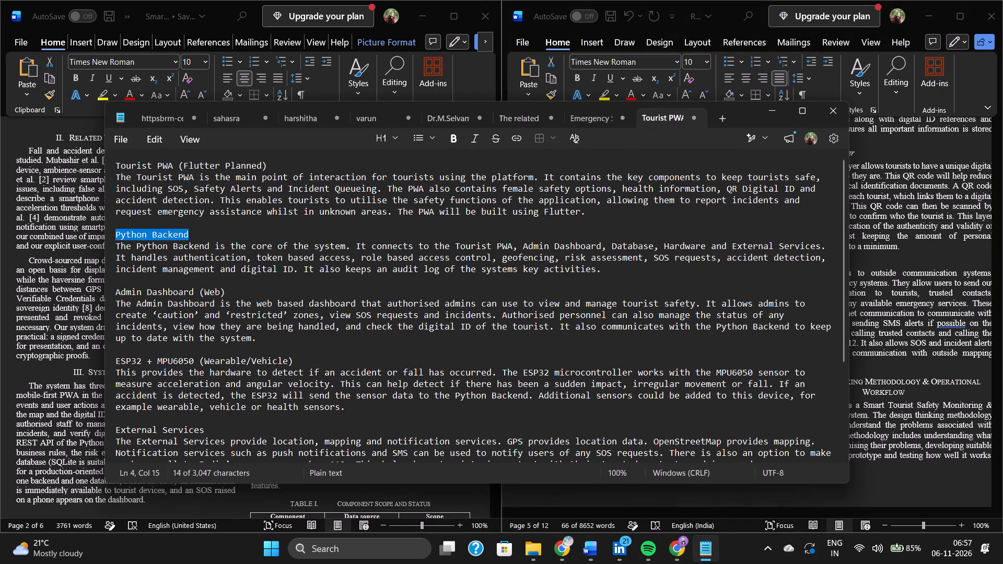
pyautogui.moveTo(602, 270); pyautogui.dragTo(122, 243)
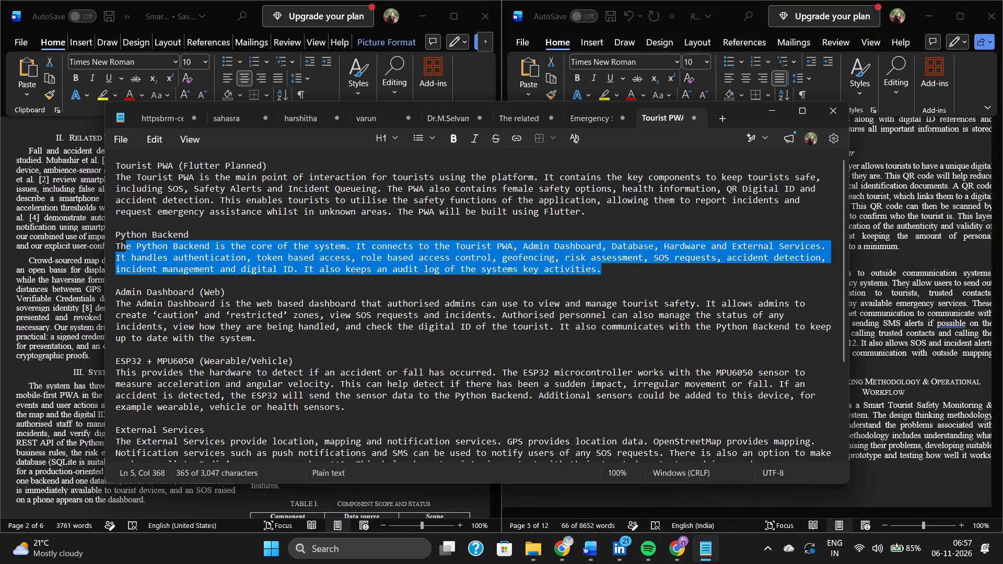
pyautogui.moveTo(122, 243); pyautogui.dragTo(116, 244)
pyautogui.hotkey('ctrl', 'c')
pyautogui.click(913, 310)
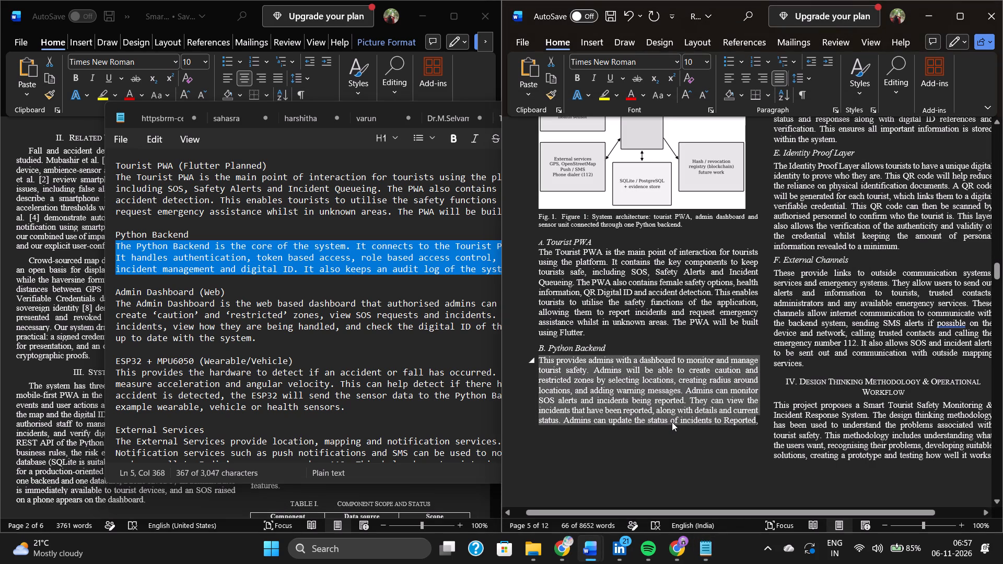
pyautogui.hotkey('ctrl', 'v')
pyautogui.scroll(-1, 673, 422)
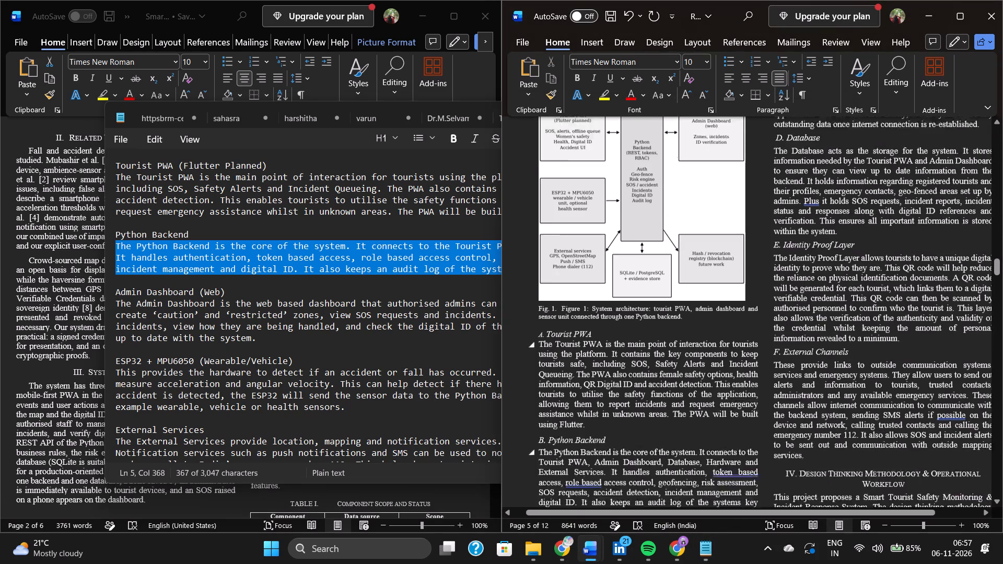
pyautogui.scroll(-2, 673, 422)
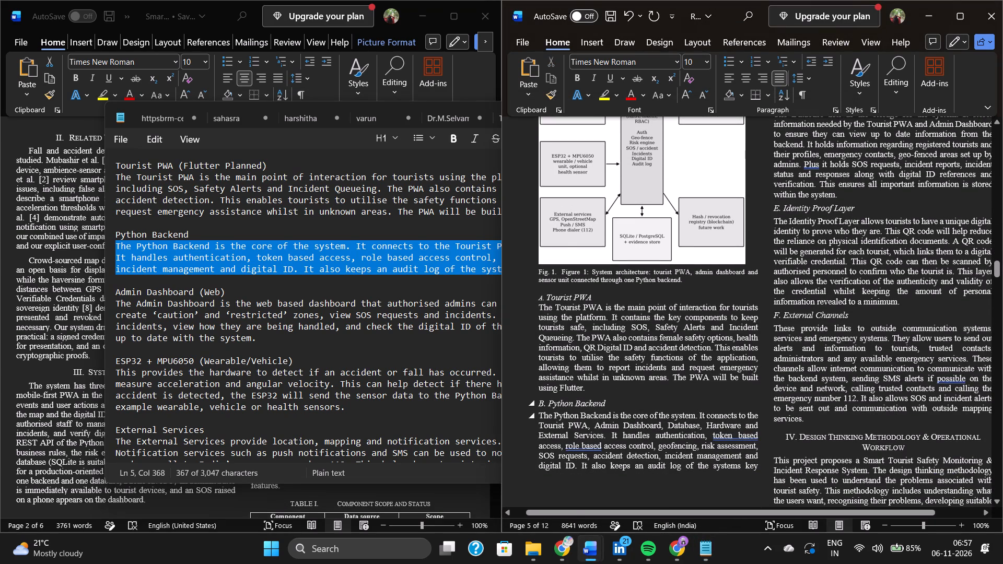
# Delete the leftover old text "Acknowledged and Resolved. Admins can scan QR codes to verify tourists digital ID's." after the B. Python Backend description.
pyautogui.scroll(3, 740, 395)
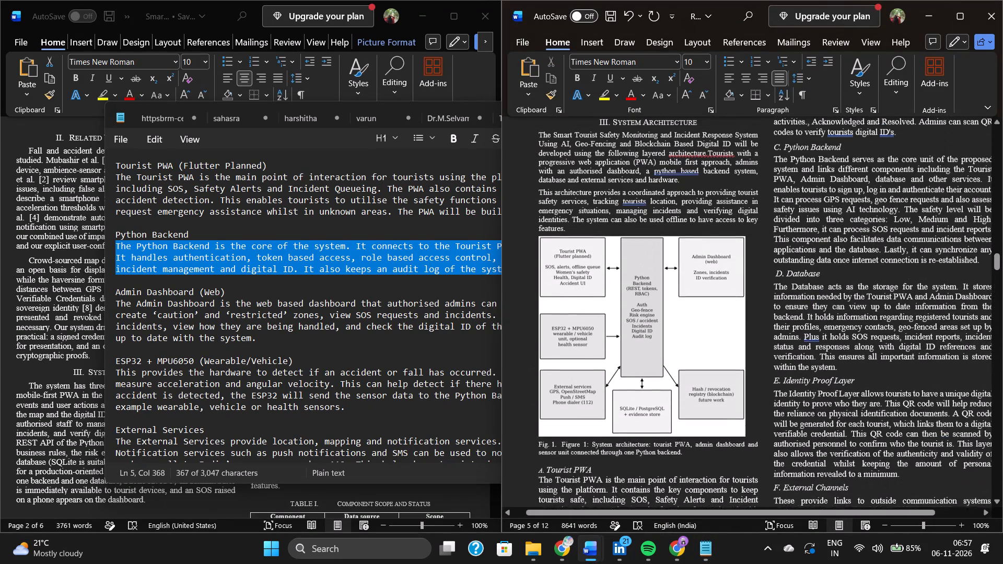
pyautogui.scroll(1, 740, 395)
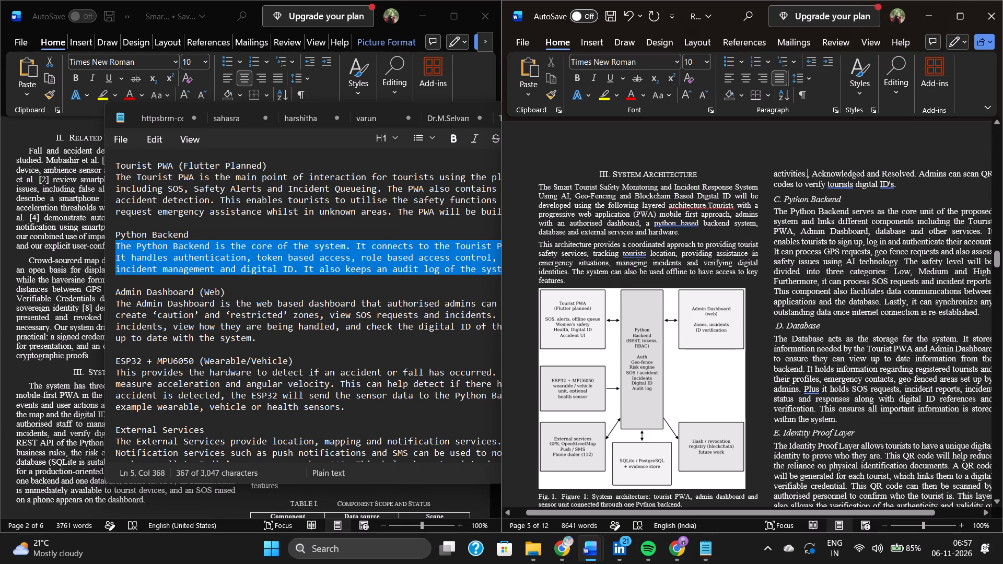
pyautogui.click(895, 182)
pyautogui.moveTo(897, 184); pyautogui.dragTo(822, 184)
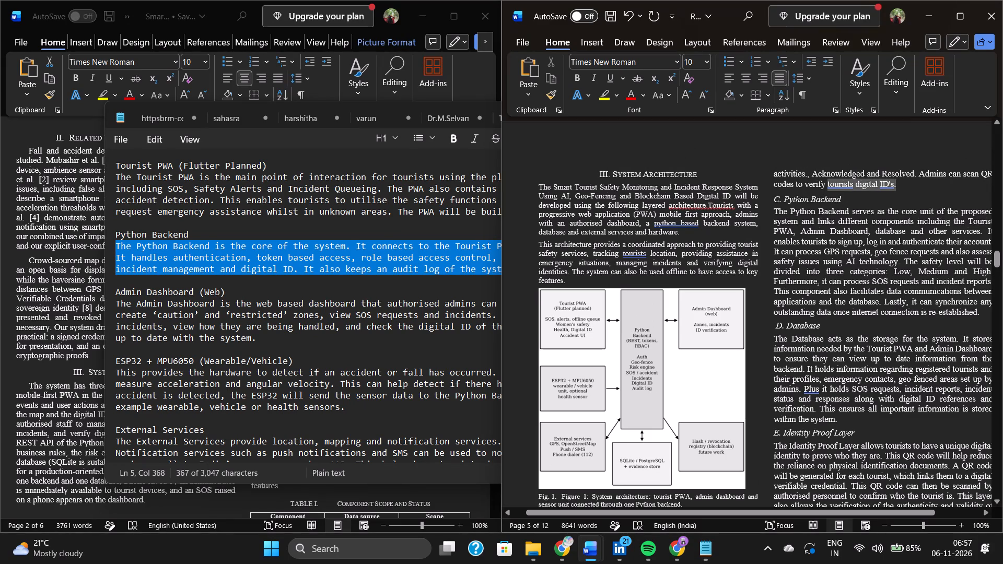
pyautogui.moveTo(822, 184); pyautogui.dragTo(812, 173)
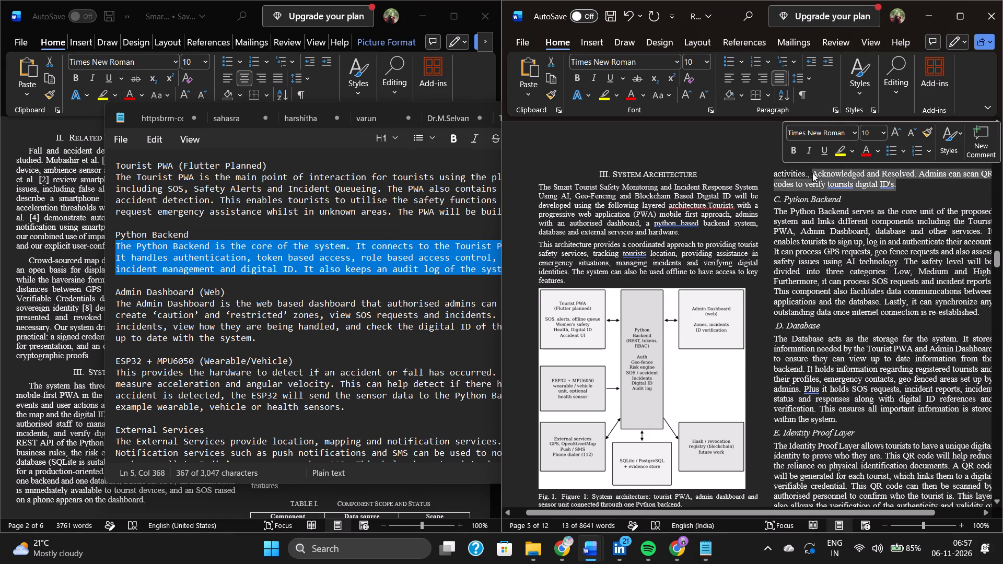
pyautogui.press('BackSpace')
pyautogui.press('BackSpace')
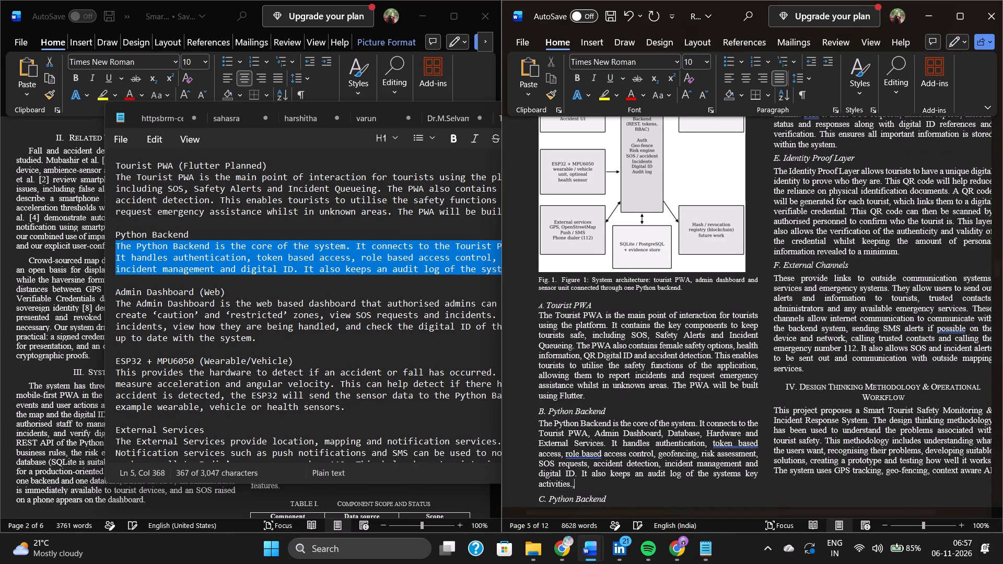
pyautogui.press('BackSpace')
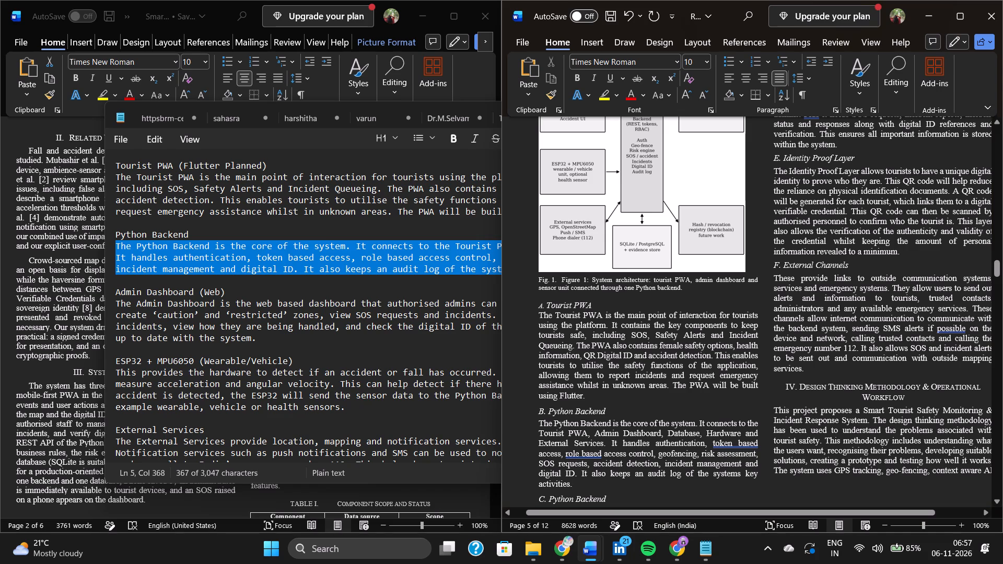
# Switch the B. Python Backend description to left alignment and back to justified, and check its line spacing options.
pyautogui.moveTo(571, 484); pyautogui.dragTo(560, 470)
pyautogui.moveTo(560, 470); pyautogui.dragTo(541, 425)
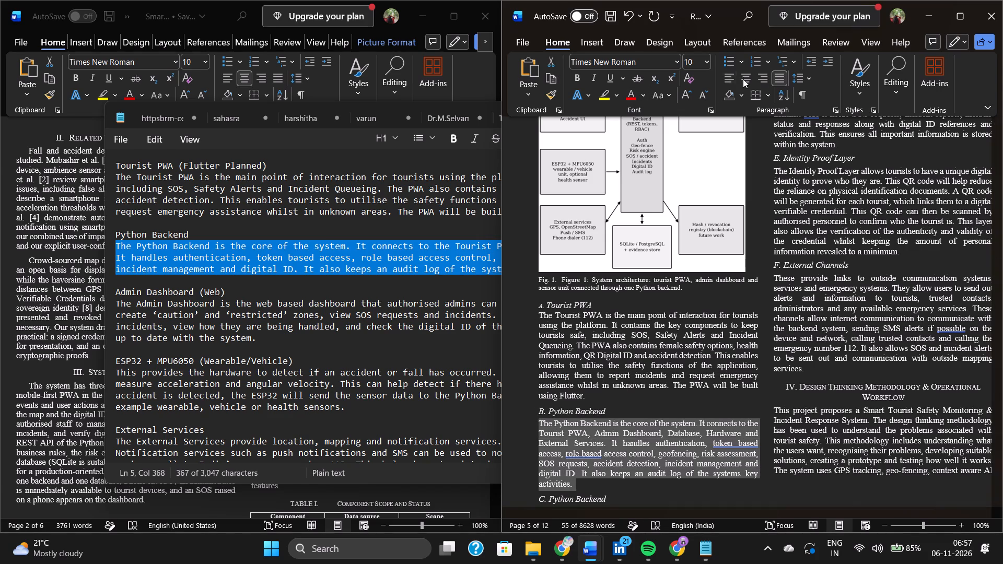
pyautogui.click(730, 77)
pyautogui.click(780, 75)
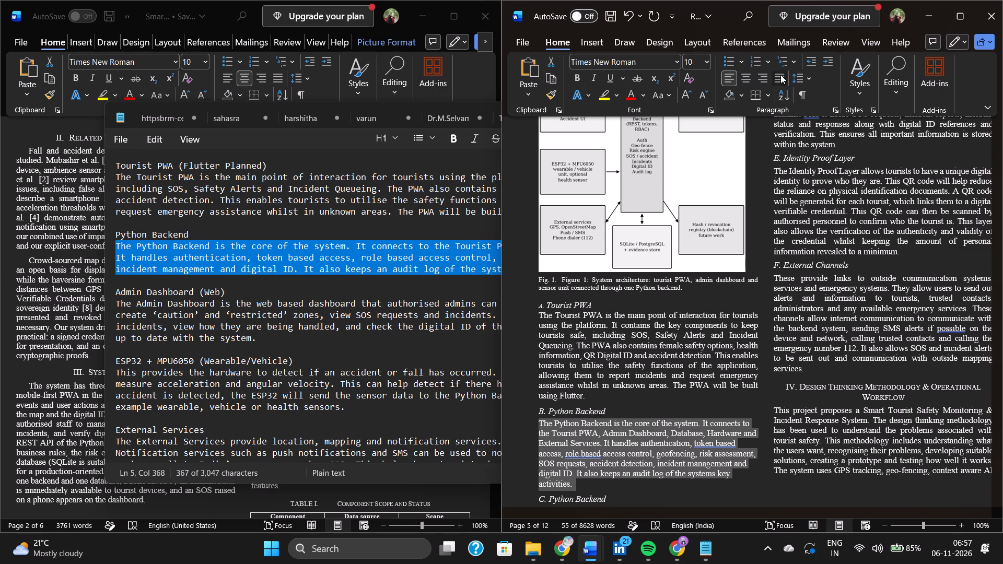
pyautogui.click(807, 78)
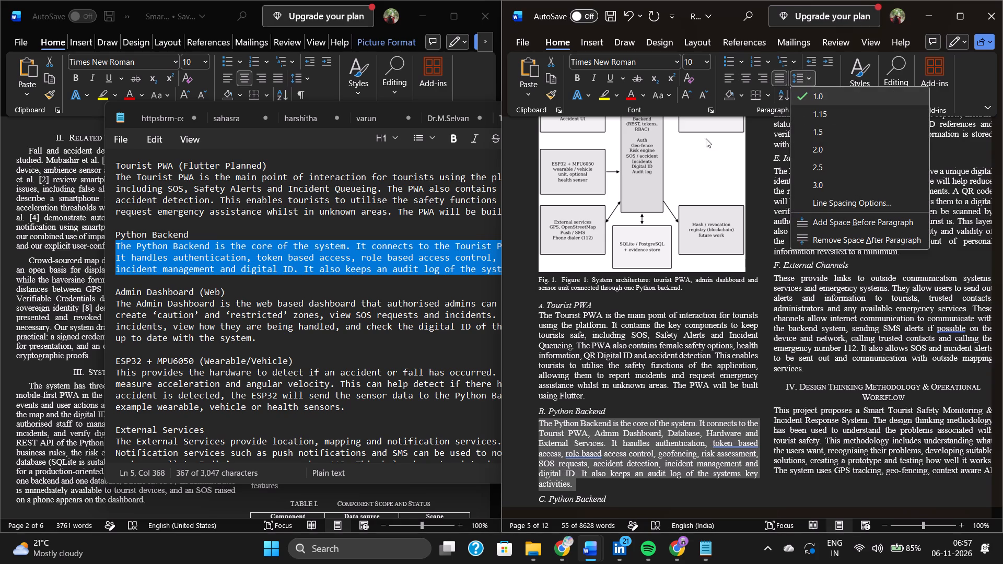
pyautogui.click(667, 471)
# Review the layout of the system architecture figure and the component descriptions A to C beneath it.
pyautogui.scroll(-1, 667, 449)
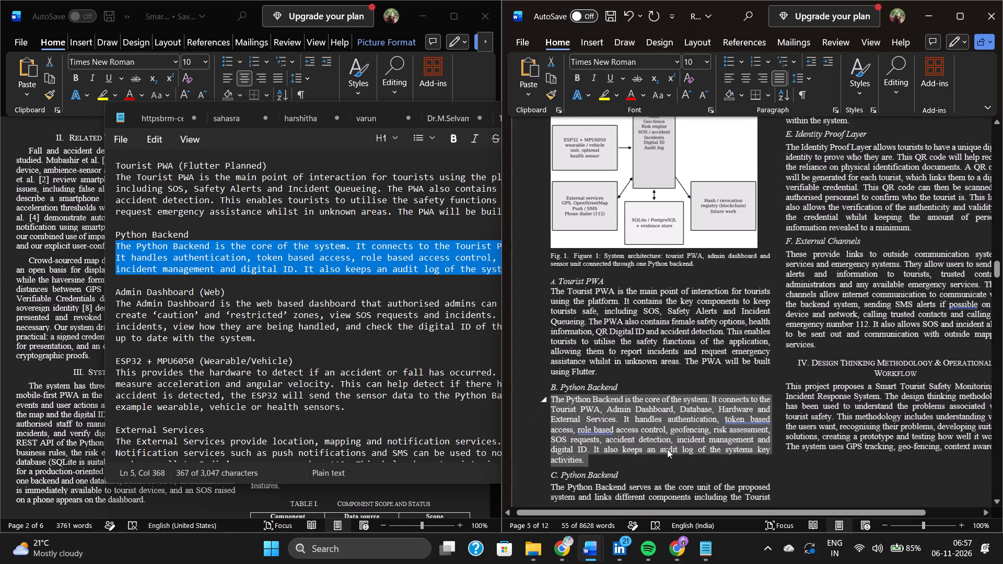
pyautogui.scroll(-2, 667, 449)
pyautogui.click(667, 449)
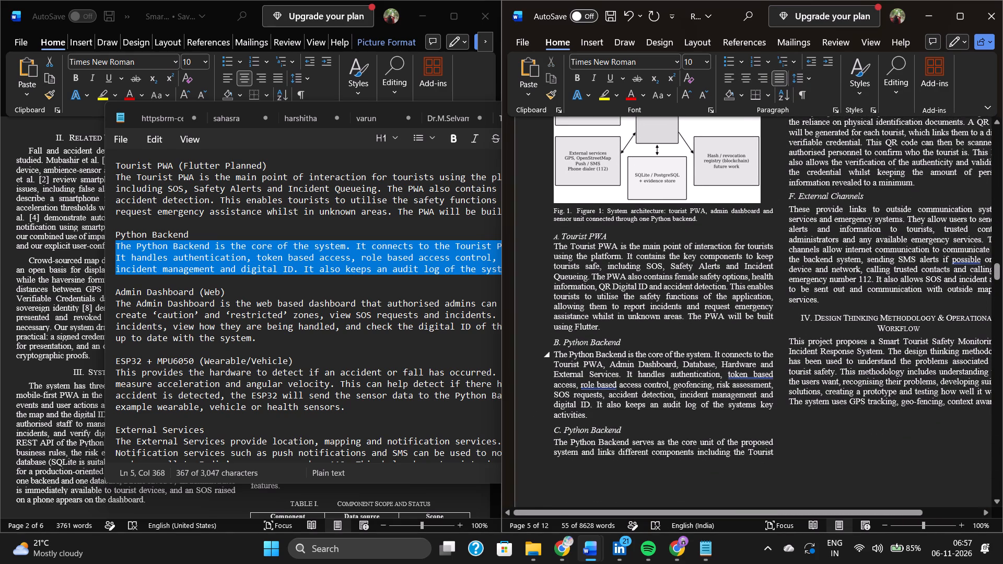
pyautogui.hscroll(-1, 664, 380)
pyautogui.hscroll(1, 664, 380)
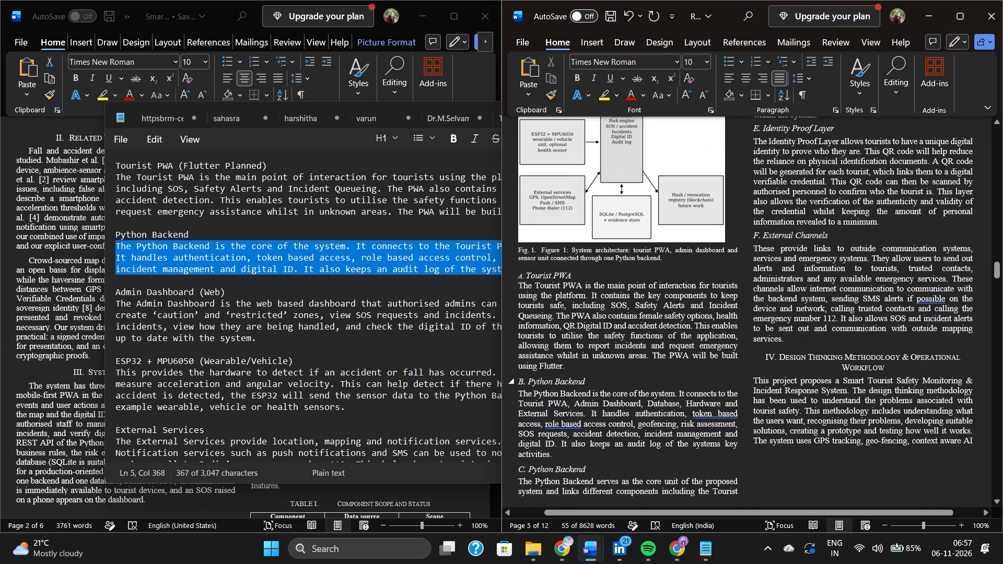
pyautogui.hscroll(1, 664, 380)
pyautogui.scroll(1, 664, 380)
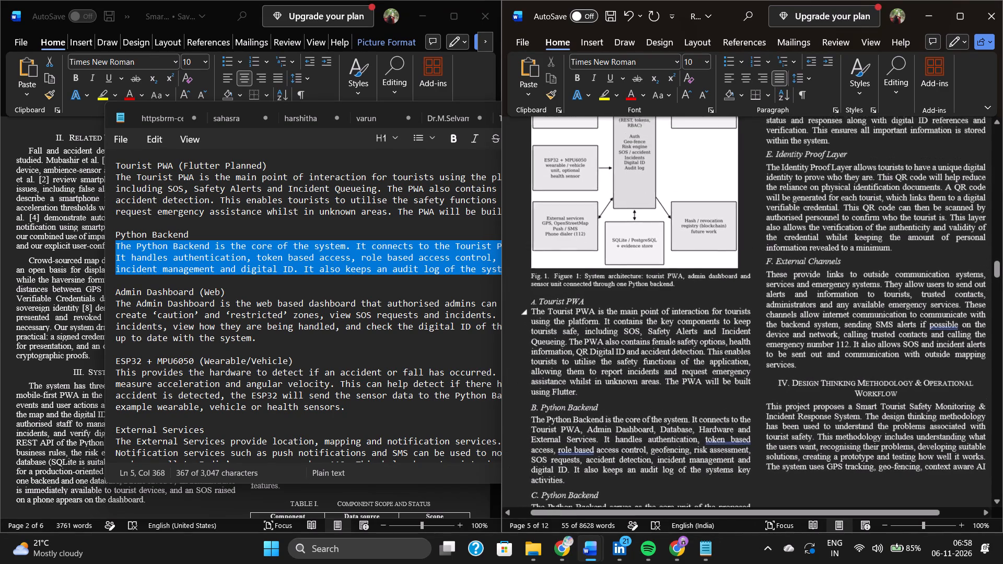
pyautogui.scroll(2, 664, 380)
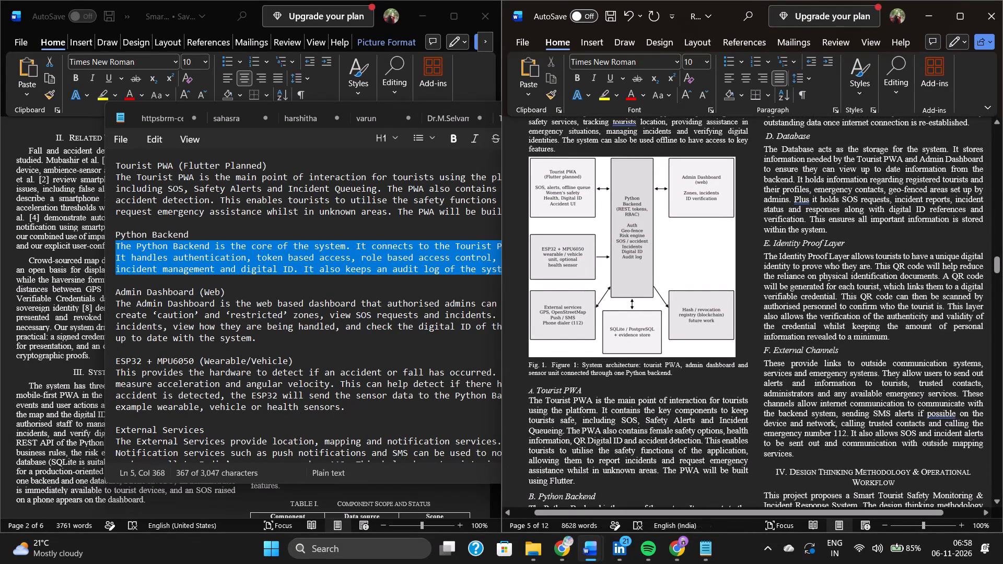
pyautogui.scroll(-1, 665, 377)
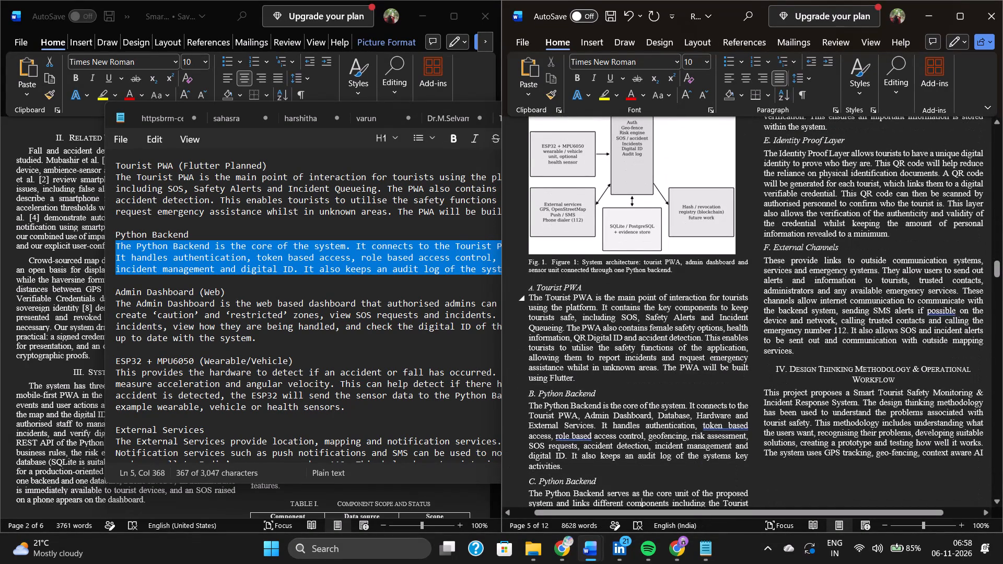
pyautogui.scroll(-1, 665, 377)
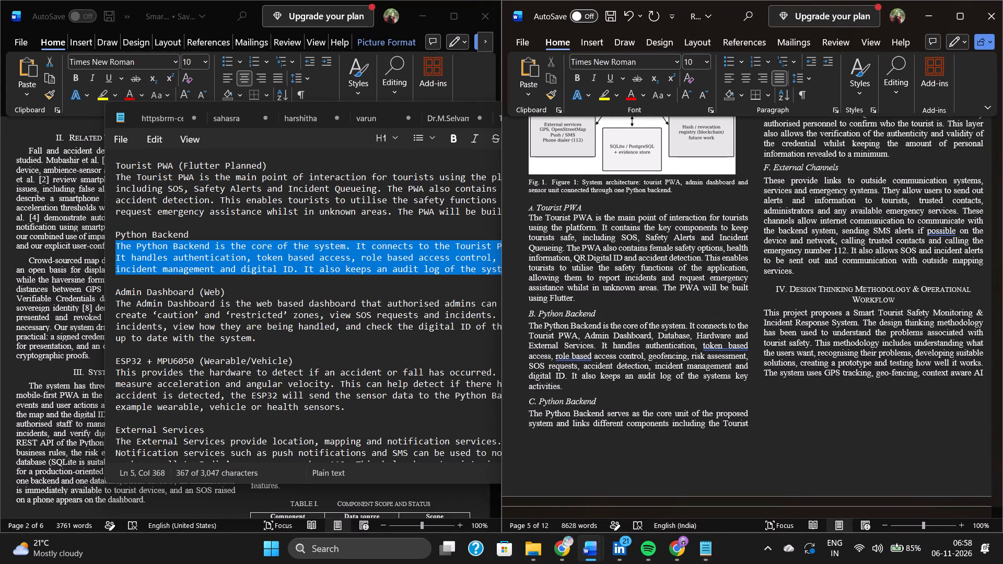
# Copy the Admin Dashboard title from Notepad and paste it over Python Backend in heading C, removing the extra trailing bracket.
pyautogui.moveTo(194, 290); pyautogui.dragTo(112, 286)
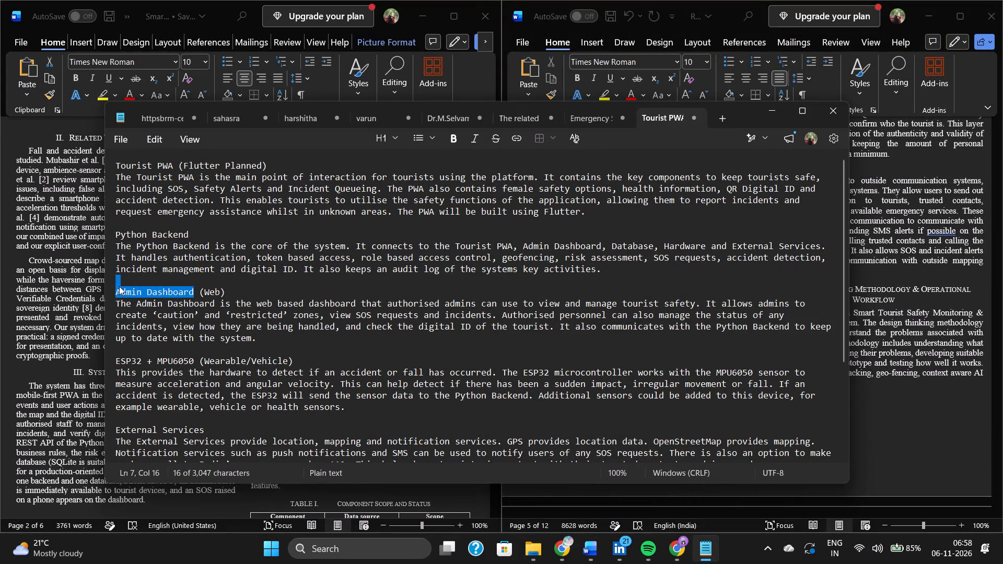
pyautogui.click(119, 286)
pyautogui.moveTo(192, 291); pyautogui.dragTo(177, 291)
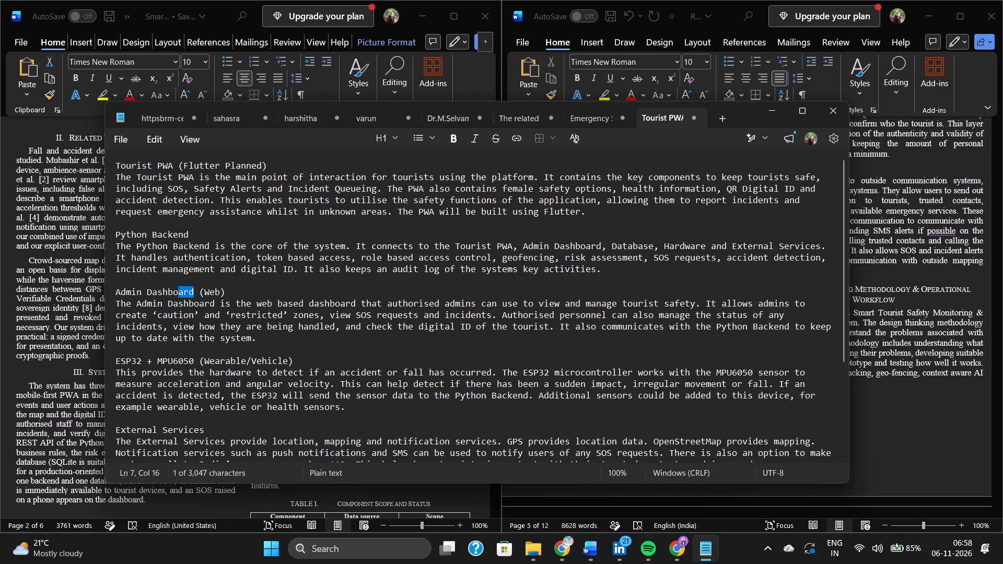
pyautogui.moveTo(177, 291); pyautogui.dragTo(121, 293)
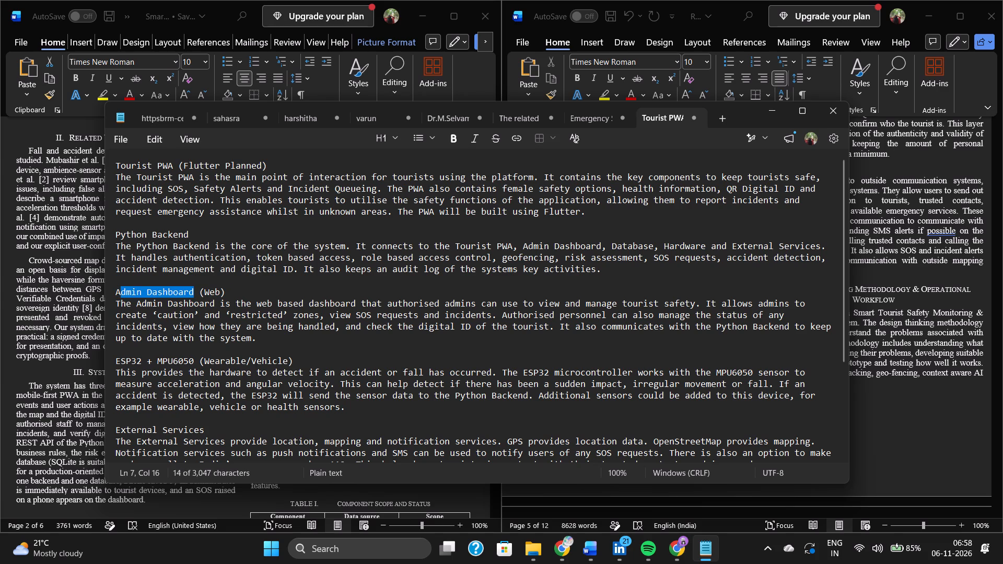
pyautogui.click(197, 294)
pyautogui.moveTo(197, 294); pyautogui.dragTo(126, 291)
pyautogui.hotkey('ctrl', 'c')
pyautogui.click(857, 379)
pyautogui.click(601, 405)
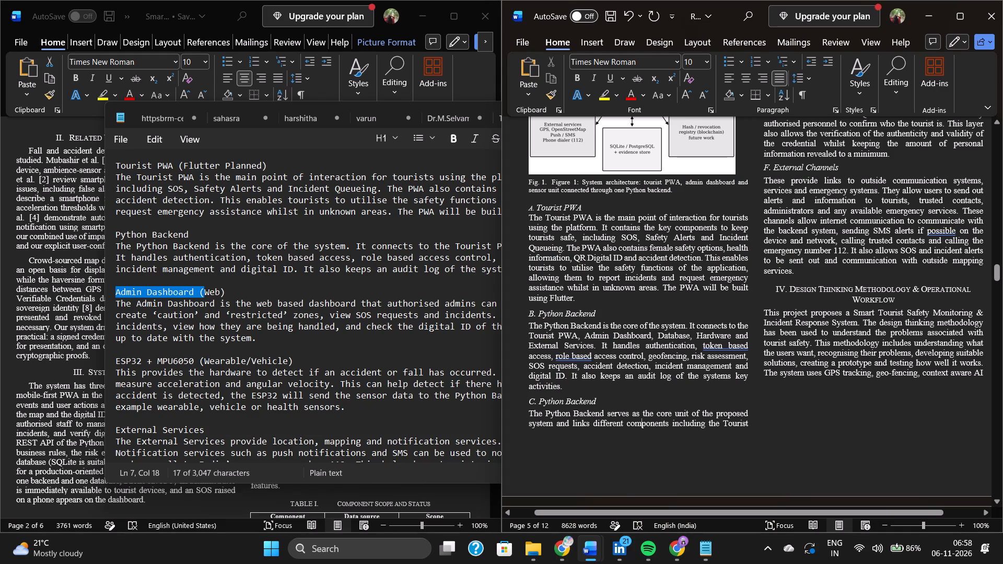
pyautogui.moveTo(599, 403); pyautogui.dragTo(541, 405)
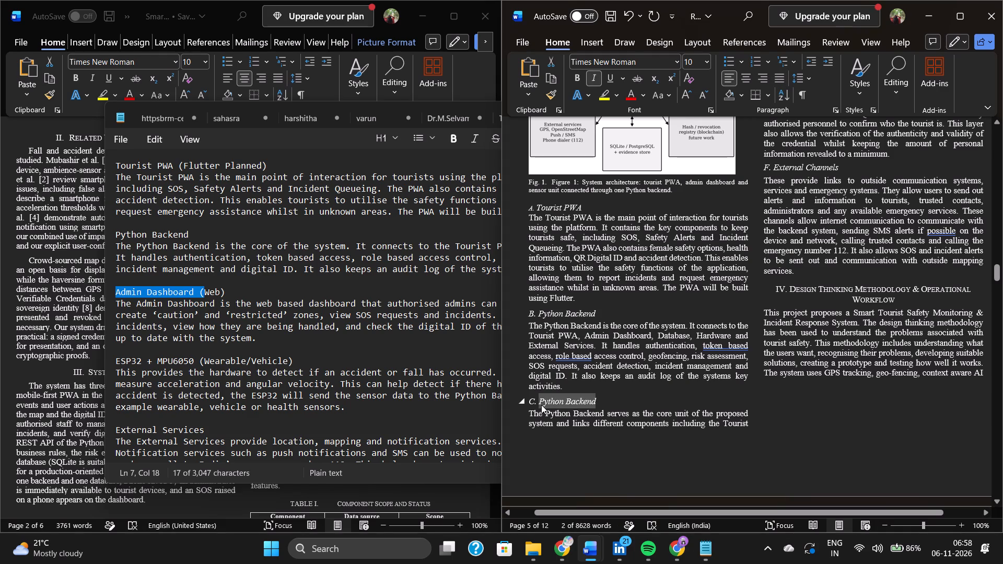
pyautogui.hotkey('ctrl', 'v')
pyautogui.press('BackSpace')
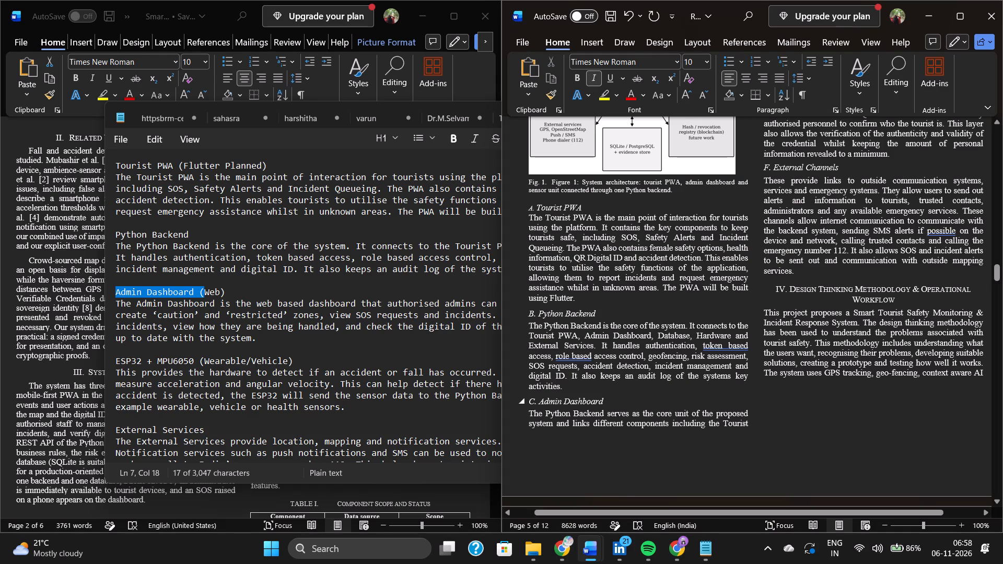
# Compare the formatting of the C. Admin Dashboard heading with the B. Python Backend heading and its description.
pyautogui.moveTo(609, 400); pyautogui.dragTo(543, 396)
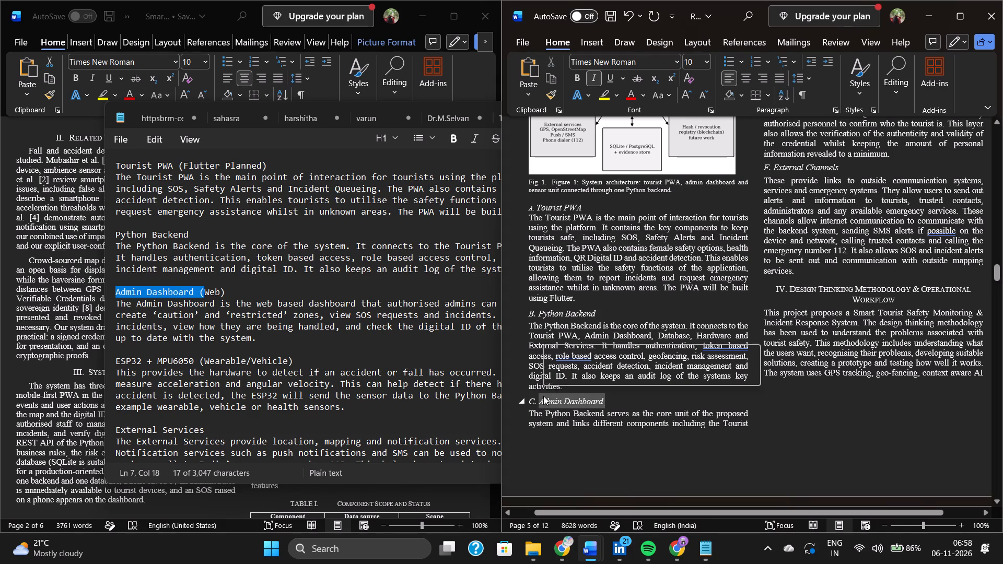
pyautogui.click(602, 312)
pyautogui.moveTo(602, 312); pyautogui.dragTo(556, 312)
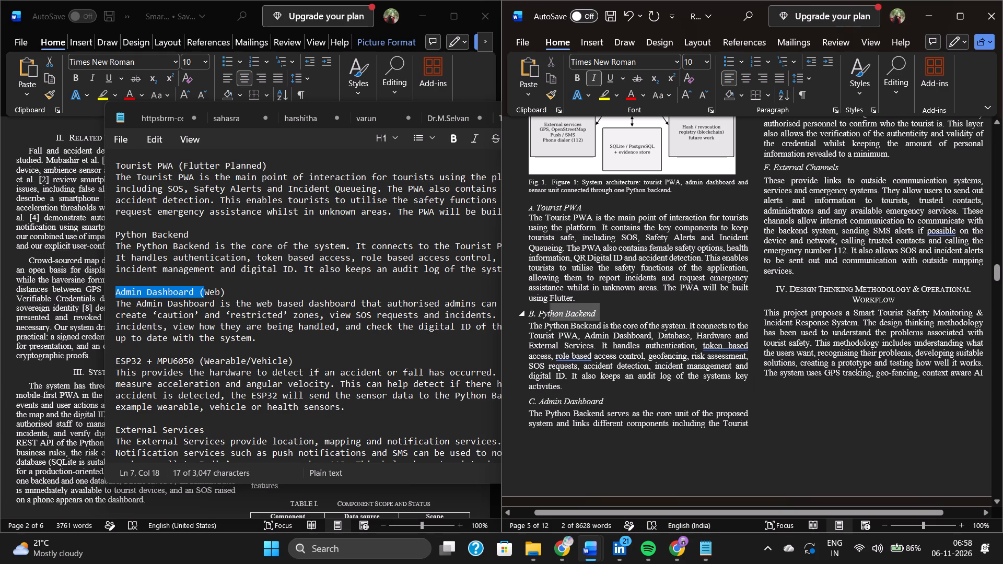
pyautogui.moveTo(556, 312); pyautogui.dragTo(546, 312)
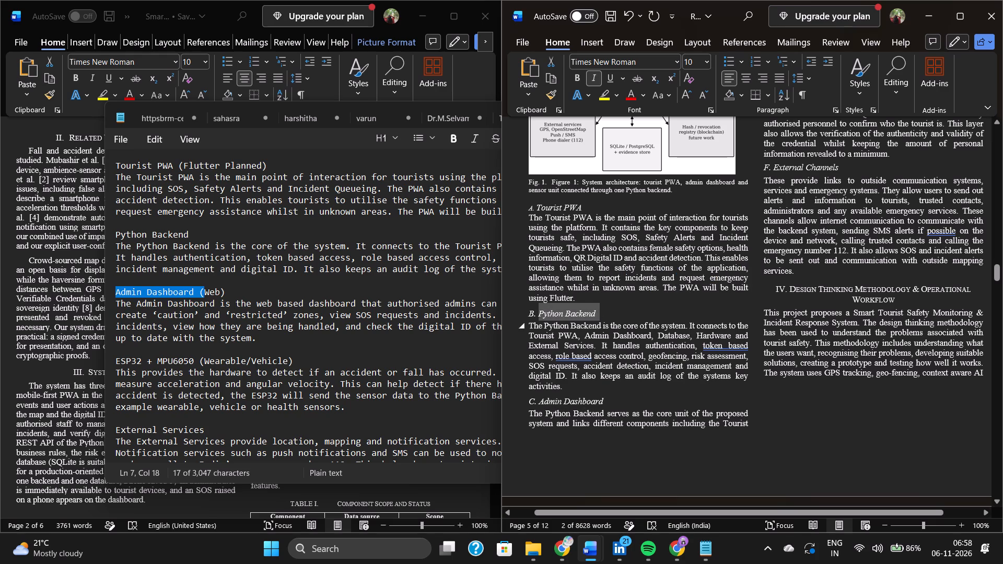
pyautogui.click(654, 391)
pyautogui.moveTo(568, 387); pyautogui.dragTo(523, 345)
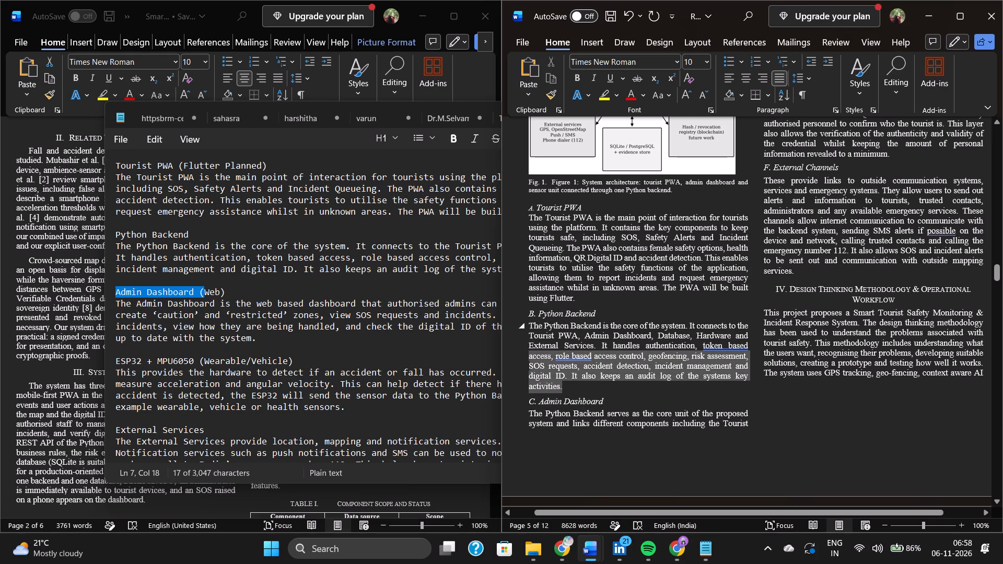
pyautogui.moveTo(523, 345); pyautogui.dragTo(531, 328)
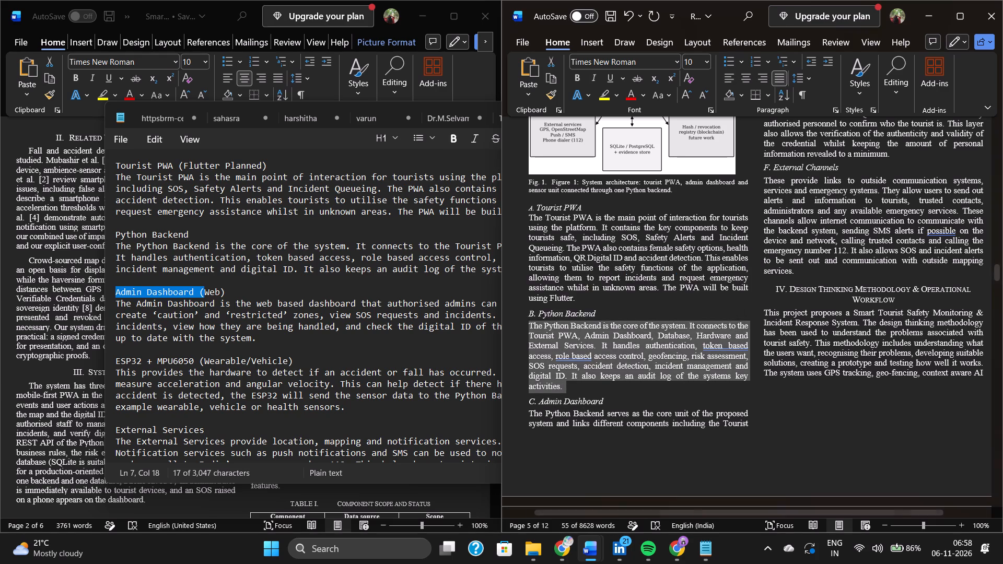
pyautogui.click(259, 382)
pyautogui.moveTo(256, 337); pyautogui.dragTo(136, 309)
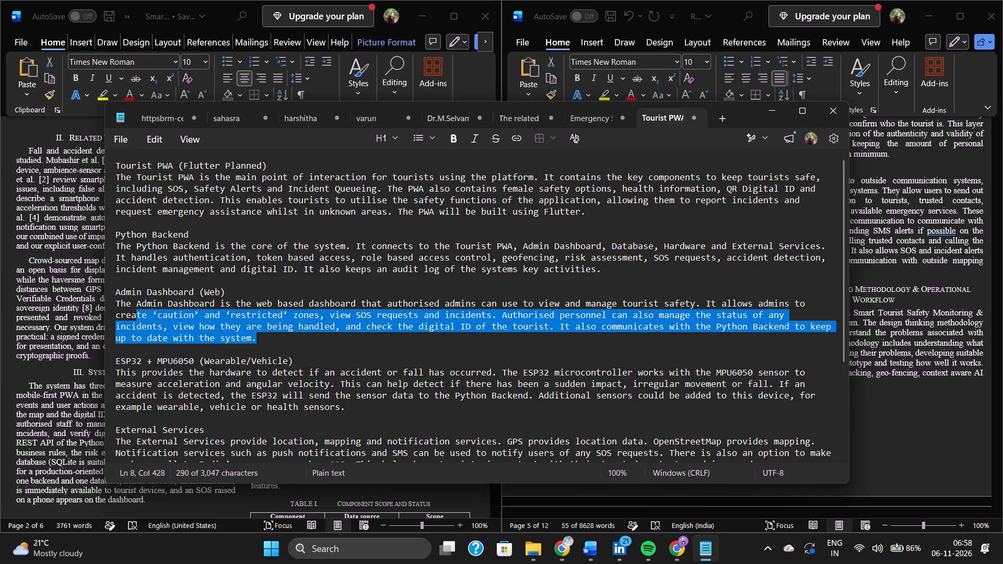
pyautogui.moveTo(136, 309); pyautogui.dragTo(114, 303)
pyautogui.hotkey('ctrl', 'c')
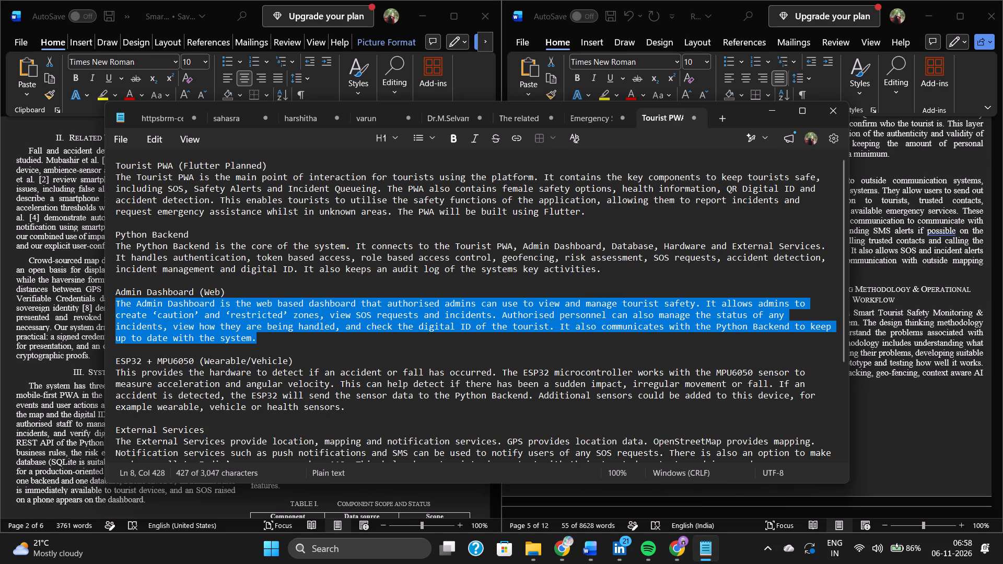
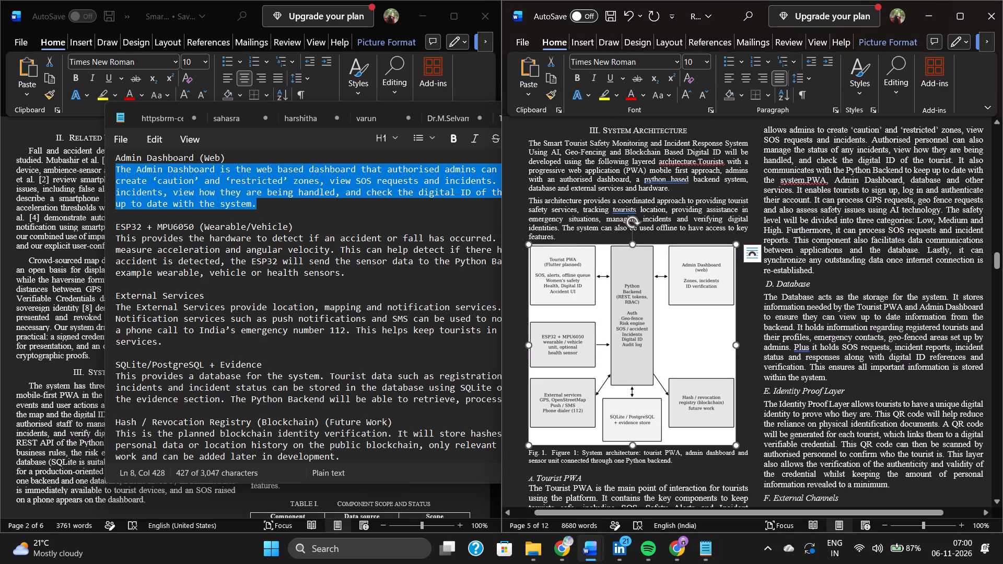
pyautogui.click(900, 229)
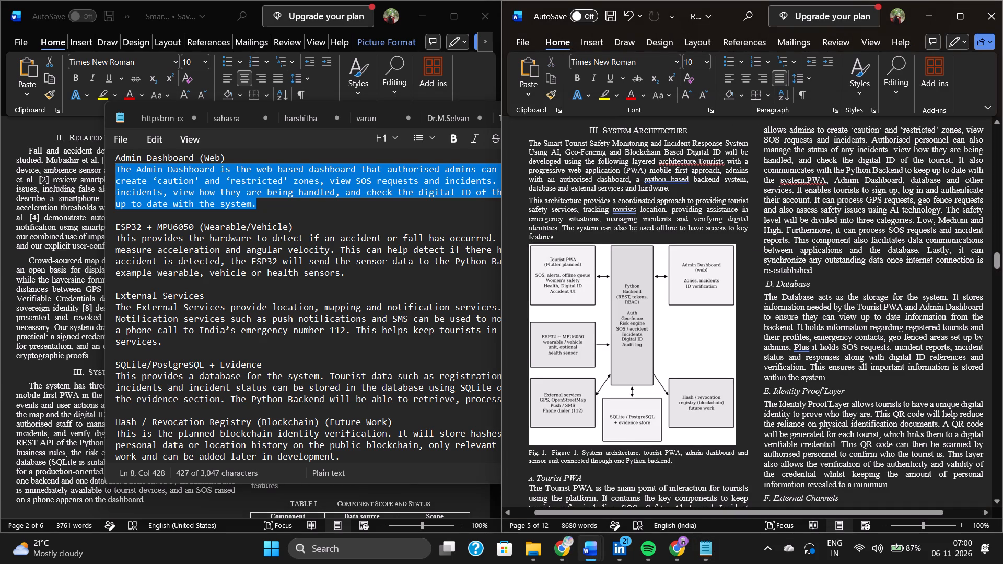
pyautogui.click(836, 228)
pyautogui.scroll(2, 836, 228)
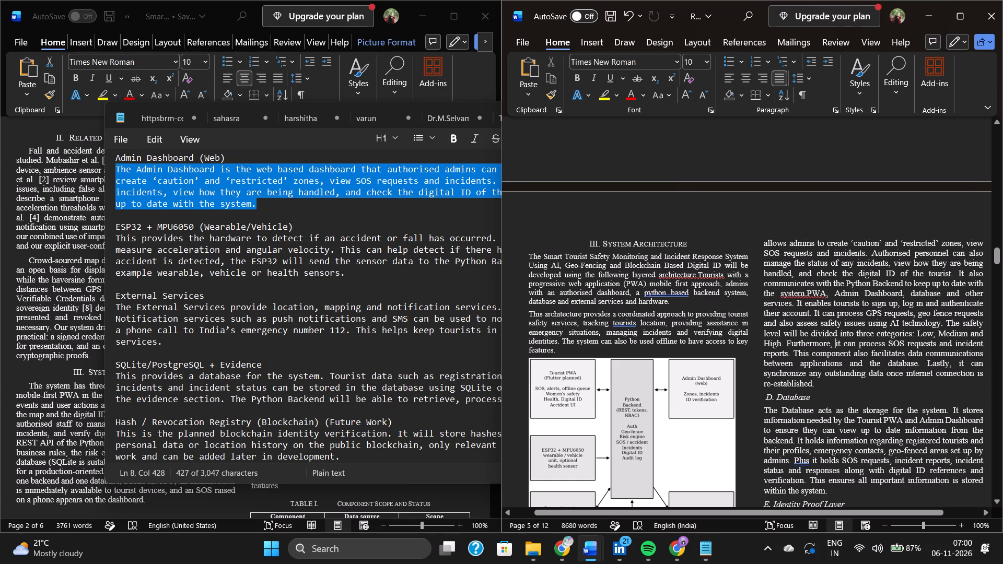
pyautogui.hscroll(-1, 902, 262)
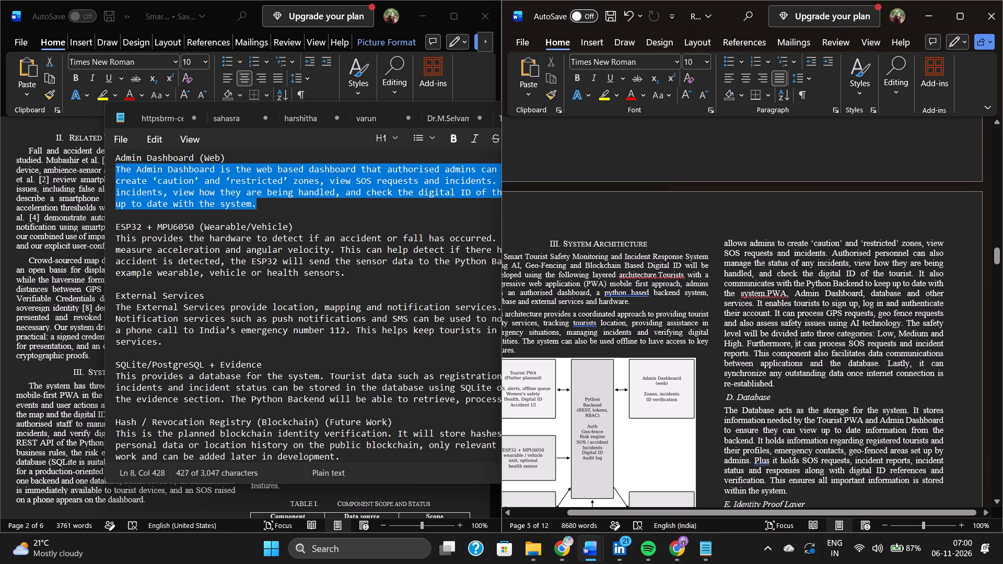
pyautogui.click(430, 343)
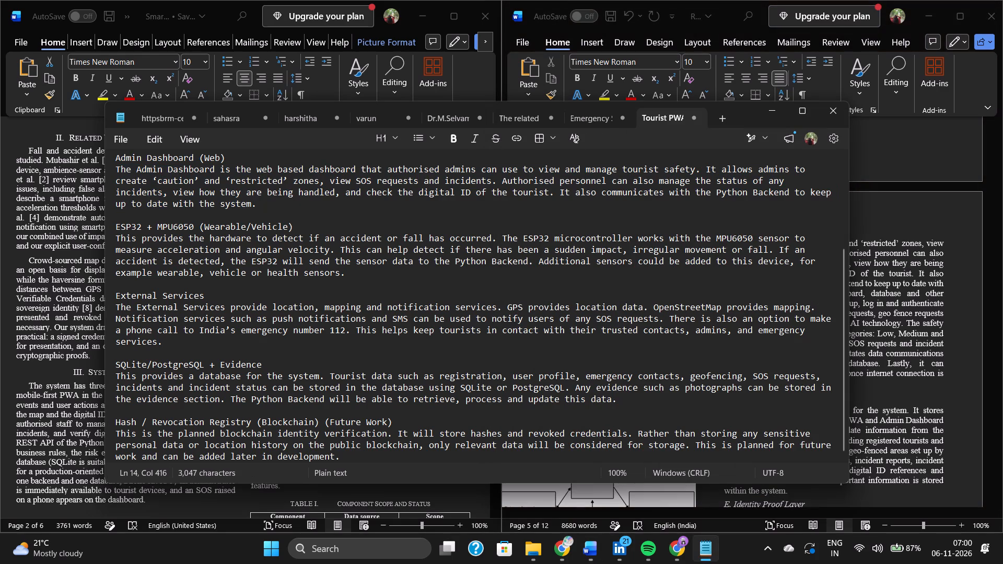
pyautogui.click(890, 248)
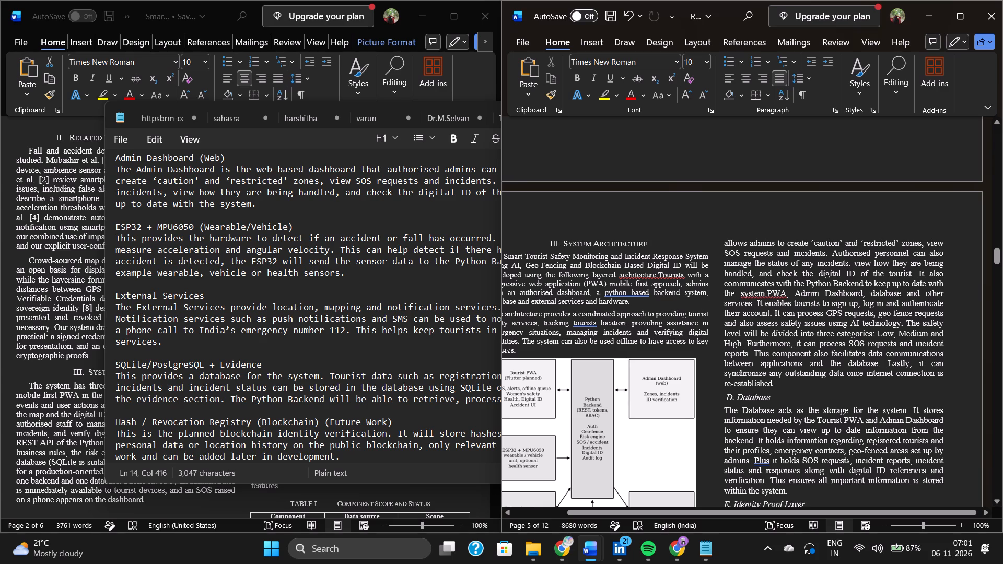
# Delete the leftover old backend text following "keep up to date with the system." in the Admin Dashboard description, up to heading D.
pyautogui.click(768, 296)
pyautogui.press('space')
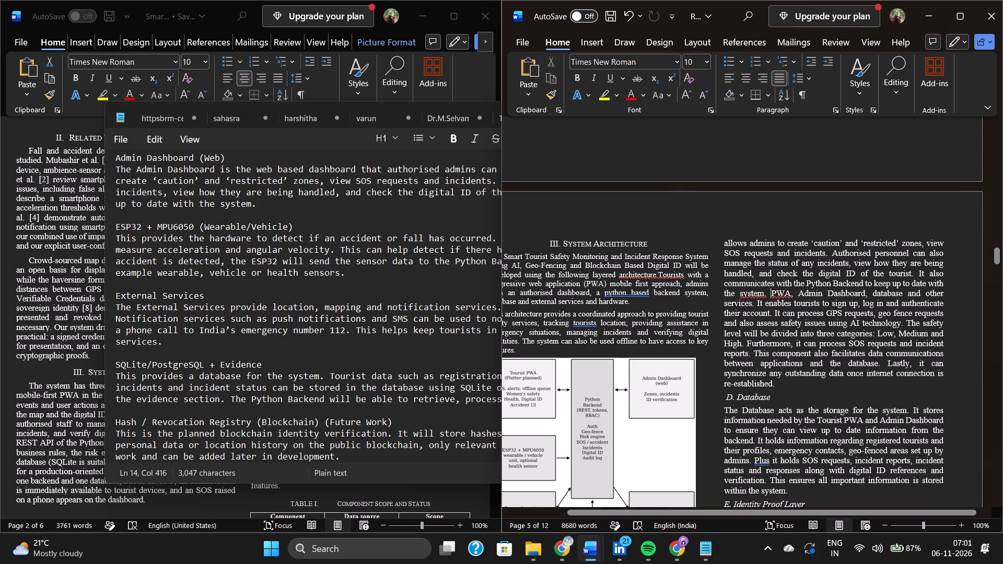
pyautogui.moveTo(772, 291); pyautogui.dragTo(775, 361)
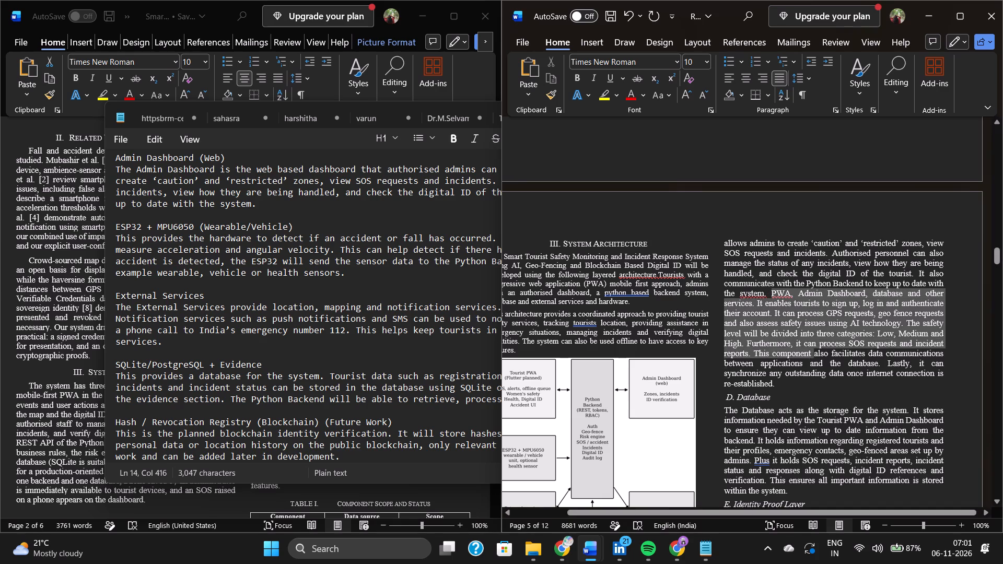
pyautogui.moveTo(775, 361); pyautogui.dragTo(774, 390)
pyautogui.press('BackSpace')
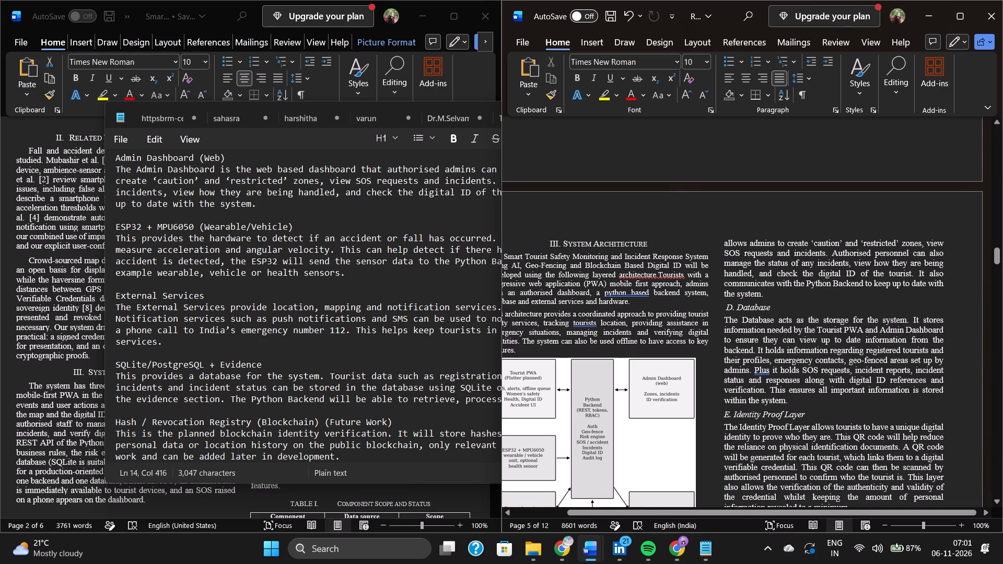
pyautogui.moveTo(767, 295); pyautogui.dragTo(724, 247)
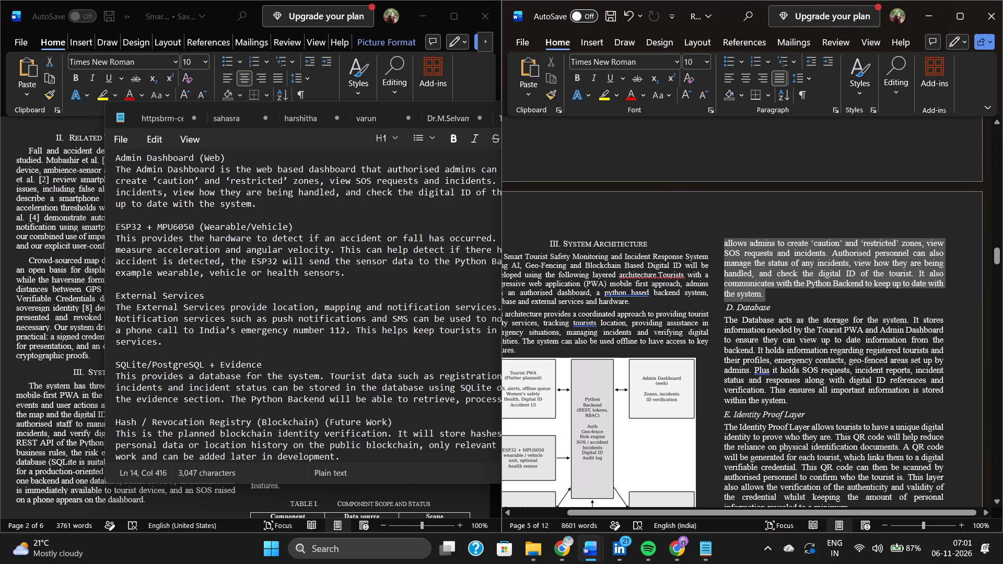
pyautogui.moveTo(724, 247); pyautogui.dragTo(724, 246)
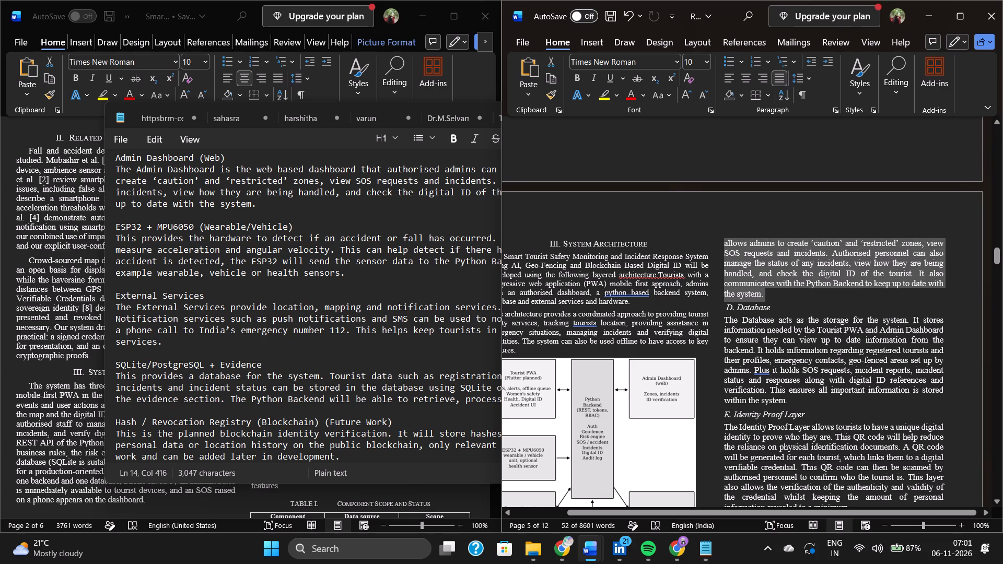
pyautogui.click(766, 324)
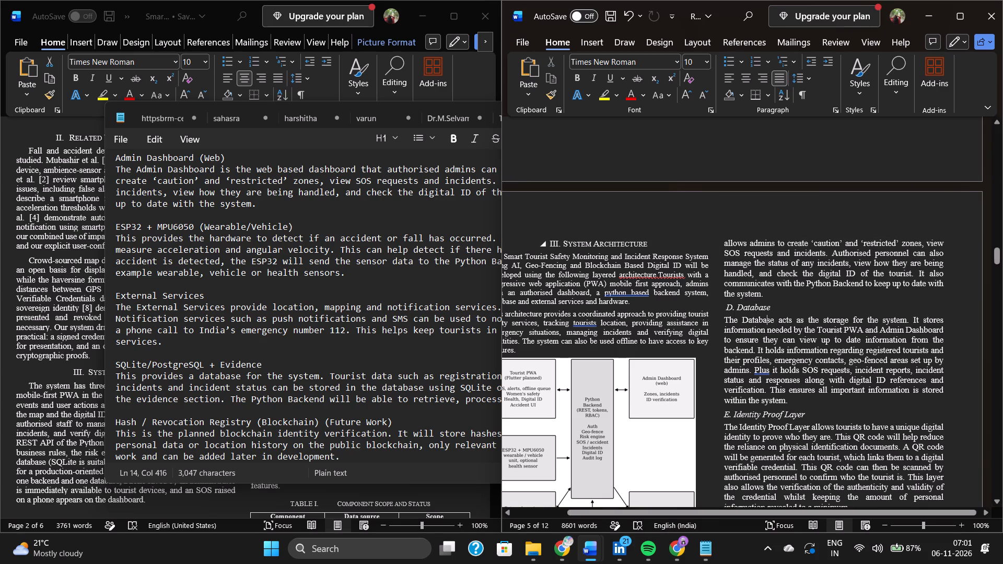
# Review the component descriptions under headings D to F against the blocks in the system architecture figure.
pyautogui.scroll(-1, 743, 339)
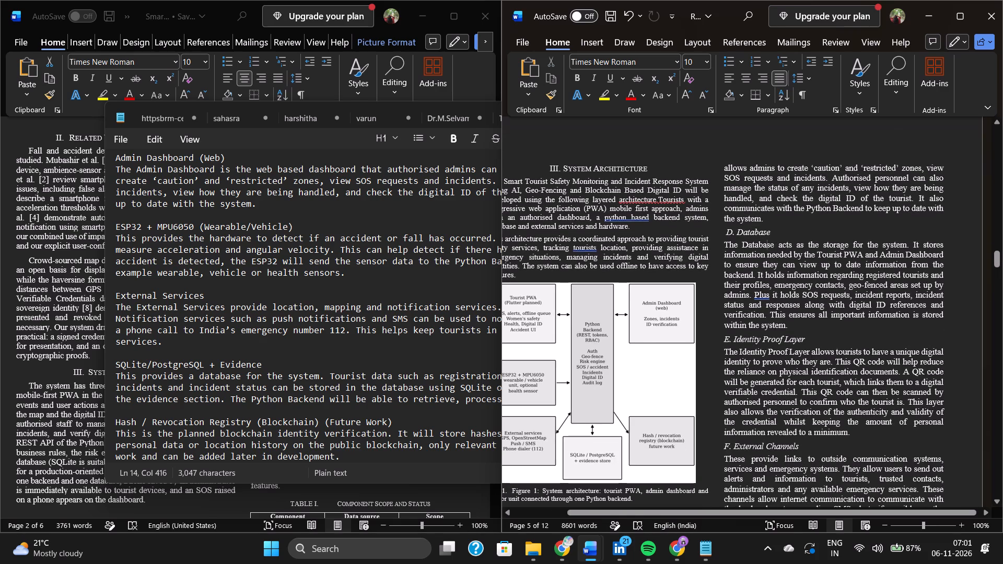
pyautogui.scroll(-1, 621, 420)
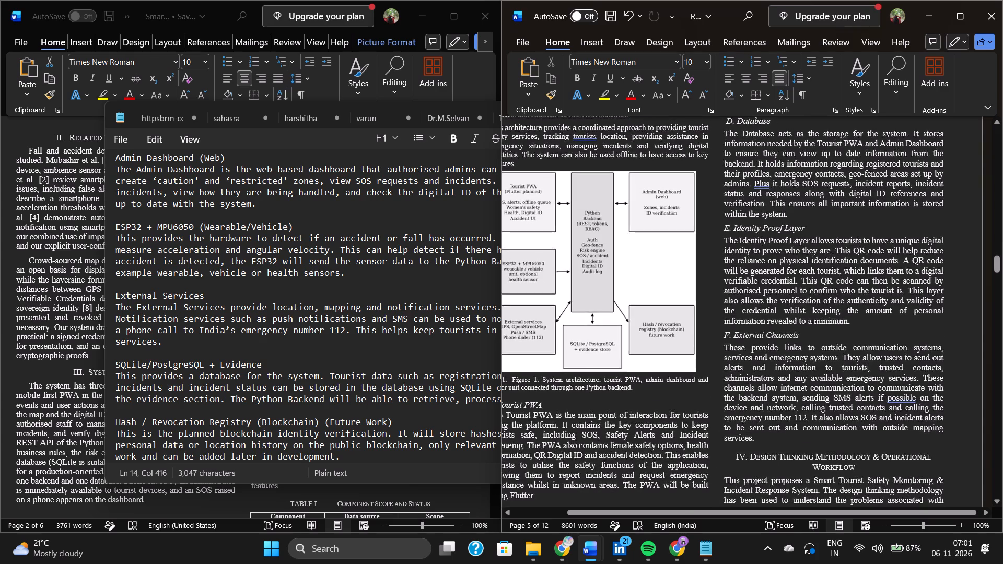
pyautogui.scroll(-1, 621, 420)
pyautogui.hscroll(1, 621, 420)
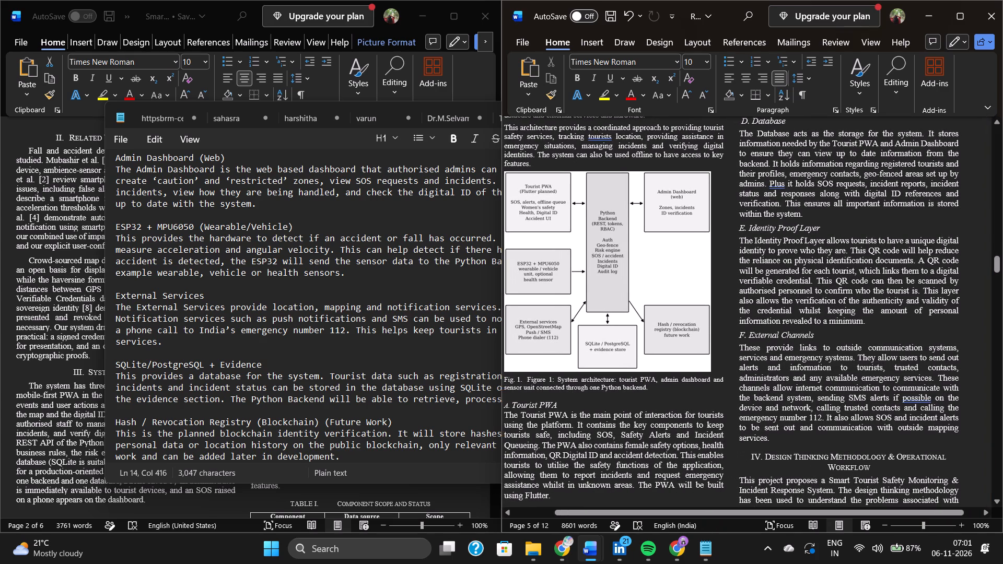
pyautogui.hscroll(1, 621, 420)
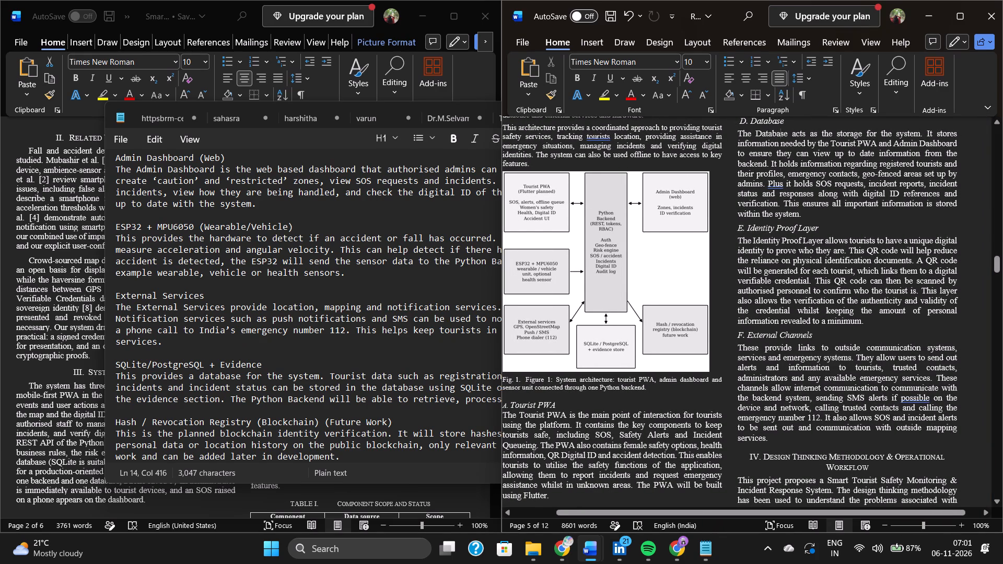
pyautogui.scroll(-1, 353, 444)
pyautogui.scroll(2, 825, 321)
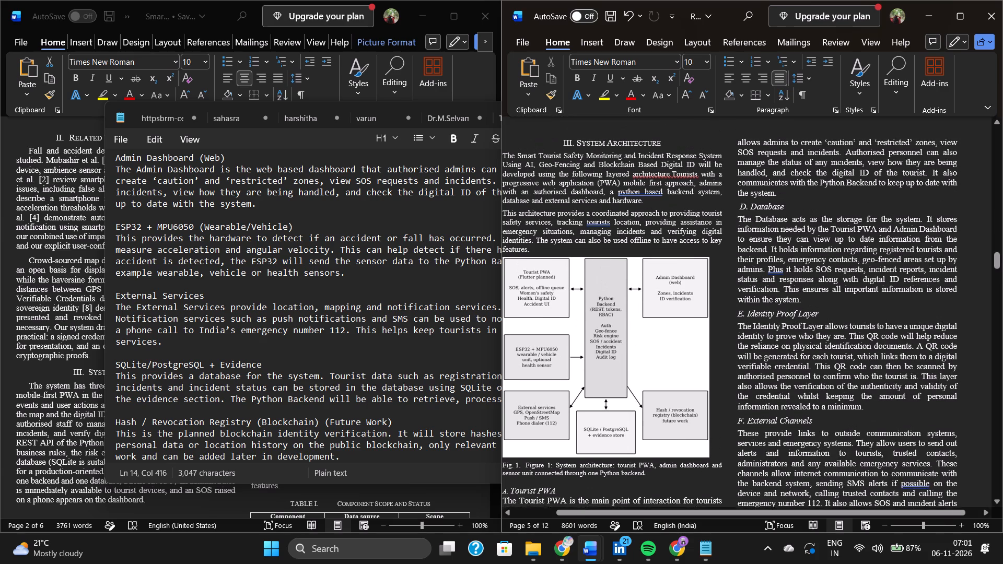
pyautogui.scroll(1, 825, 321)
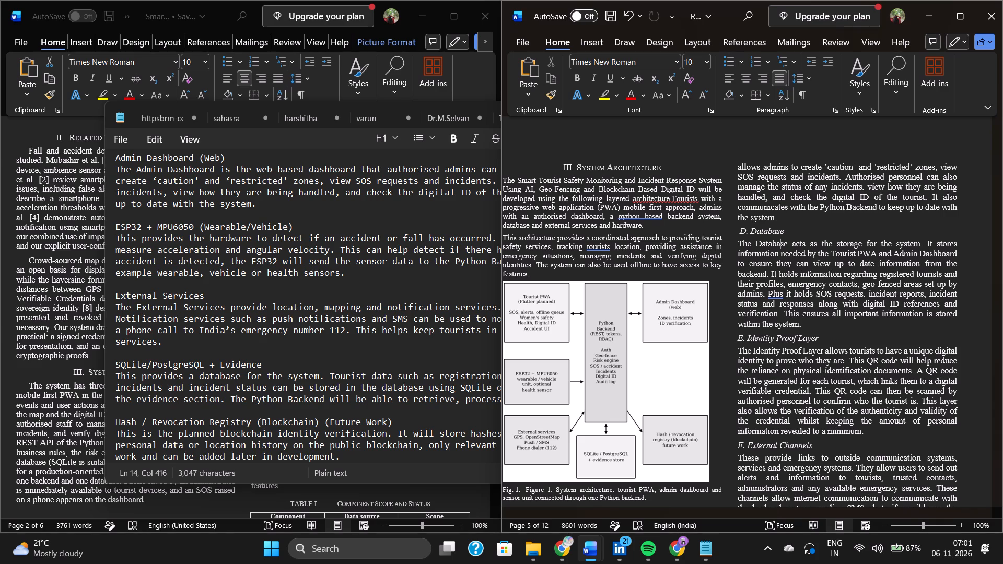
# Copy the title "ESP32 + MPU6050" from Notepad and paste it over "Database" in heading D of the paper.
pyautogui.moveTo(194, 226); pyautogui.dragTo(117, 229)
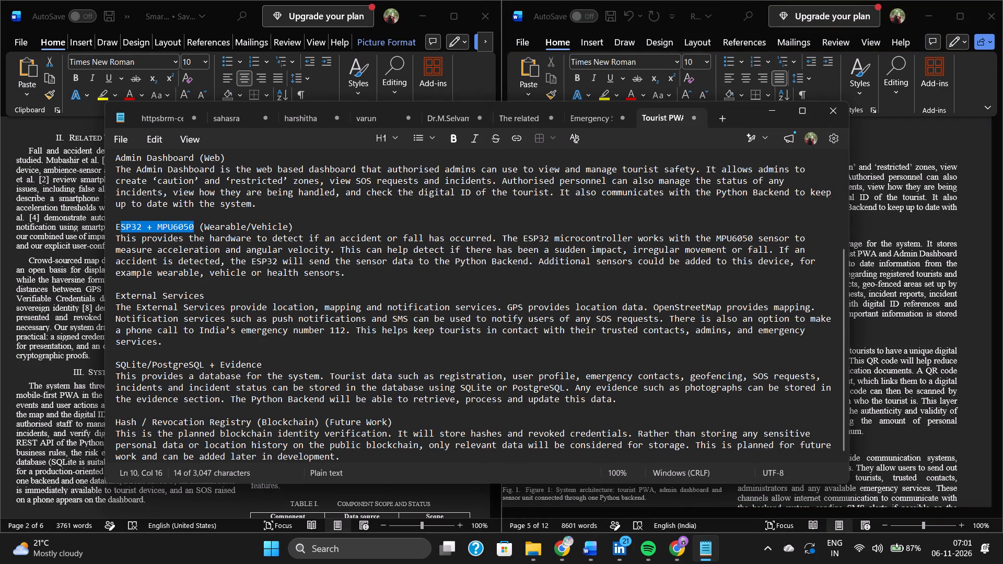
pyautogui.moveTo(117, 229); pyautogui.dragTo(114, 227)
pyautogui.hotkey('ctrl', 'c')
pyautogui.click(881, 302)
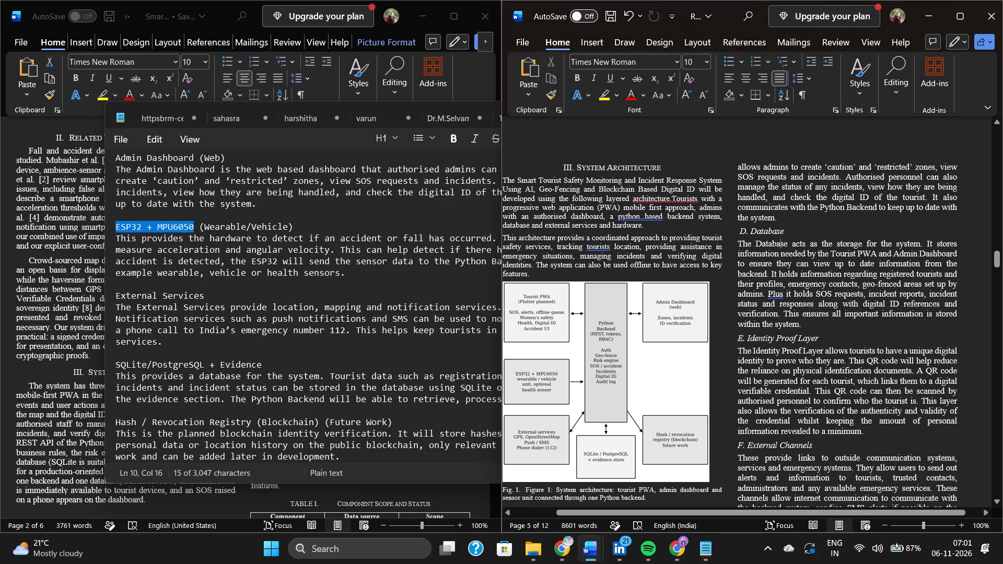
pyautogui.moveTo(785, 231); pyautogui.dragTo(750, 231)
pyautogui.hotkey('ctrl', 'v')
# Replace the description under heading D with the ESP32 + MPU6050 description from Notepad, and put heading E back on its own line.
pyautogui.moveTo(803, 323); pyautogui.dragTo(754, 258)
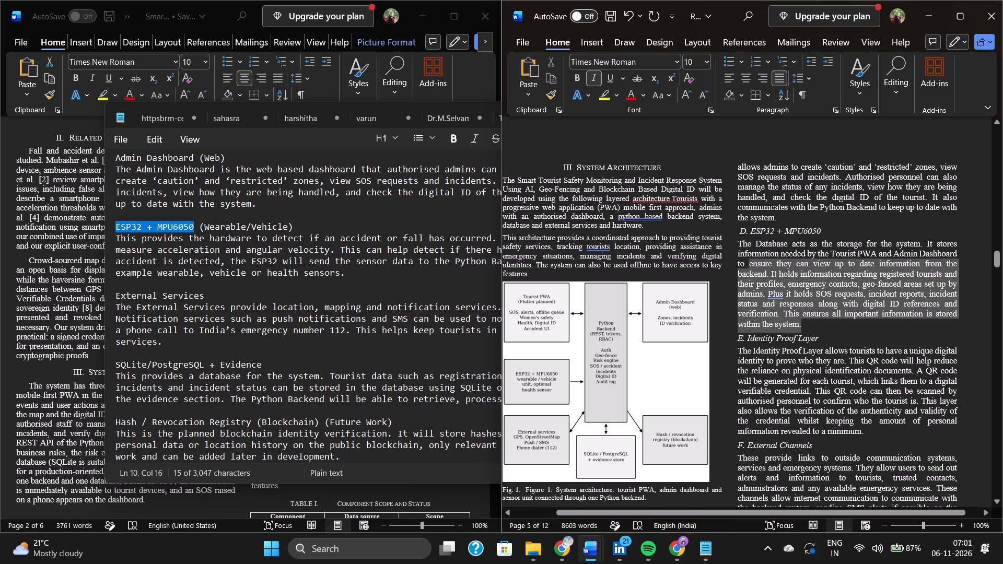
pyautogui.moveTo(754, 258); pyautogui.dragTo(740, 244)
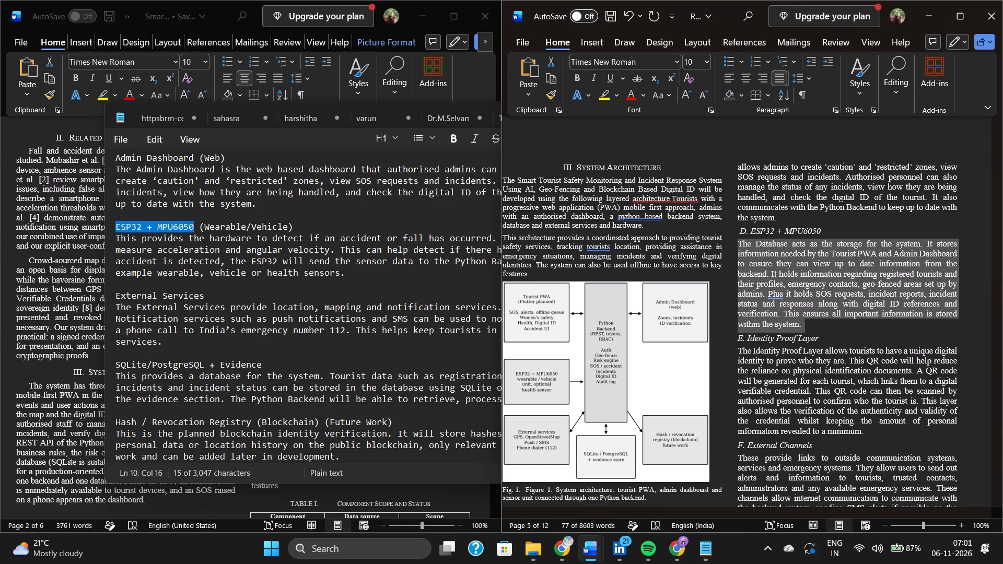
pyautogui.moveTo(345, 274); pyautogui.dragTo(126, 242)
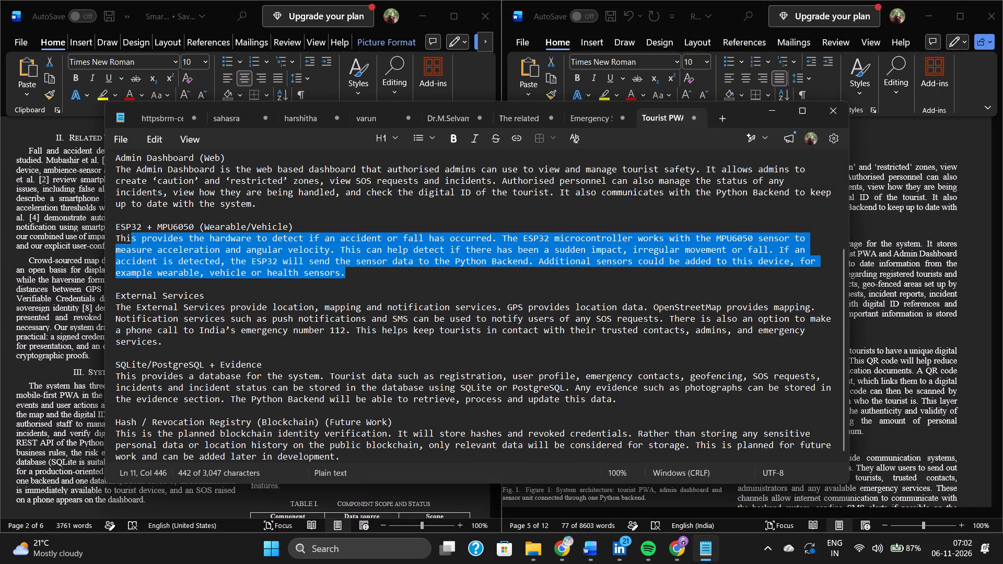
pyautogui.moveTo(126, 242); pyautogui.dragTo(116, 237)
pyautogui.hotkey('ctrl', 'c')
pyautogui.click(926, 311)
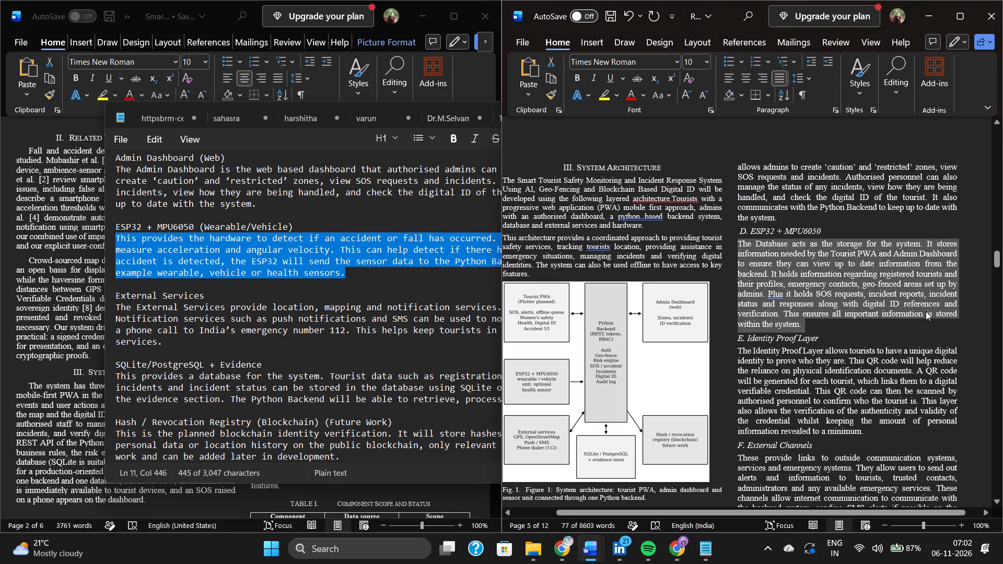
pyautogui.hotkey('ctrl', 'v')
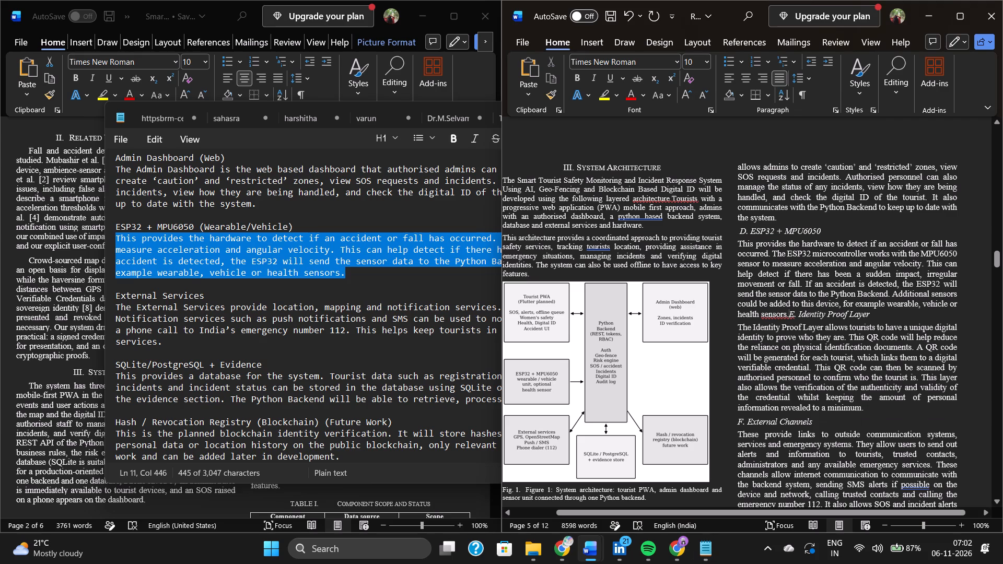
pyautogui.press('Return')
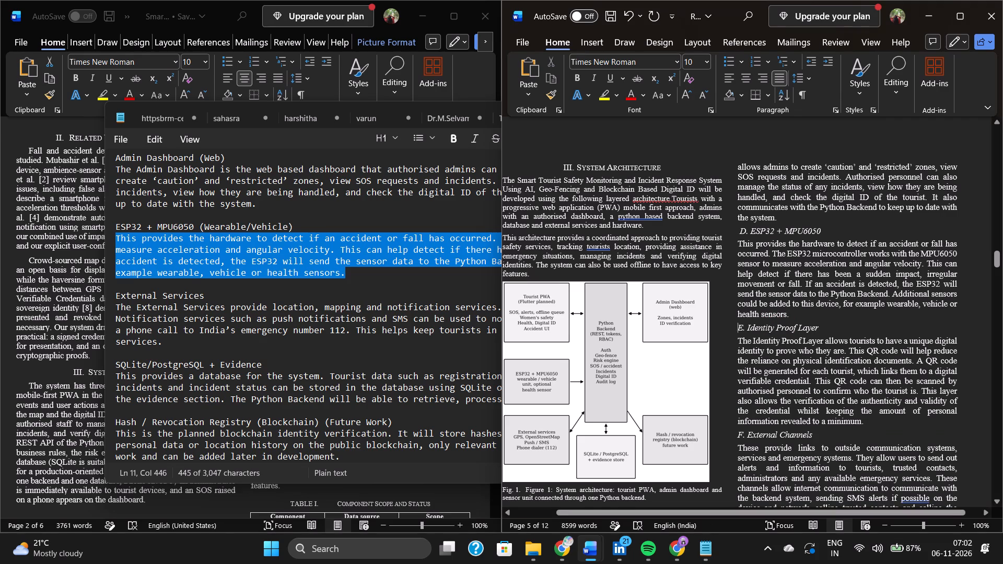
pyautogui.moveTo(789, 318); pyautogui.dragTo(742, 243)
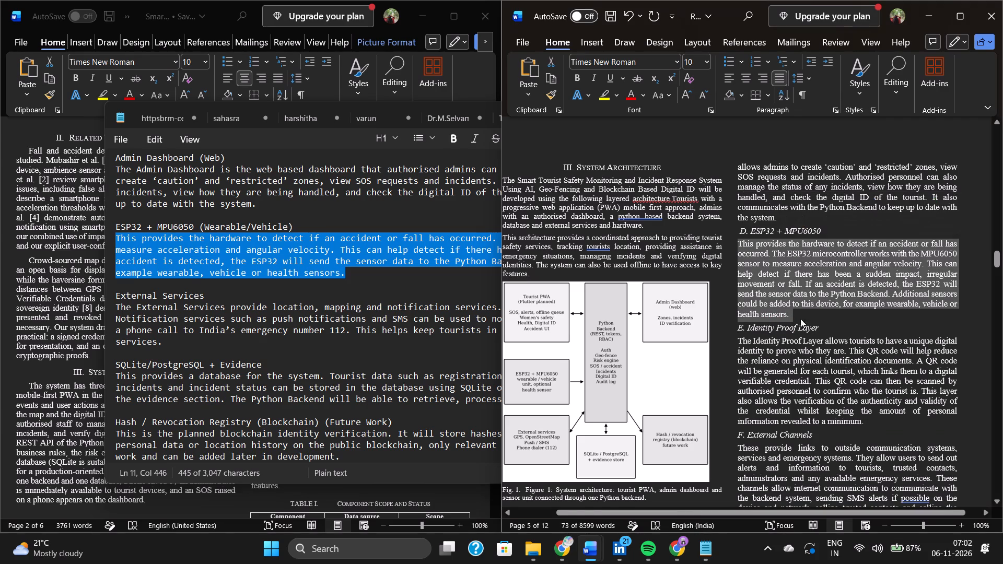
pyautogui.click(807, 330)
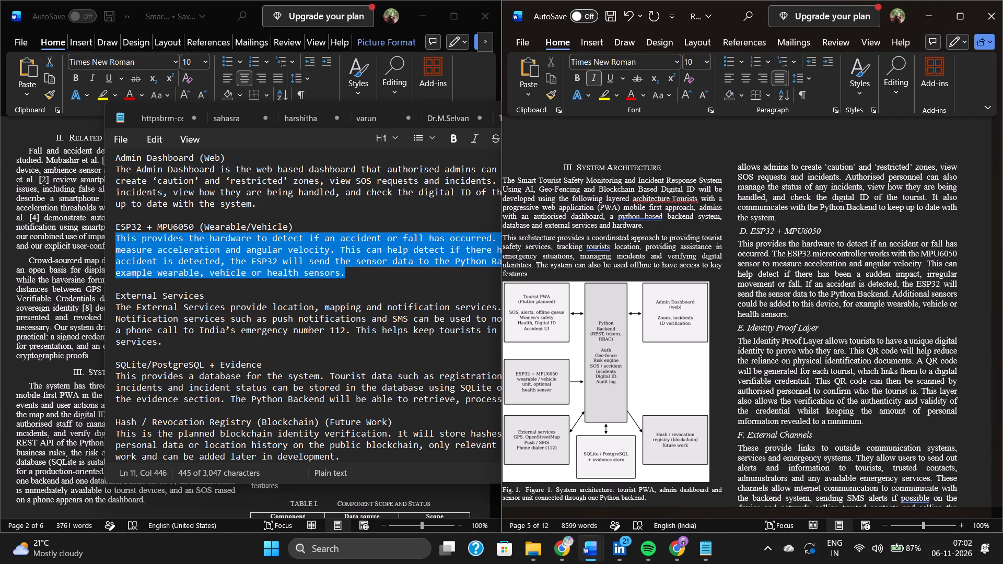
# Copy the title "External Services" from Notepad and paste it over "Identity Proof Layer" in heading E of the paper.
pyautogui.scroll(-1, 341, 330)
pyautogui.click(341, 330)
pyautogui.moveTo(205, 294); pyautogui.dragTo(116, 290)
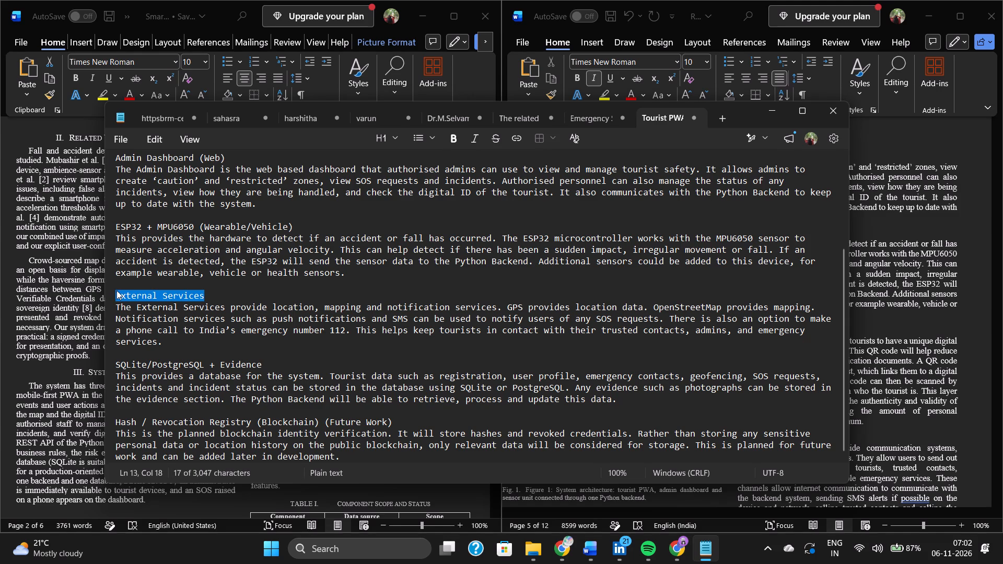
pyautogui.hotkey('ctrl', 'c')
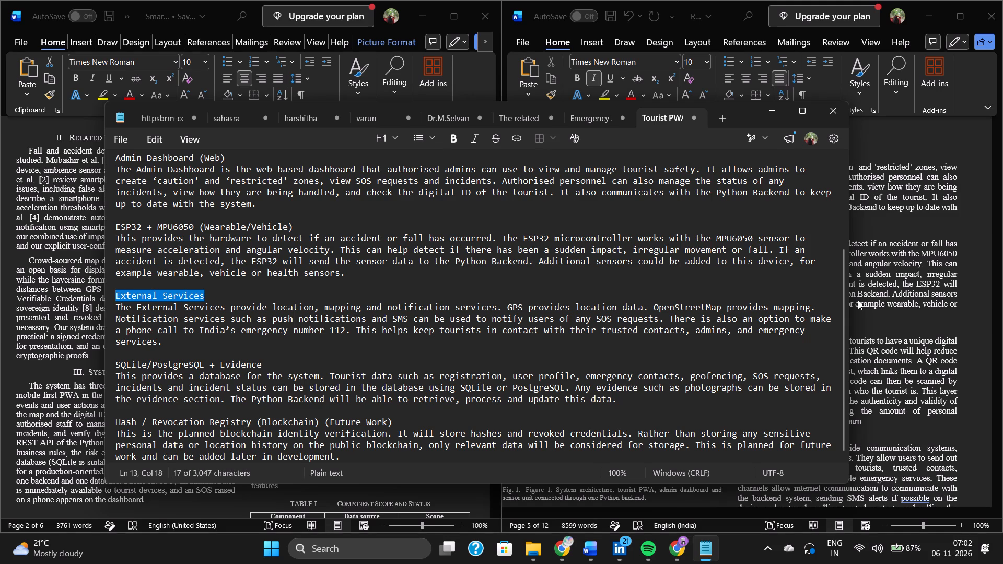
pyautogui.click(858, 300)
pyautogui.moveTo(826, 328); pyautogui.dragTo(786, 327)
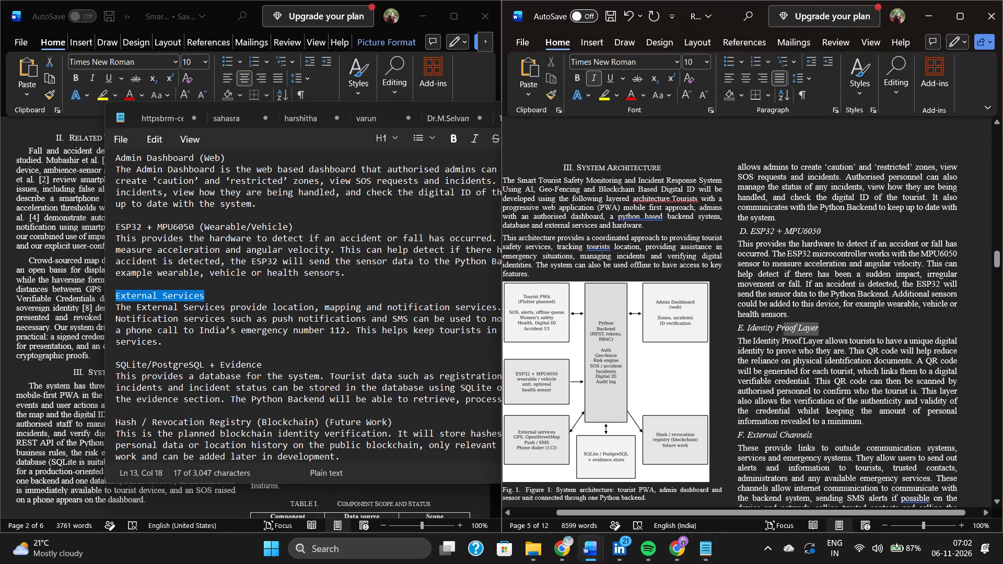
pyautogui.moveTo(786, 327); pyautogui.dragTo(753, 329)
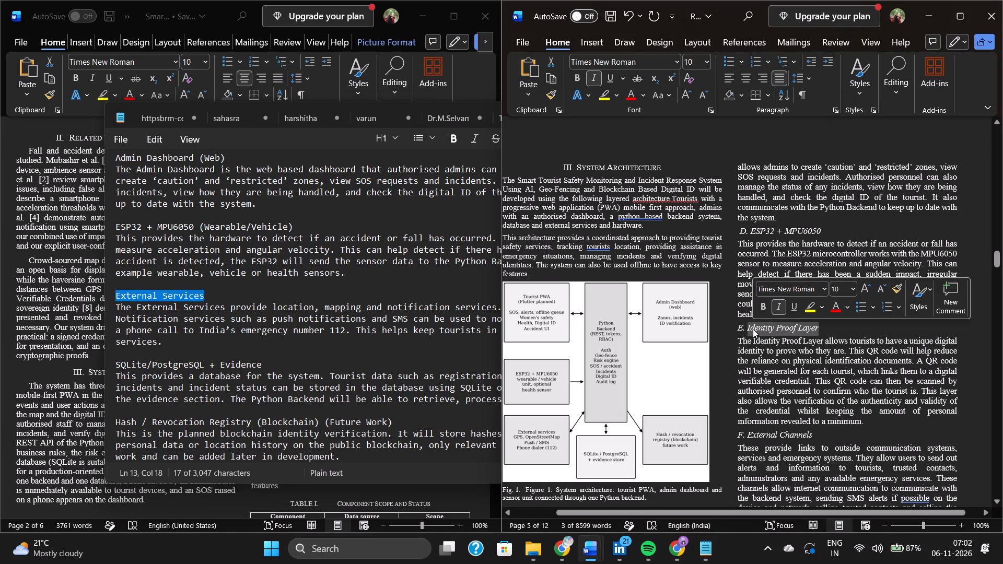
pyautogui.hotkey('ctrl', 'v')
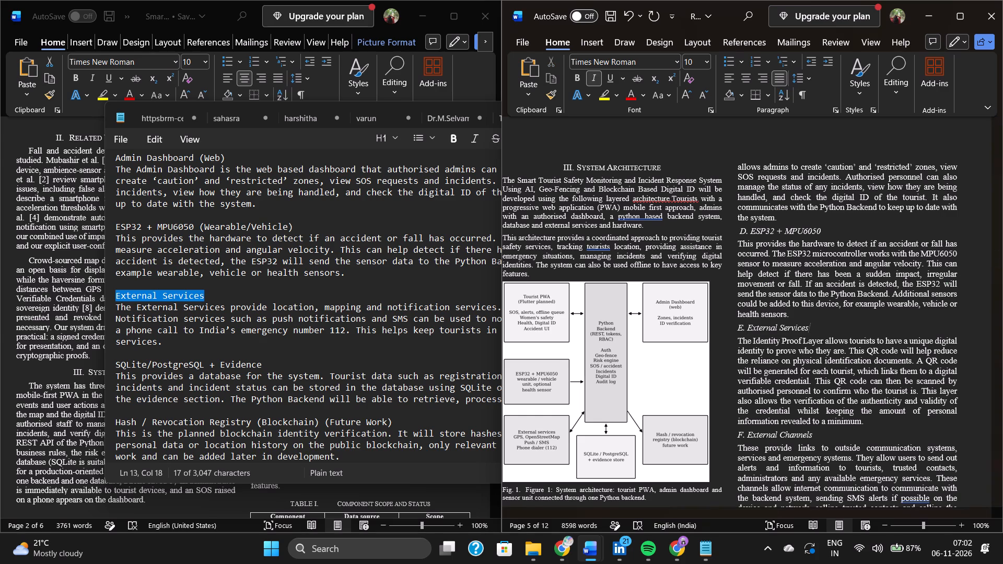
# Replace the description under heading E with the External Services description from Notepad, and put heading F back on its own line.
pyautogui.moveTo(164, 347); pyautogui.dragTo(113, 310)
pyautogui.hotkey('ctrl', 'c')
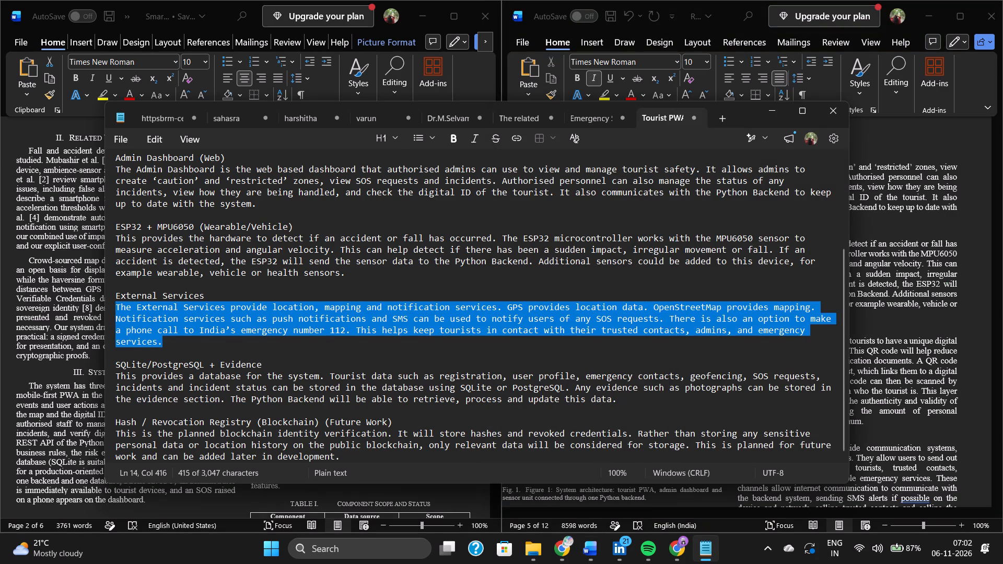
pyautogui.click(895, 285)
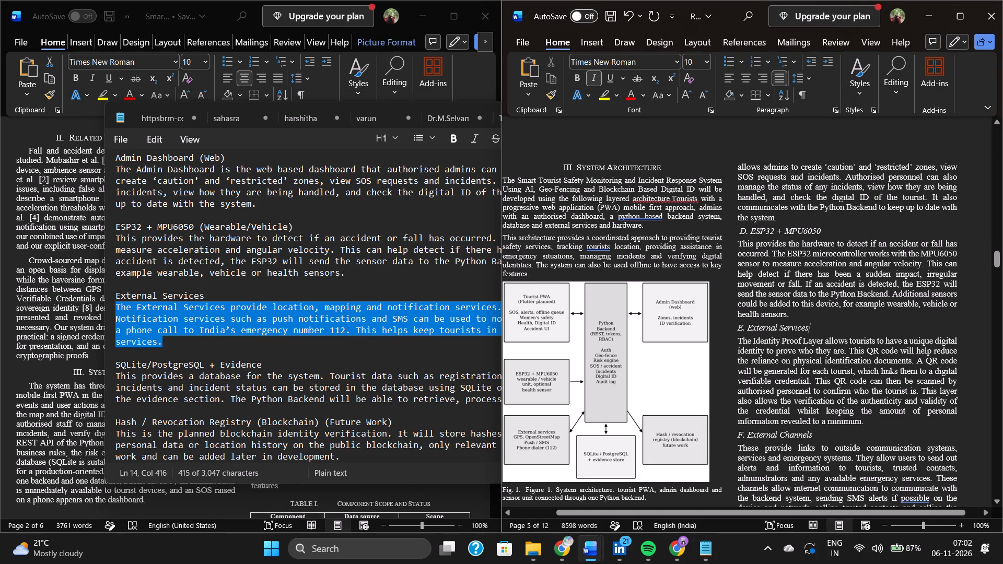
pyautogui.moveTo(870, 426); pyautogui.dragTo(738, 343)
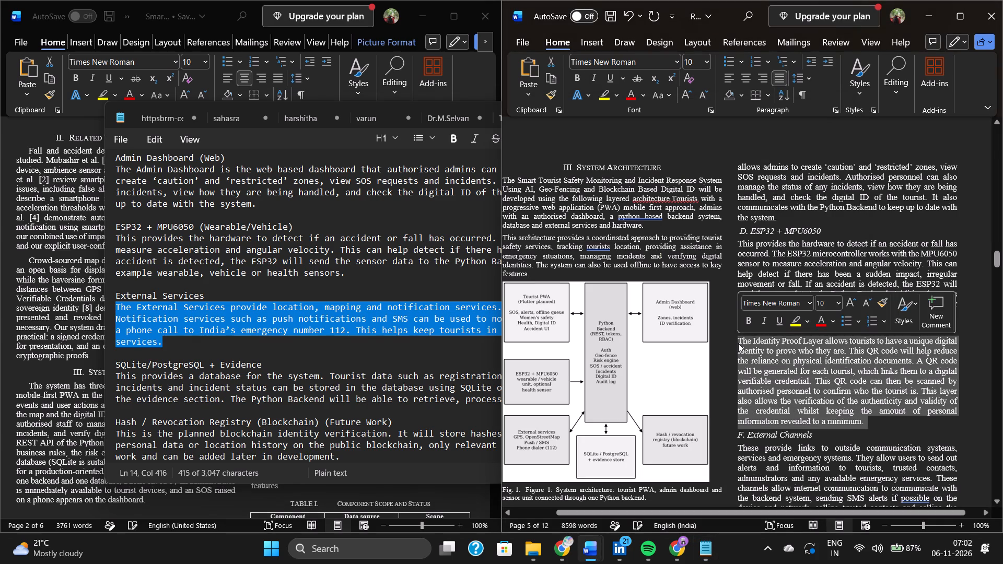
pyautogui.hotkey('ctrl', 'v')
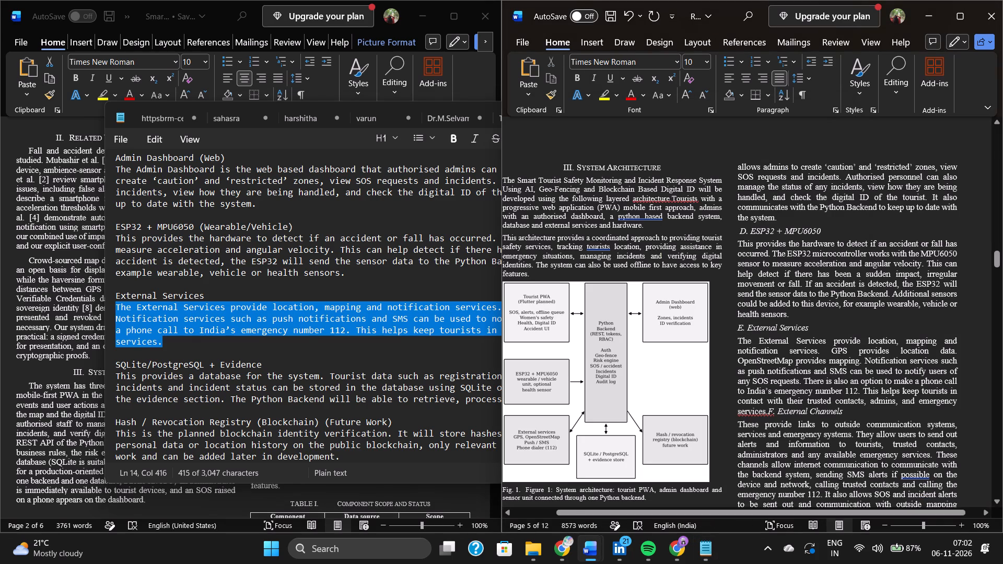
pyautogui.press('Return')
pyautogui.scroll(-2, 871, 347)
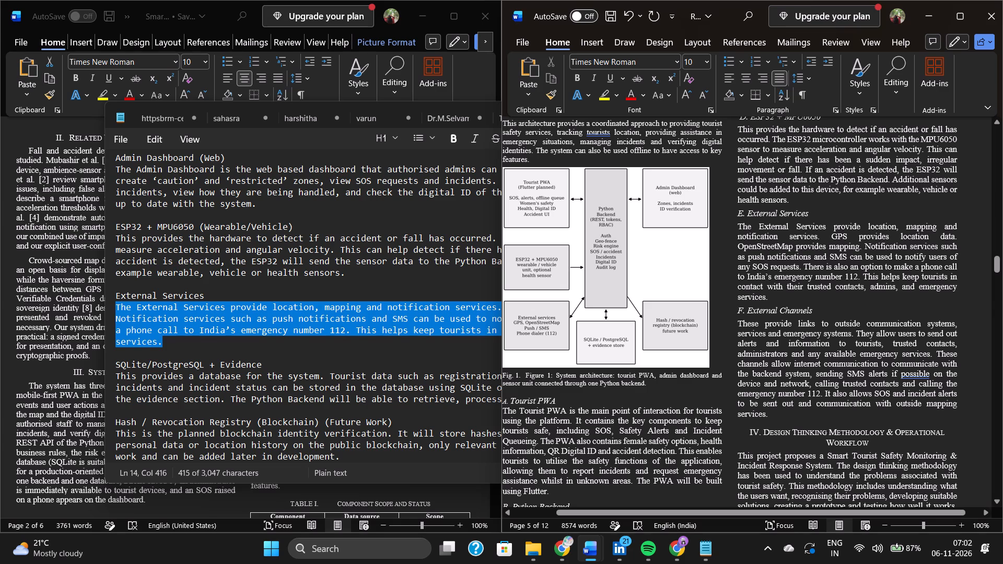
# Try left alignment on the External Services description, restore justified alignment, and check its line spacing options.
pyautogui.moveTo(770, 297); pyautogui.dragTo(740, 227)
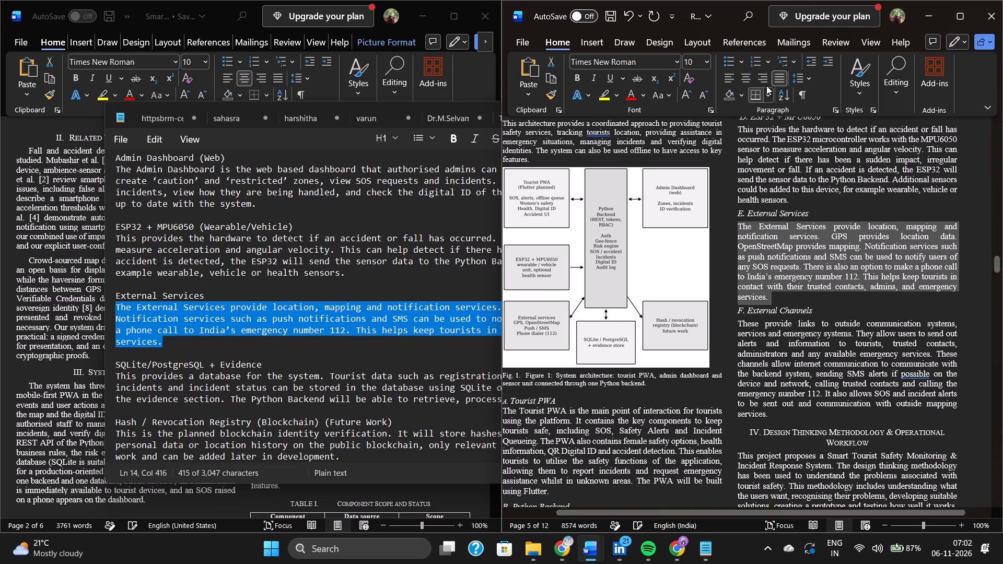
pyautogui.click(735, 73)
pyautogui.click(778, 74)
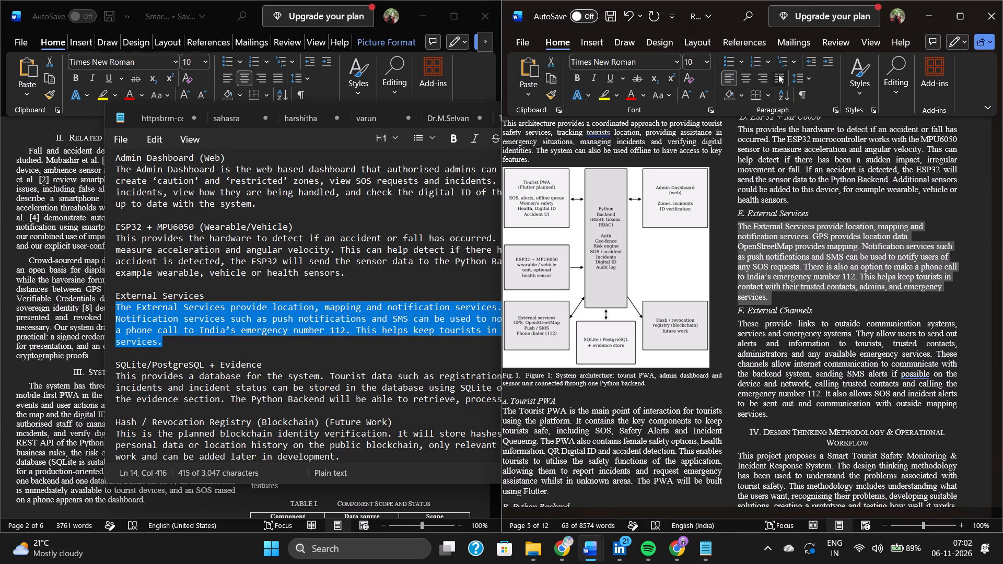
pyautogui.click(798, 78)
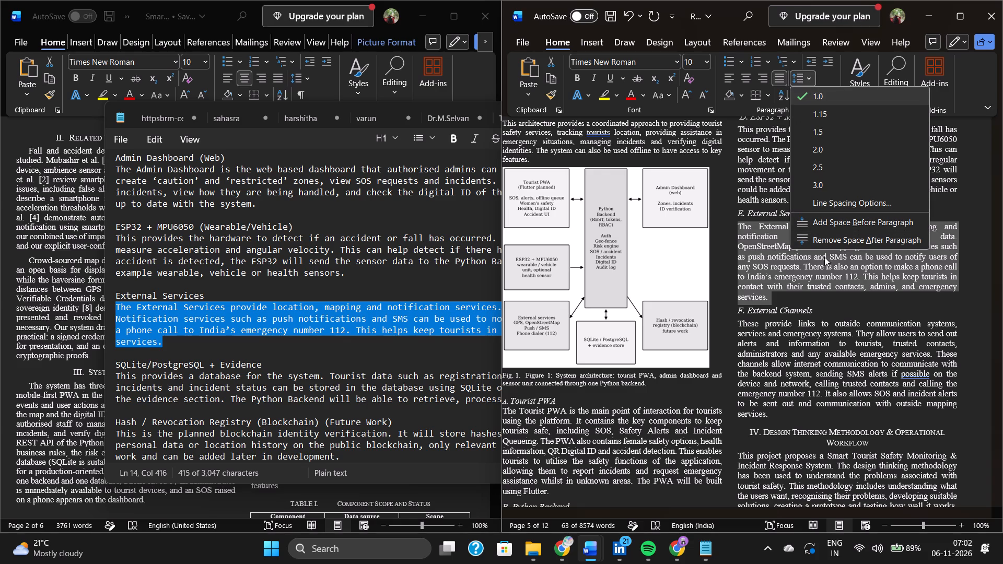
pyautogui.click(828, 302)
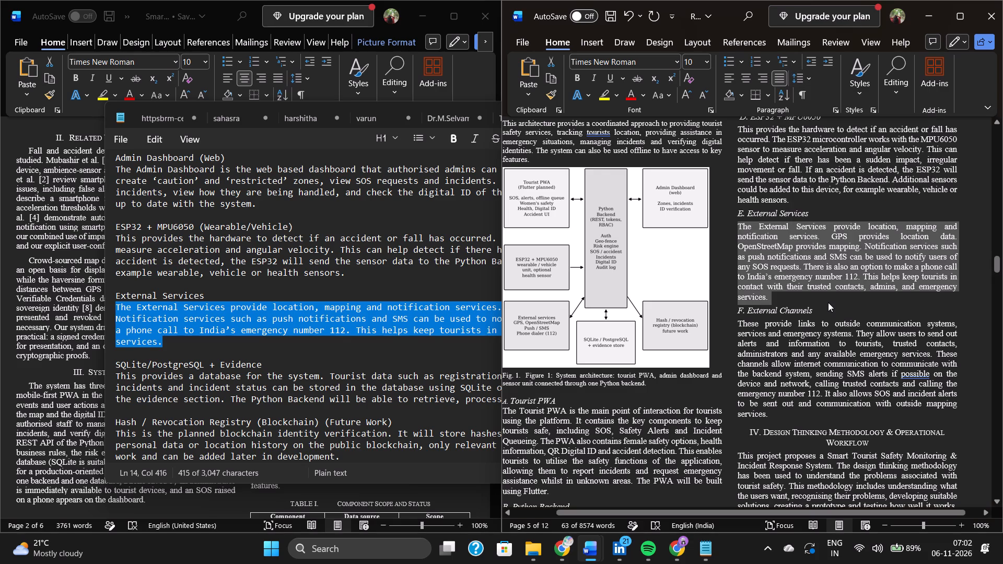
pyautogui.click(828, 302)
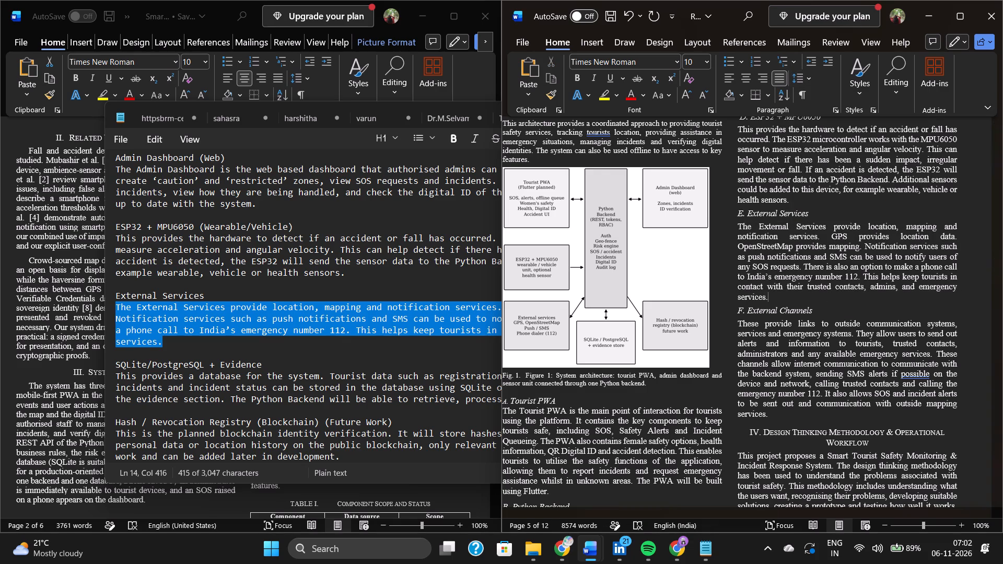
# Replace "External Channels" in heading F with "SQLite/PostgreSQL + Evidence" copied from Notepad, keeping the description on a separate line.
pyautogui.scroll(-2, 407, 381)
pyautogui.click(269, 368)
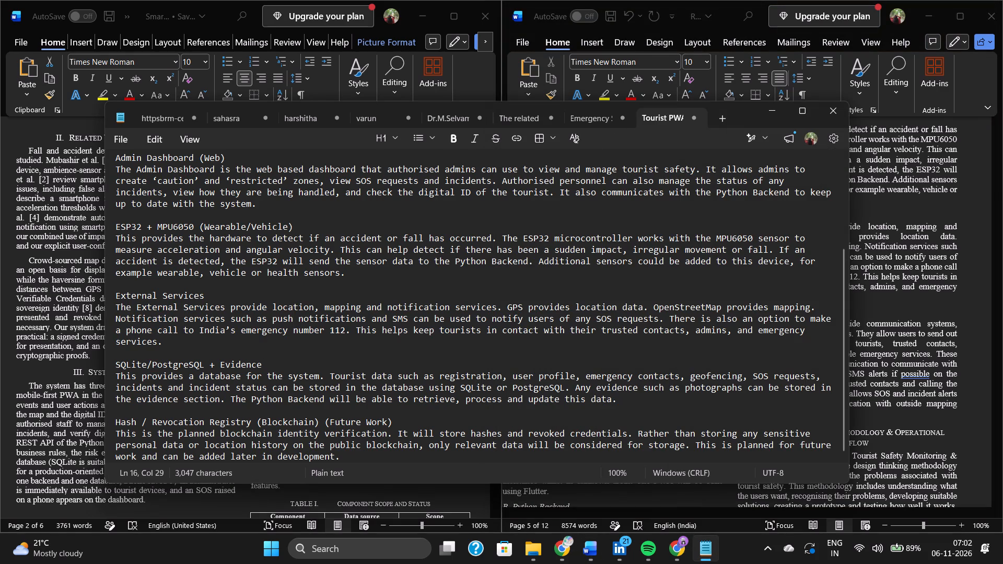
pyautogui.moveTo(269, 368); pyautogui.dragTo(116, 361)
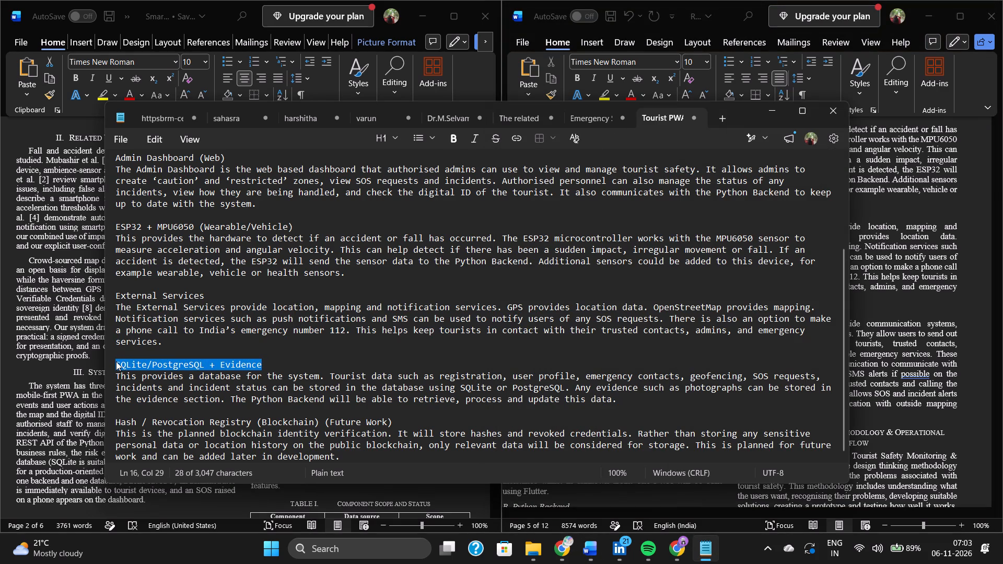
pyautogui.hotkey('ctrl', 'c')
pyautogui.click(884, 313)
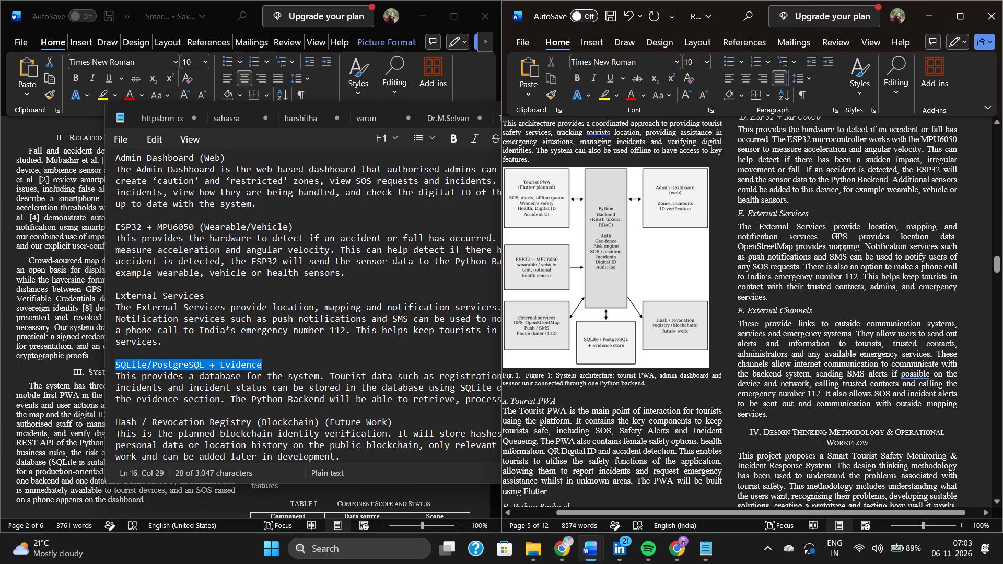
pyautogui.moveTo(820, 311); pyautogui.dragTo(737, 312)
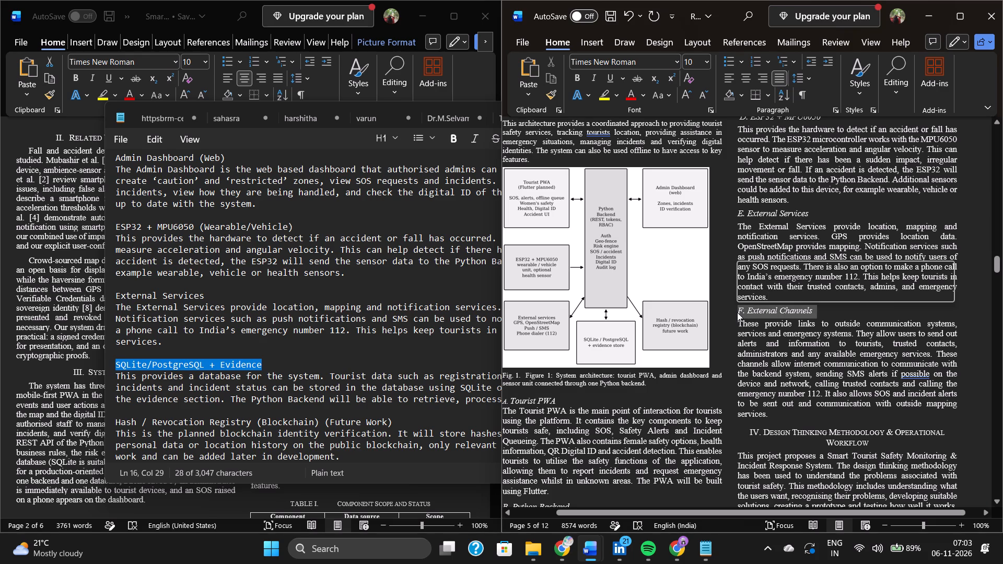
pyautogui.click(816, 310)
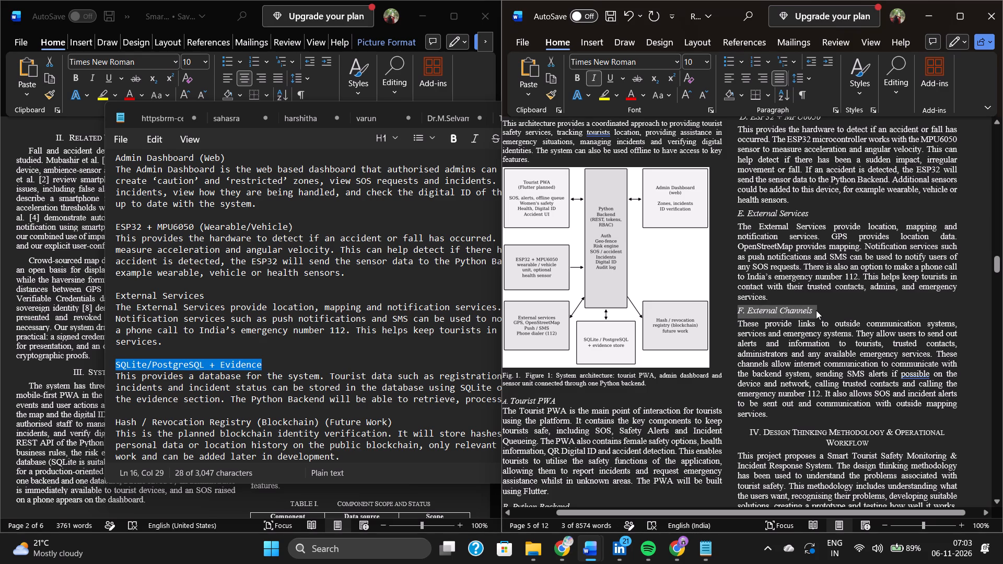
pyautogui.moveTo(816, 310); pyautogui.dragTo(760, 308)
pyautogui.hotkey('ctrl', 'v')
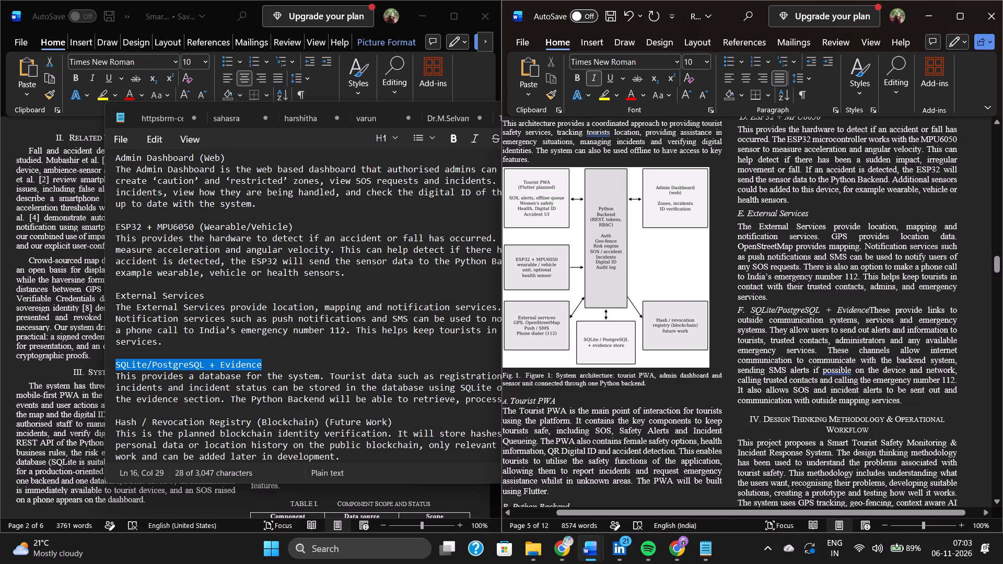
pyautogui.press('Return')
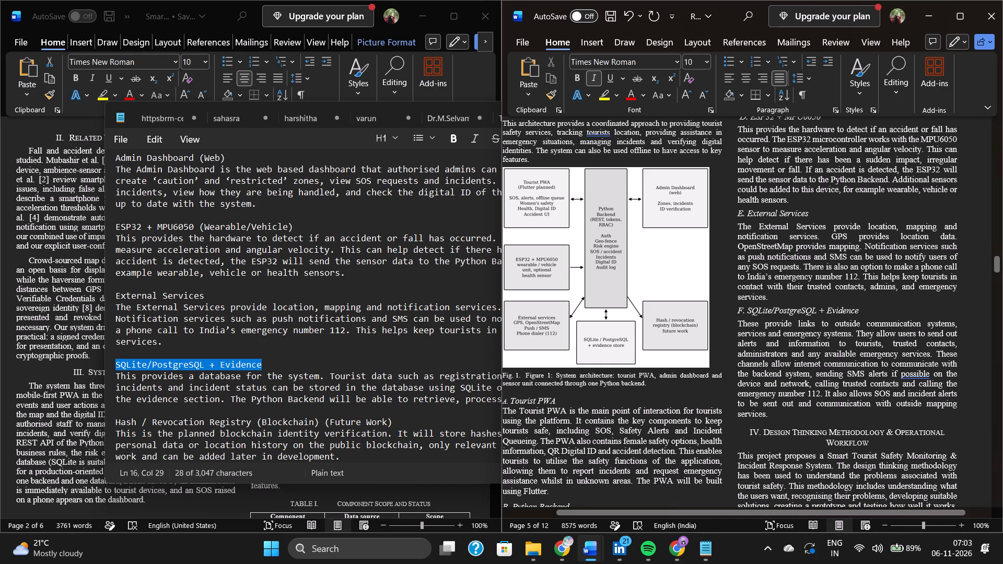
# Replace the description under heading F with the SQLite/PostgreSQL + Evidence description from Notepad, and separate it from the Design Thinking Methodology heading.
pyautogui.click(363, 406)
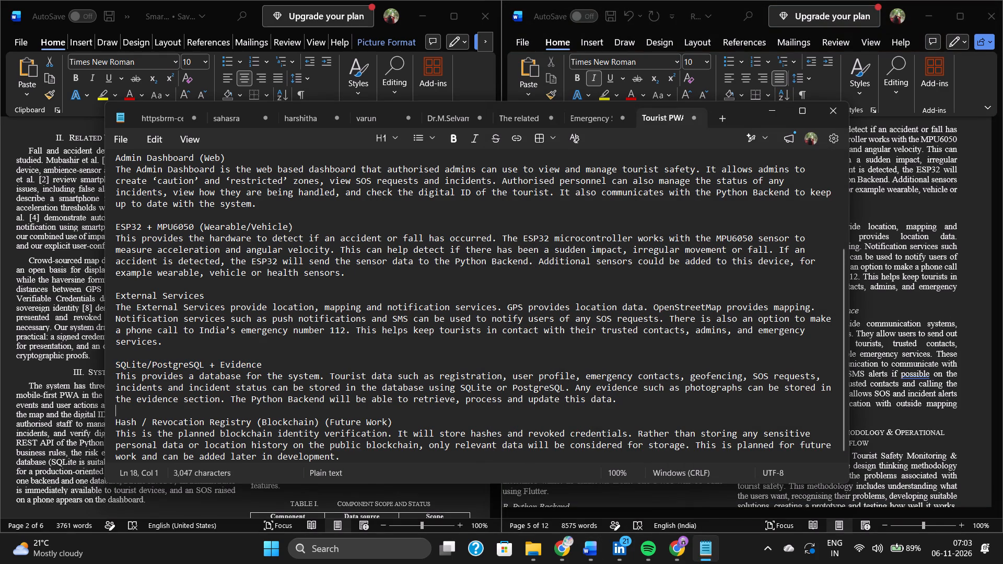
pyautogui.moveTo(614, 398); pyautogui.dragTo(324, 383)
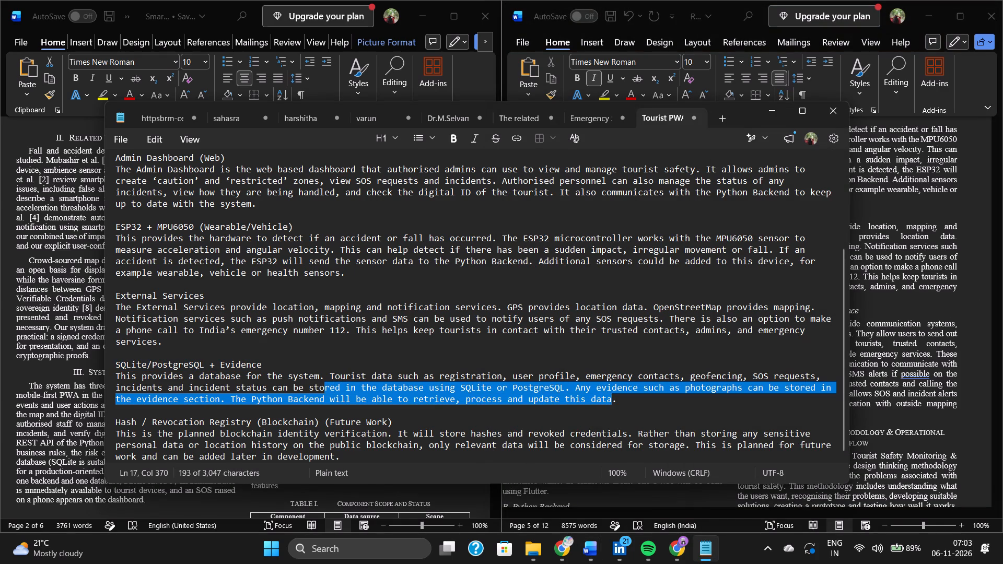
pyautogui.click(623, 399)
pyautogui.moveTo(623, 399); pyautogui.dragTo(239, 369)
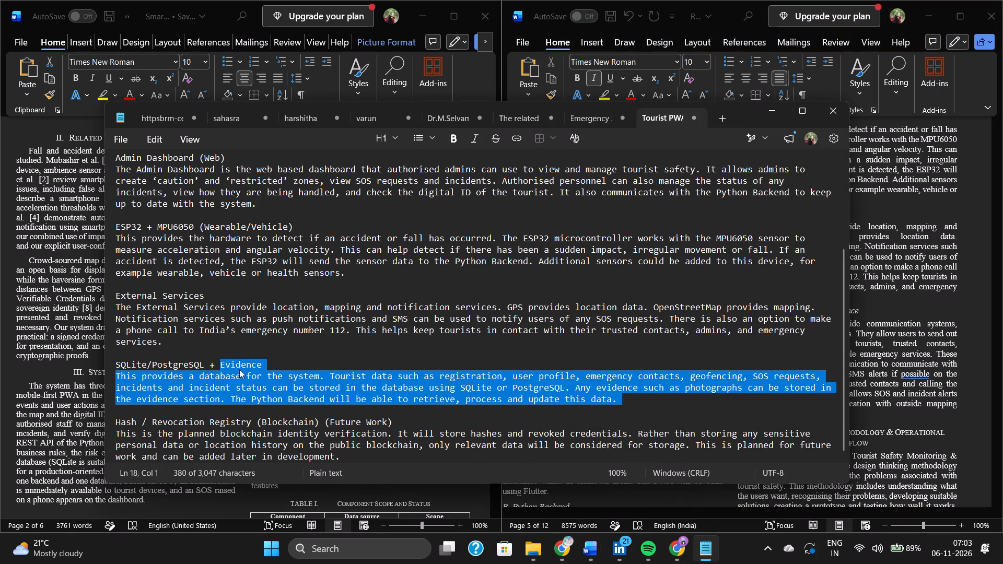
pyautogui.moveTo(239, 369); pyautogui.dragTo(107, 372)
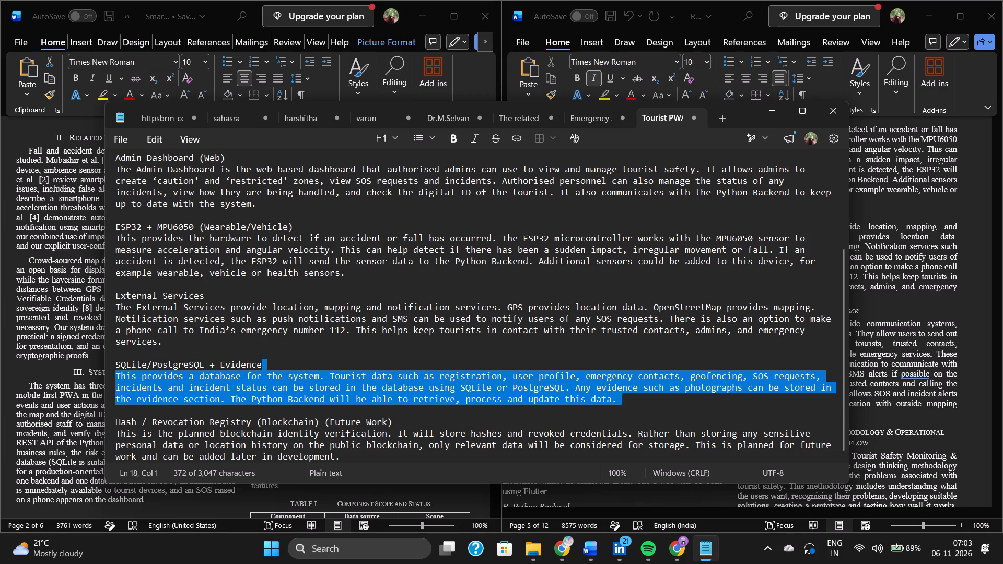
pyautogui.hotkey('ctrl', 'c')
pyautogui.click(930, 313)
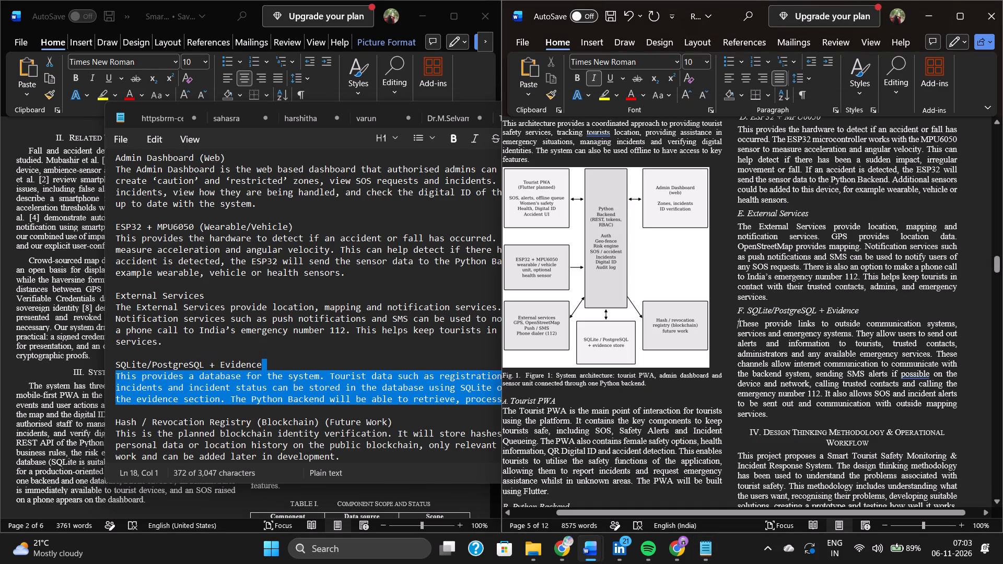
pyautogui.moveTo(770, 418); pyautogui.dragTo(738, 324)
pyautogui.hotkey('ctrl', 'v')
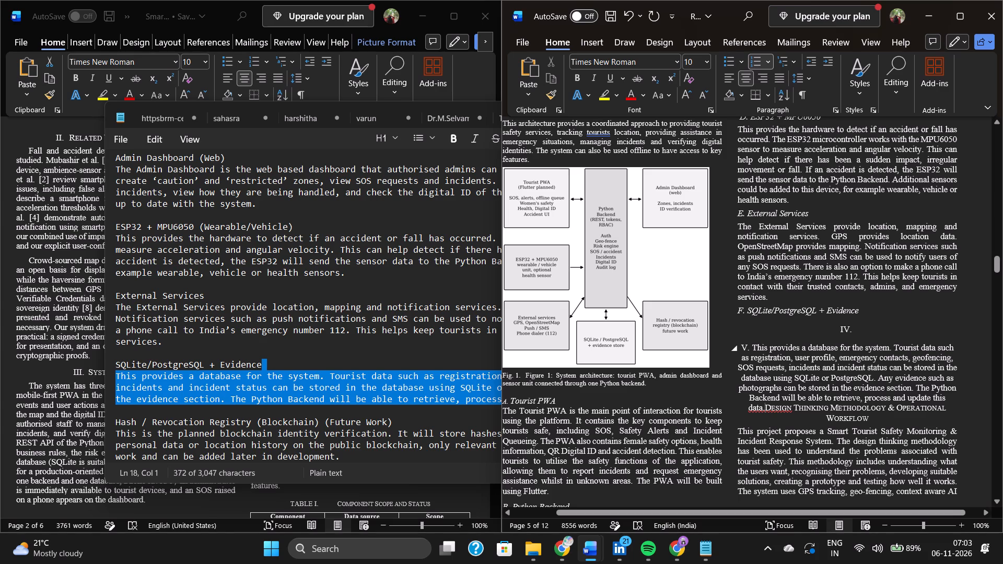
pyautogui.press('Return')
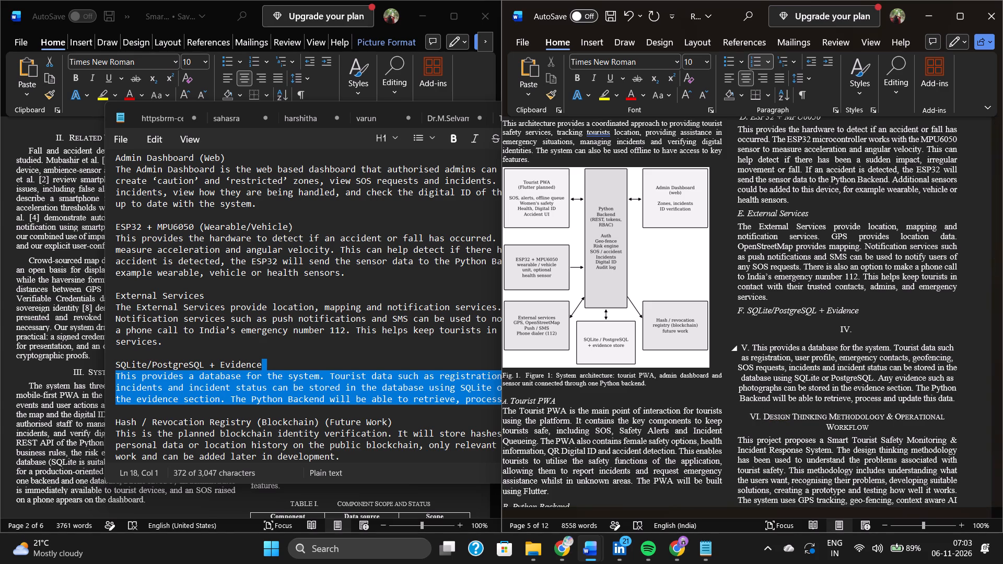
# Remove the stray section numbering and the empty numbered line before the description under heading F.
pyautogui.click(754, 346)
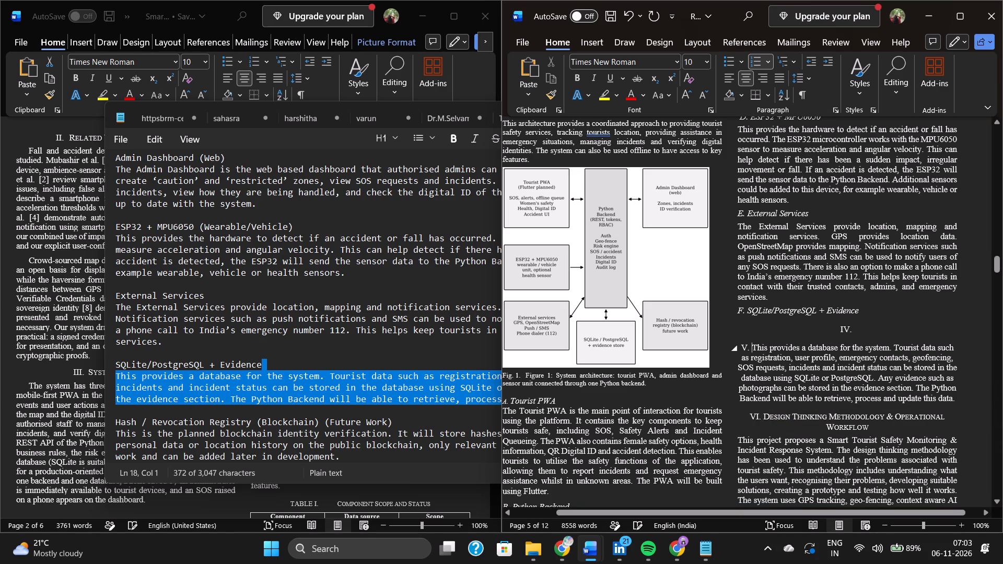
pyautogui.press('BackSpace')
pyautogui.press('BackSpace')
pyautogui.press('BackSpace')
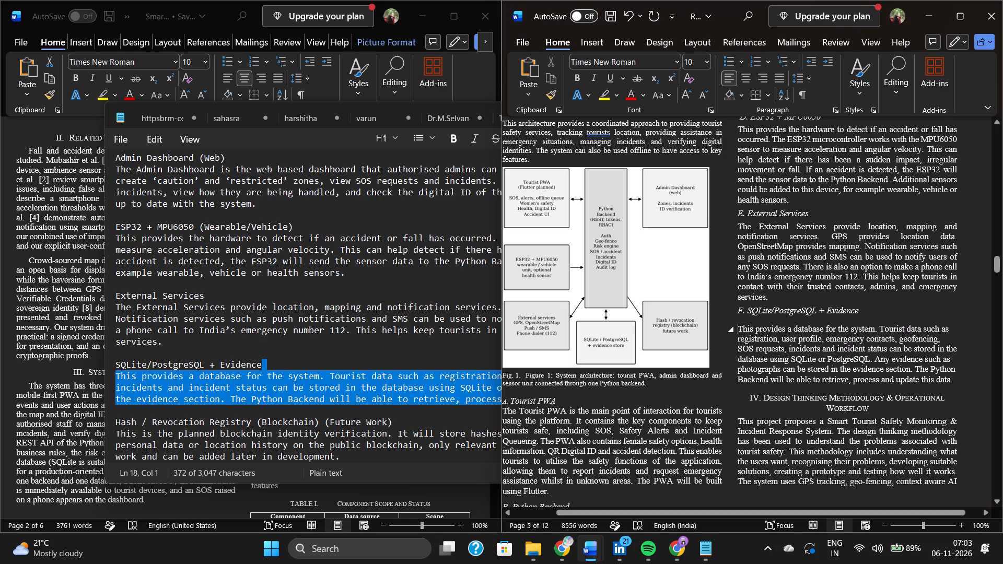
# Justify the SQLite/PostgreSQL + Evidence description under heading F and remove the space before the paragraph.
pyautogui.moveTo(955, 383); pyautogui.dragTo(789, 342)
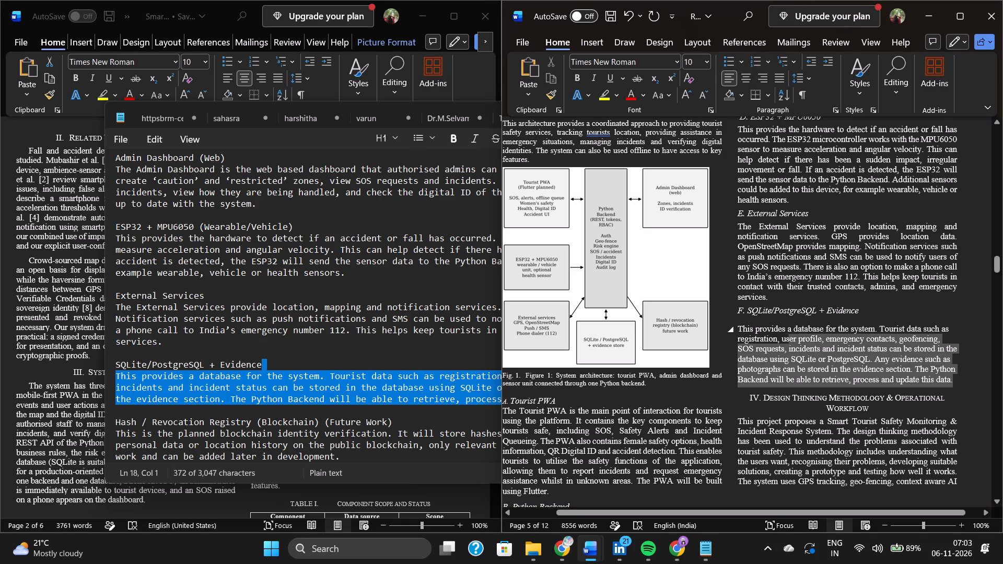
pyautogui.moveTo(789, 342); pyautogui.dragTo(743, 326)
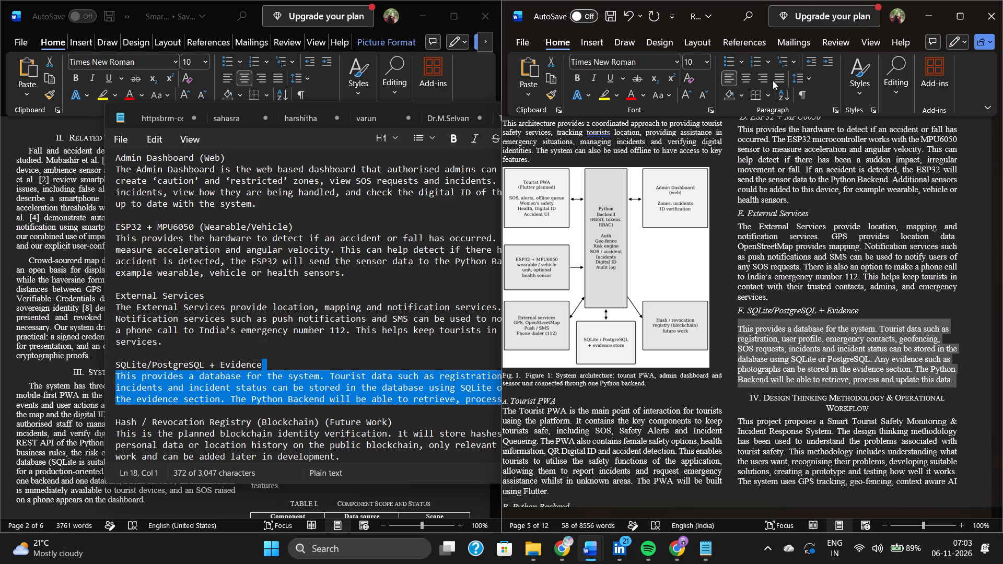
pyautogui.click(774, 80)
pyautogui.click(806, 77)
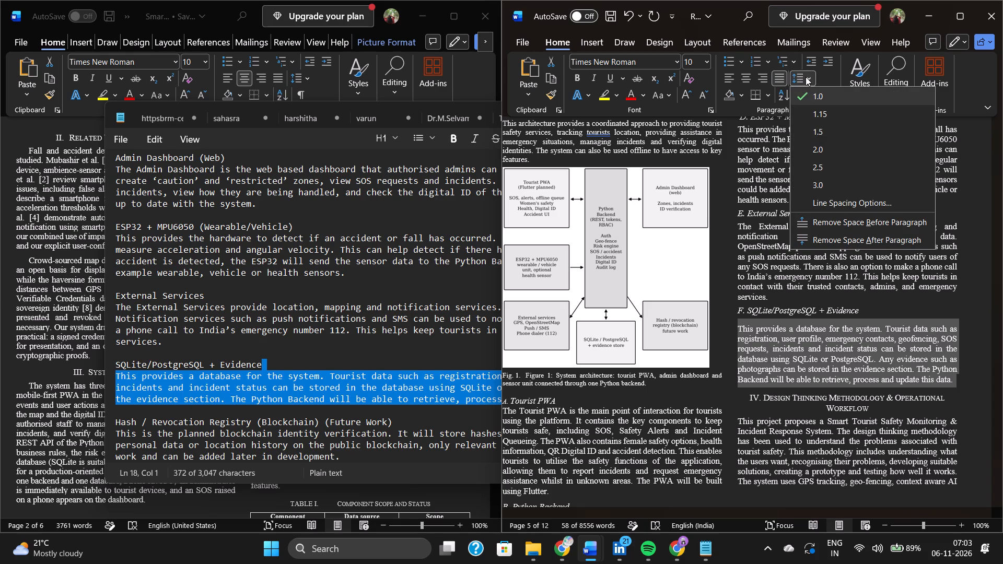
pyautogui.click(818, 221)
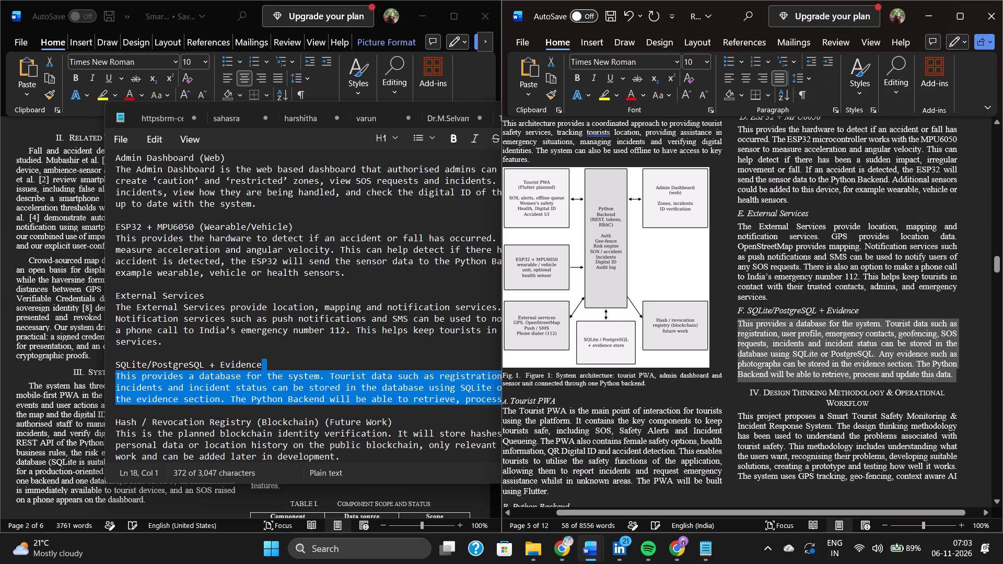
pyautogui.click(784, 412)
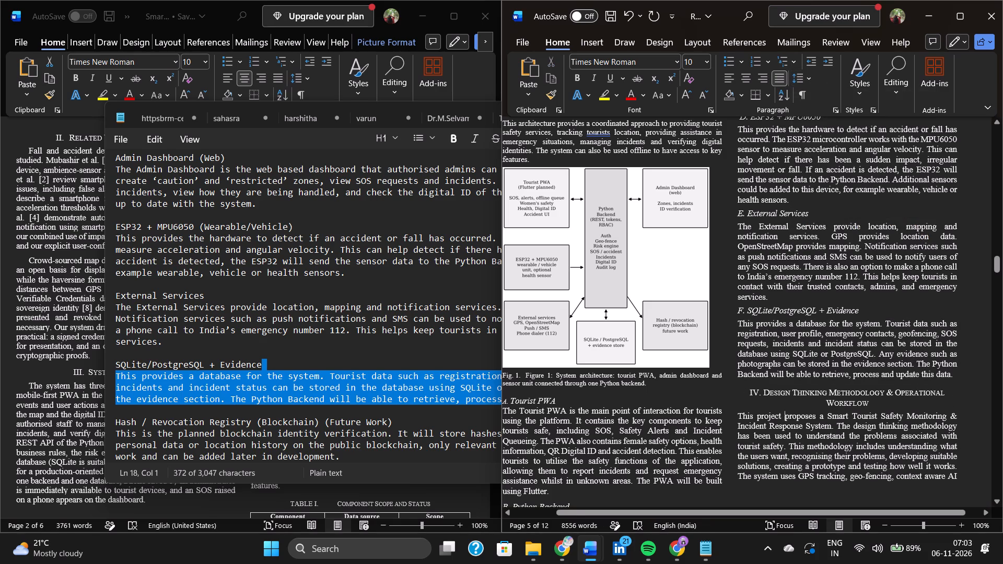
# Add a heading line "G. Hash / Revocation Registry" below the heading F description, copying the heading name from Notepad.
pyautogui.click(959, 377)
pyautogui.press('Return')
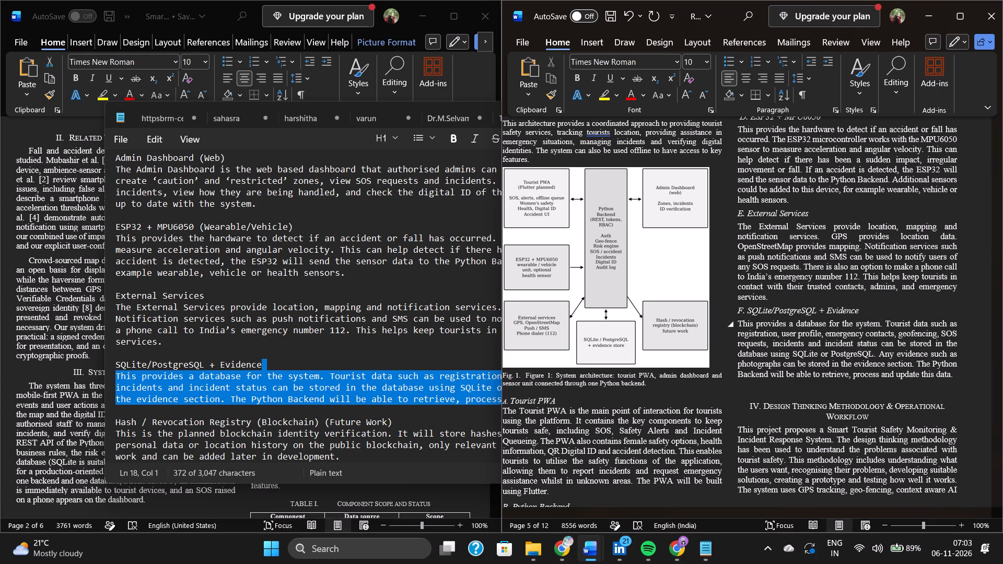
pyautogui.press('g')
pyautogui.press('.')
pyautogui.scroll(-1, 360, 421)
pyautogui.click(427, 383)
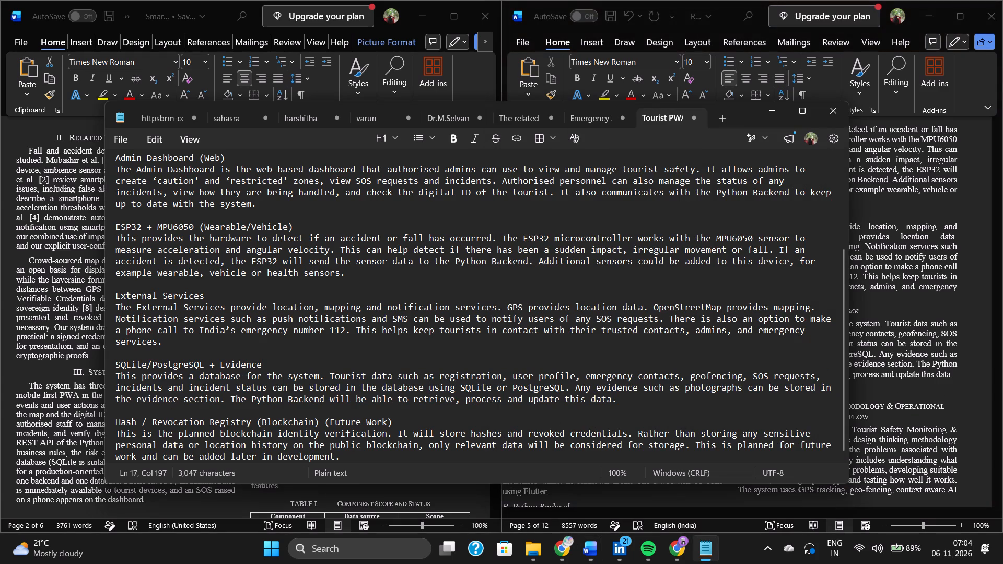
pyautogui.rightClick(427, 383)
pyautogui.scroll(-1, 427, 383)
pyautogui.click(353, 393)
pyautogui.scroll(-1, 353, 393)
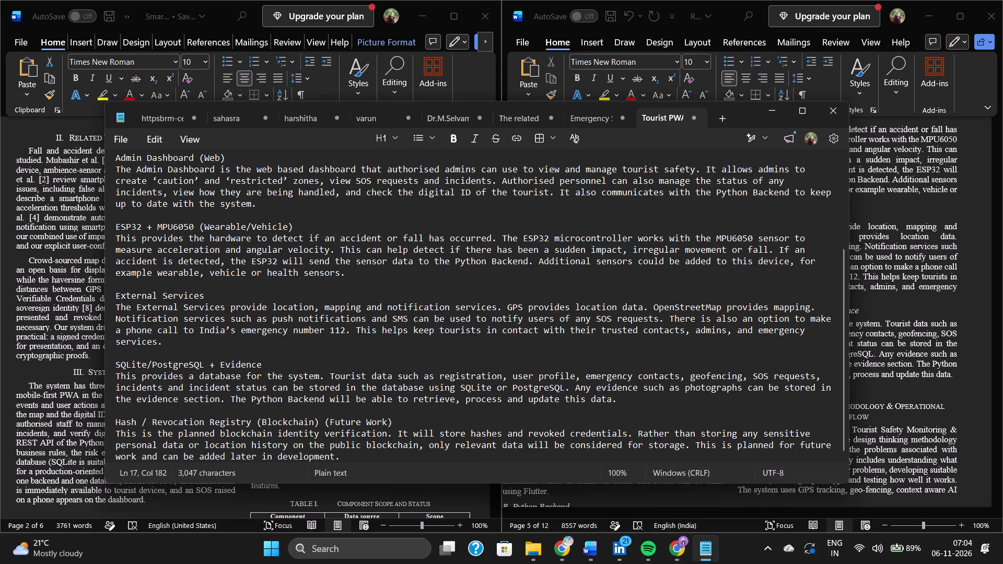
pyautogui.scroll(-1, 353, 393)
pyautogui.moveTo(254, 418); pyautogui.dragTo(112, 426)
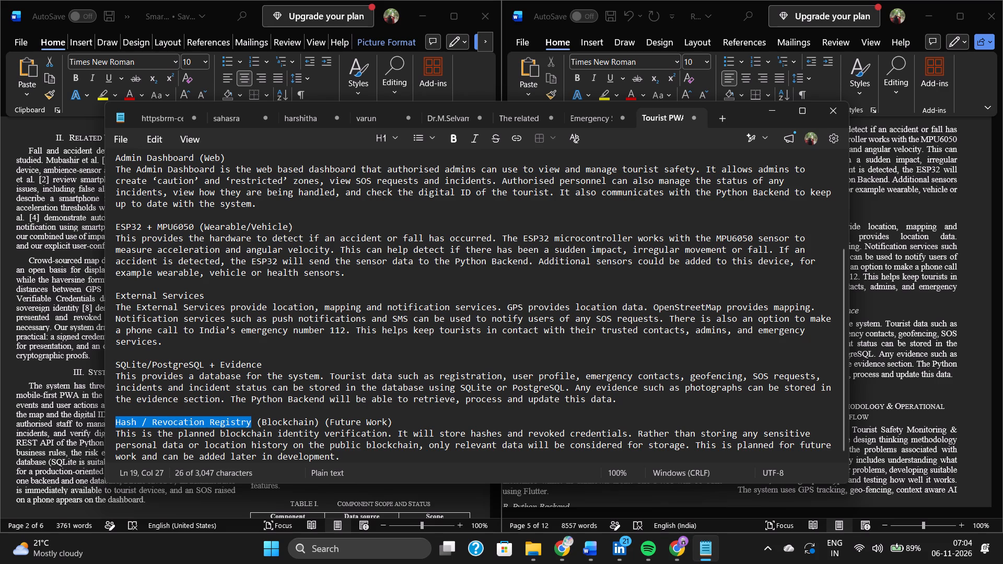
pyautogui.hotkey('ctrl', 'c')
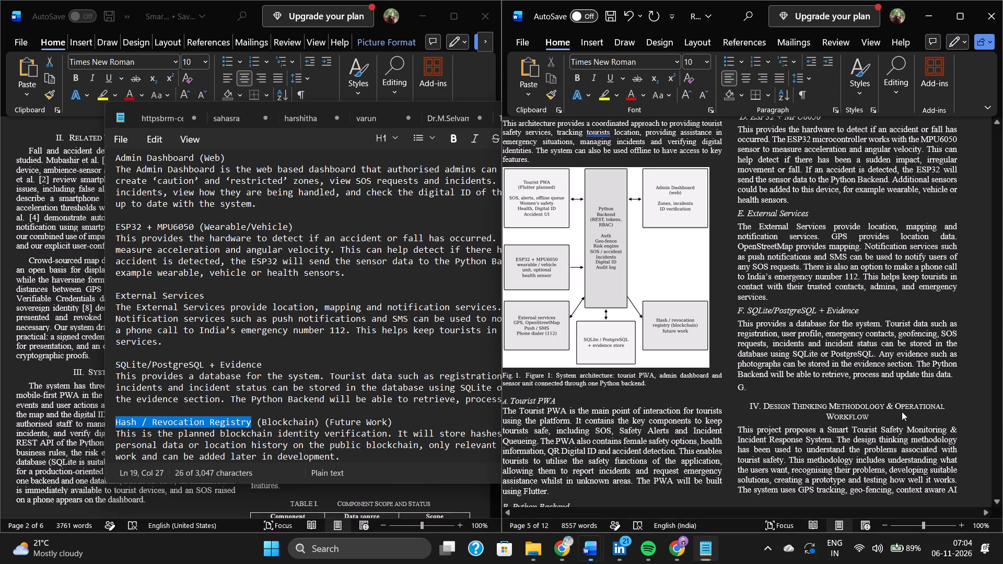
pyautogui.click(902, 412)
pyautogui.hotkey('ctrl', 'v')
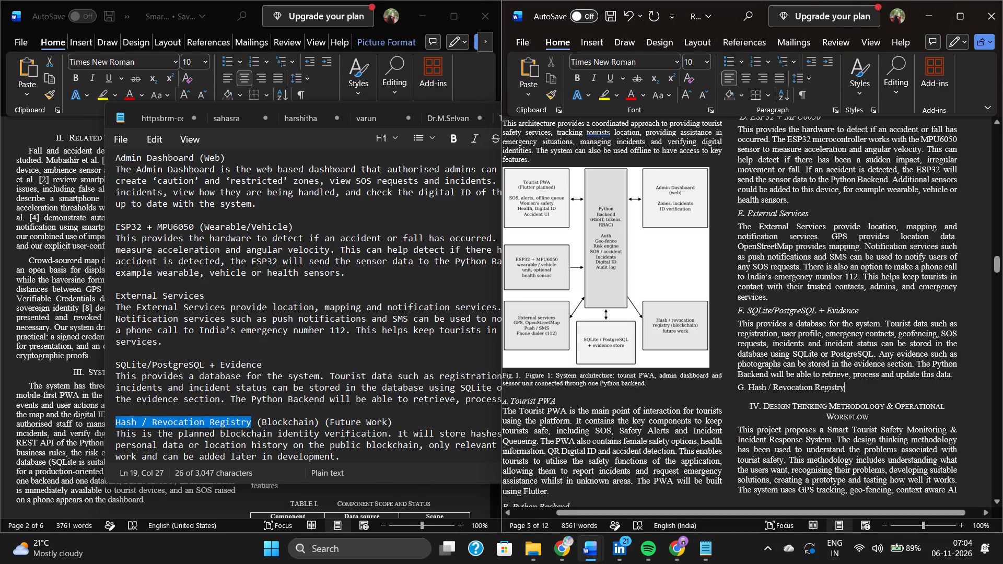
# Italicize the "G. Hash / Revocation Registry" heading.
pyautogui.moveTo(848, 387); pyautogui.dragTo(761, 396)
pyautogui.moveTo(761, 396); pyautogui.dragTo(736, 386)
pyautogui.click(761, 367)
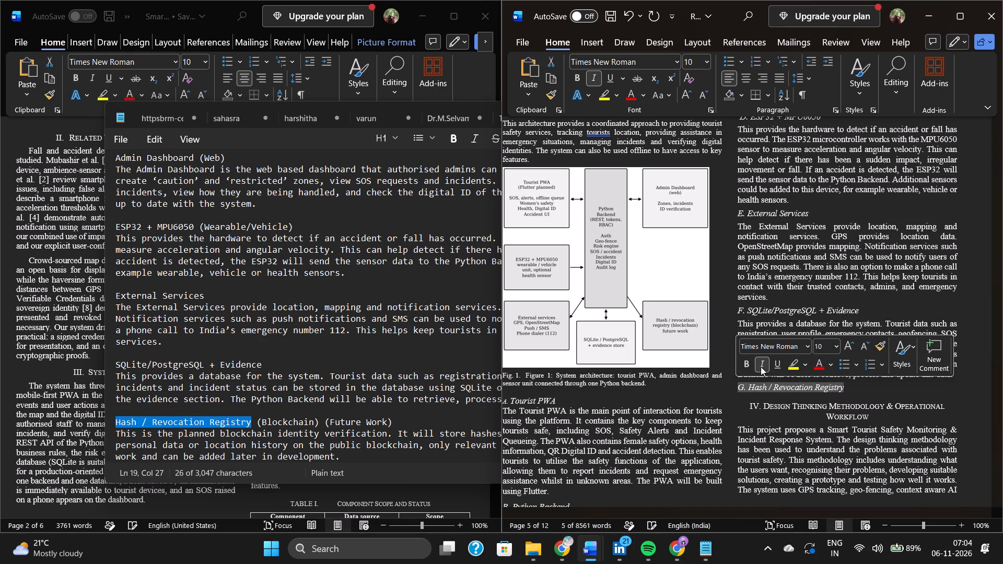
pyautogui.click(766, 414)
pyautogui.scroll(-1, 766, 414)
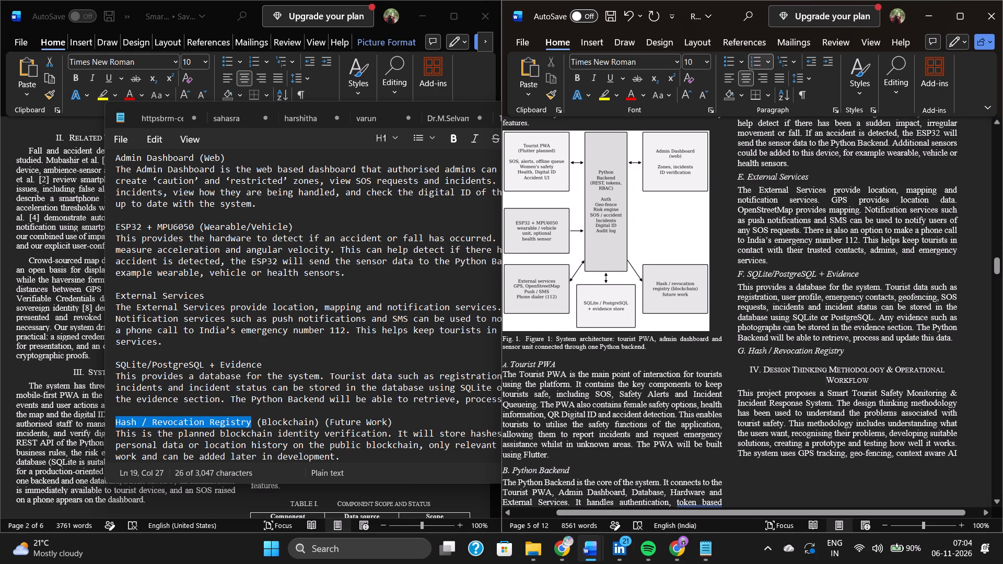
# Insert the Hash / Revocation Registry description from Notepad on a new line under heading G.
pyautogui.click(855, 349)
pyautogui.press('Return')
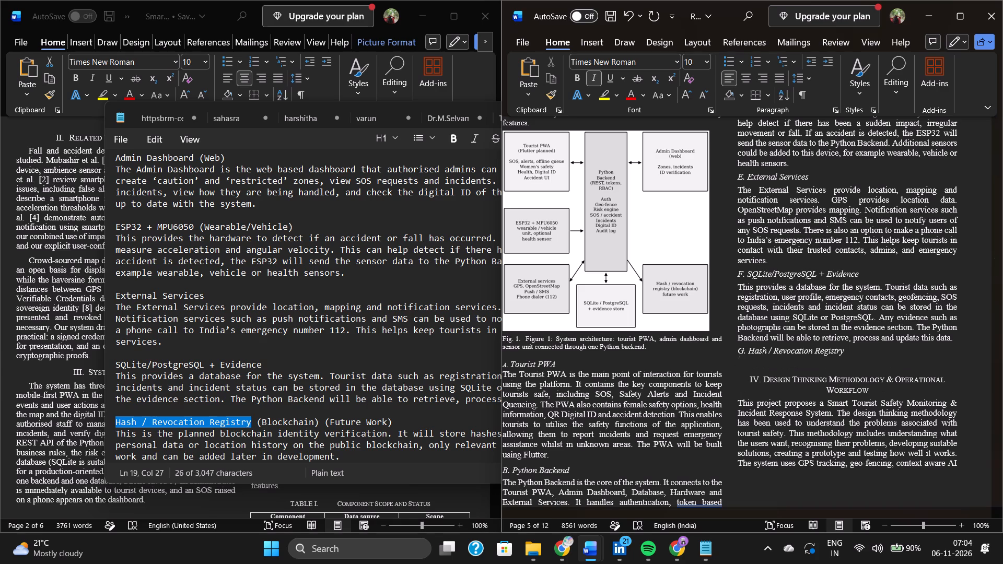
pyautogui.scroll(-5, 339, 388)
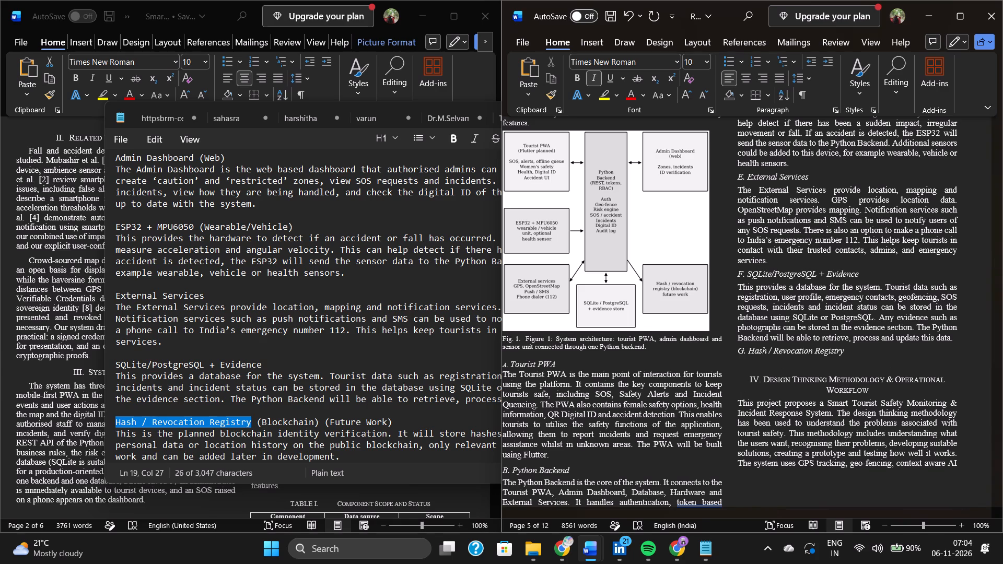
pyautogui.click(339, 388)
pyautogui.scroll(-1, 373, 439)
pyautogui.scroll(-1, 335, 411)
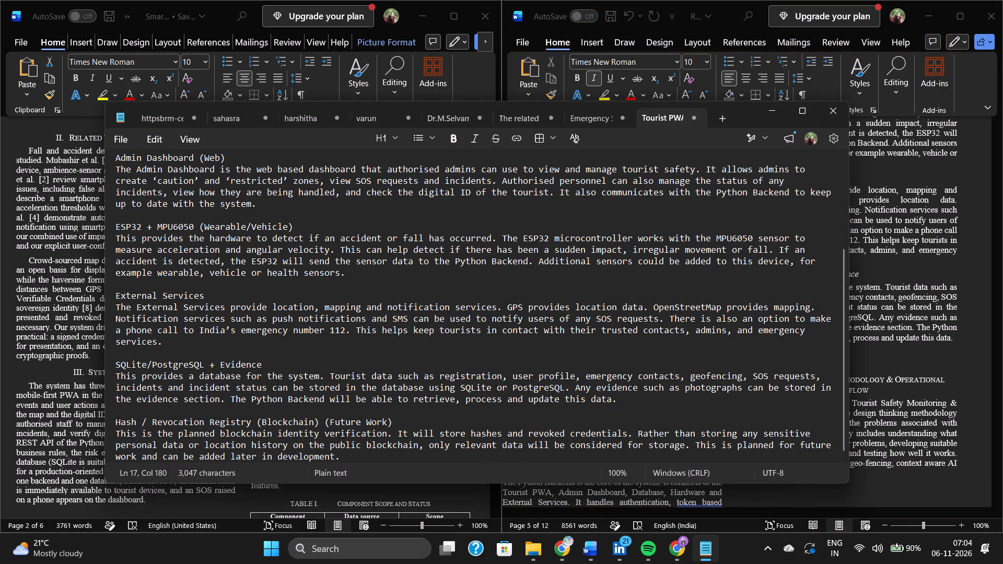
pyautogui.scroll(-1, 335, 411)
pyautogui.scroll(-4, 629, 394)
pyautogui.moveTo(843, 443); pyautogui.dragTo(845, 457)
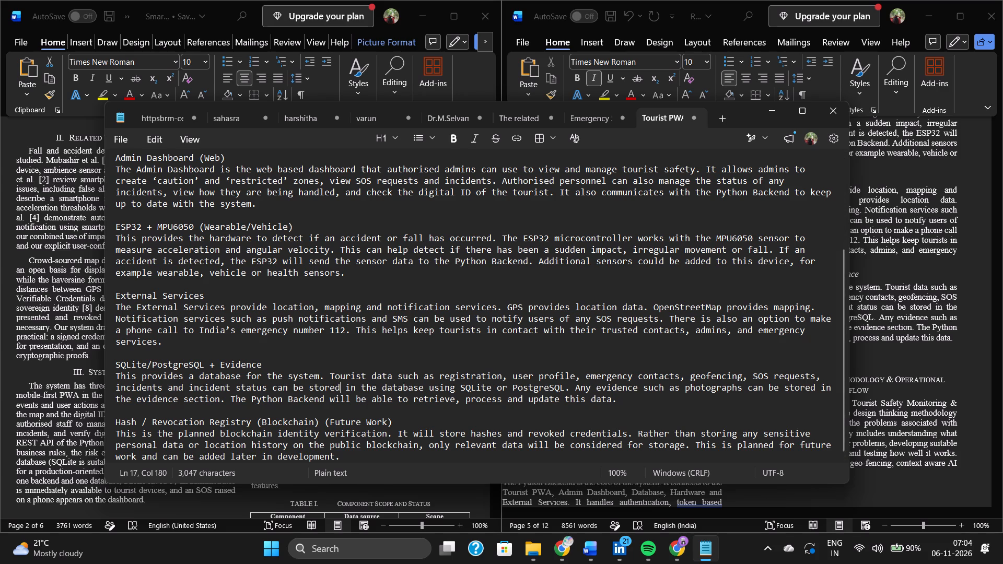
pyautogui.moveTo(361, 456); pyautogui.dragTo(137, 437)
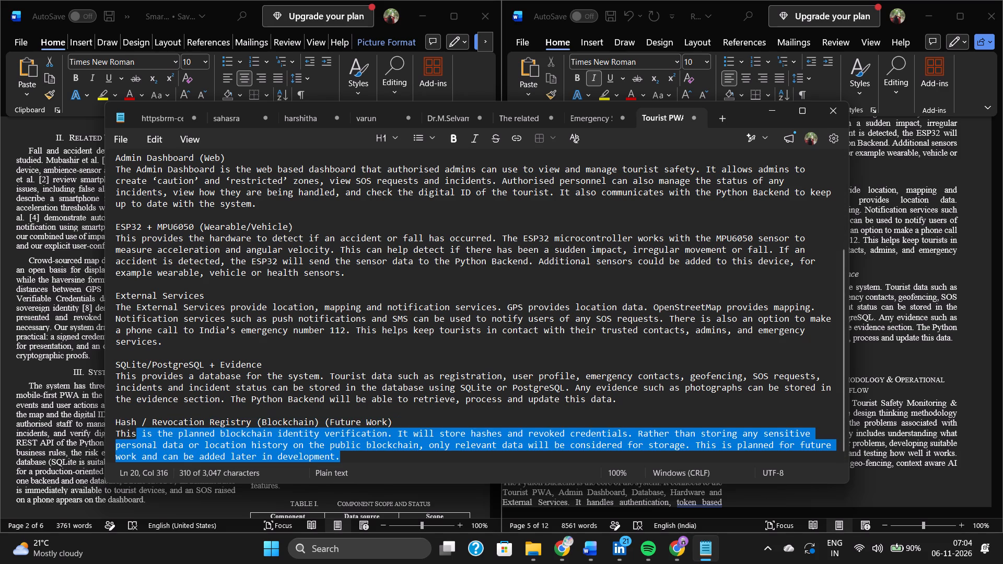
pyautogui.moveTo(137, 437); pyautogui.dragTo(87, 436)
pyautogui.hotkey('ctrl', 'c')
pyautogui.click(915, 389)
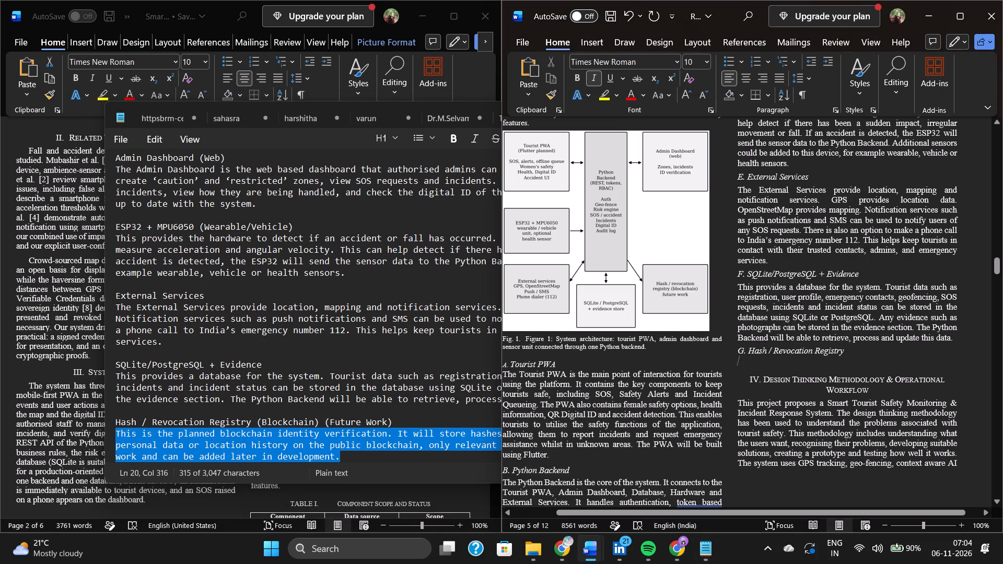
pyautogui.hotkey('ctrl', 'v')
# Remove the italics from the description under heading G and justify it.
pyautogui.moveTo(790, 409); pyautogui.dragTo(769, 388)
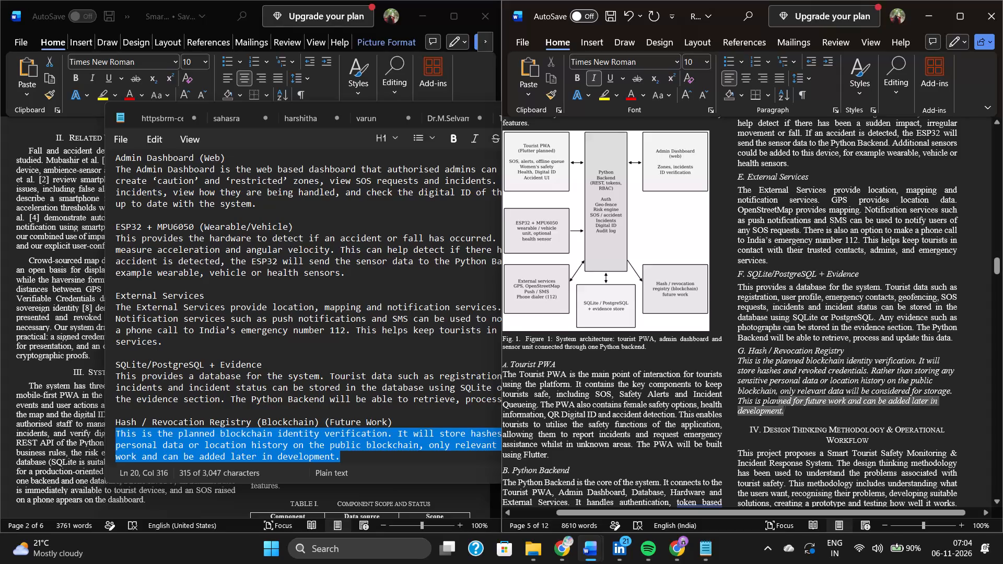
pyautogui.moveTo(769, 388); pyautogui.dragTo(742, 361)
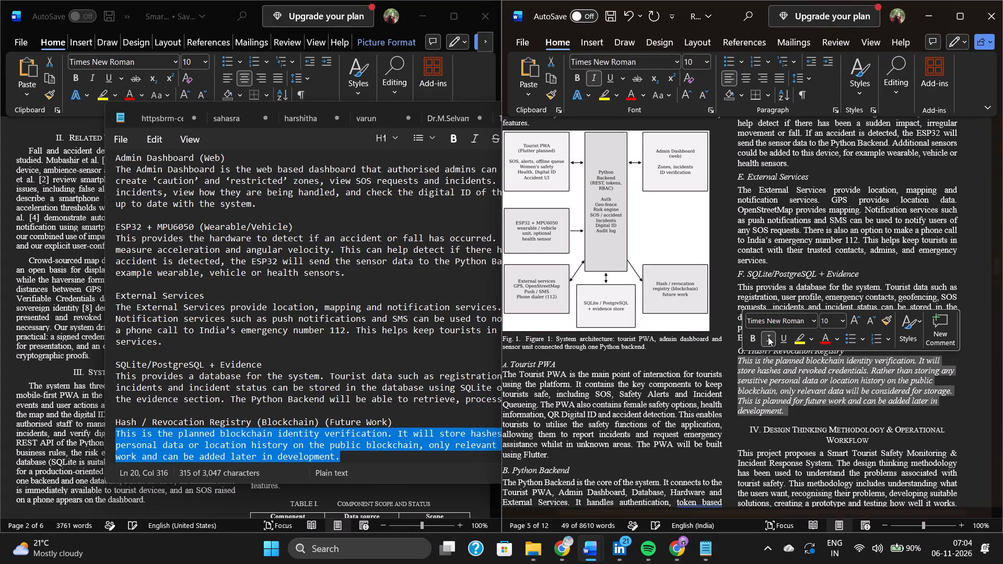
pyautogui.click(768, 337)
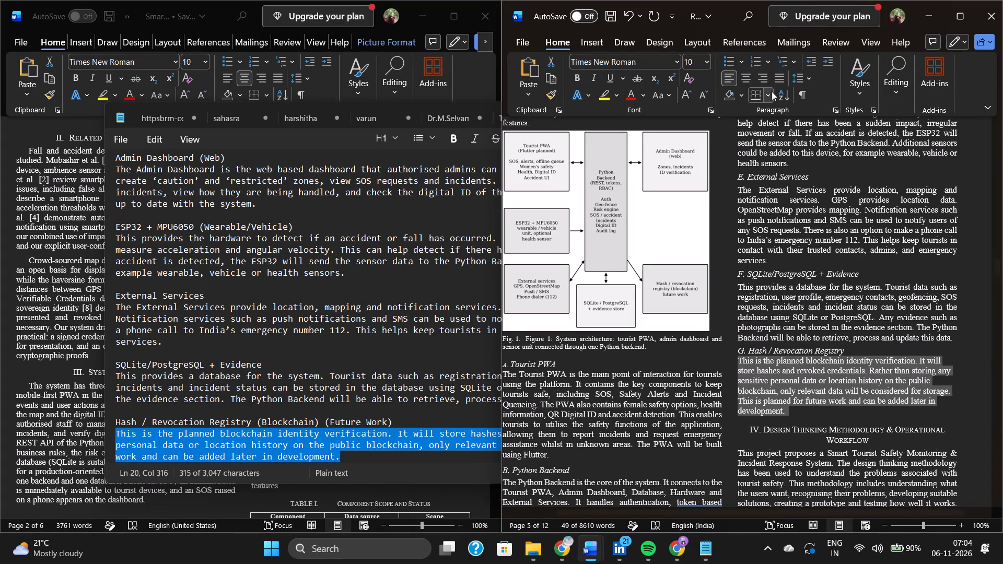
pyautogui.click(779, 79)
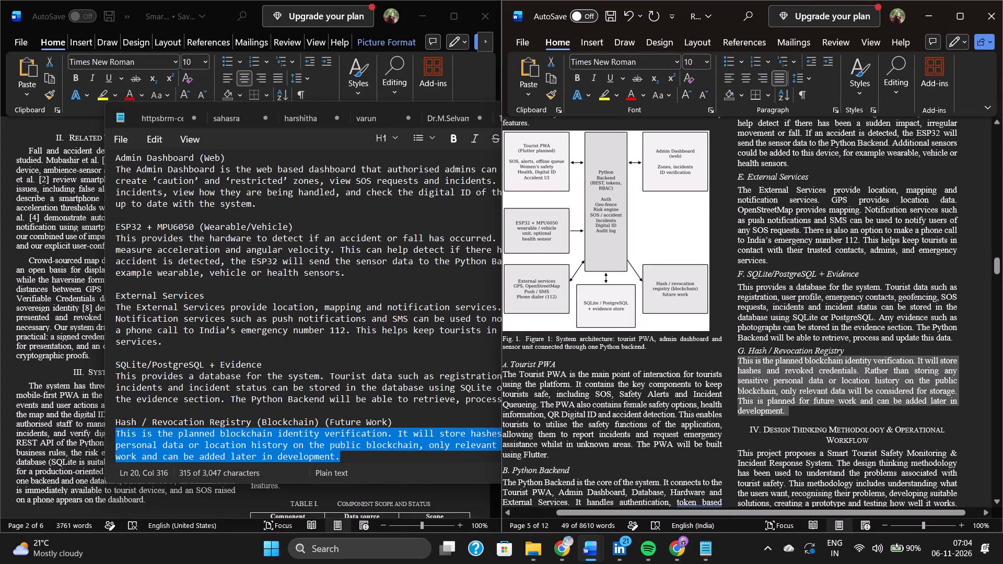
pyautogui.click(831, 392)
# Minimize Notepad and review the System Architecture sections, component table and following pages across the two open papers.
pyautogui.scroll(-1, 831, 392)
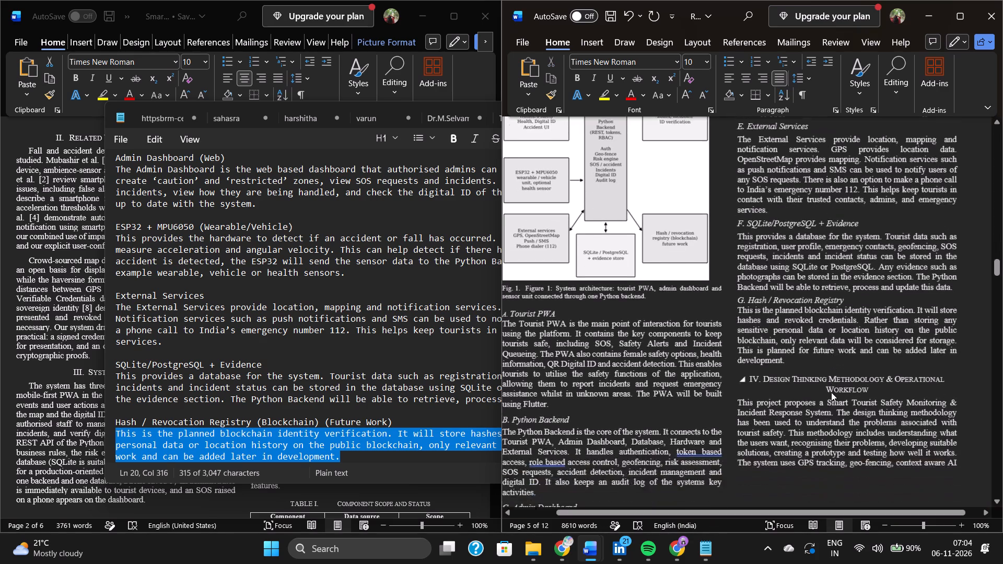
pyautogui.scroll(-5, 831, 392)
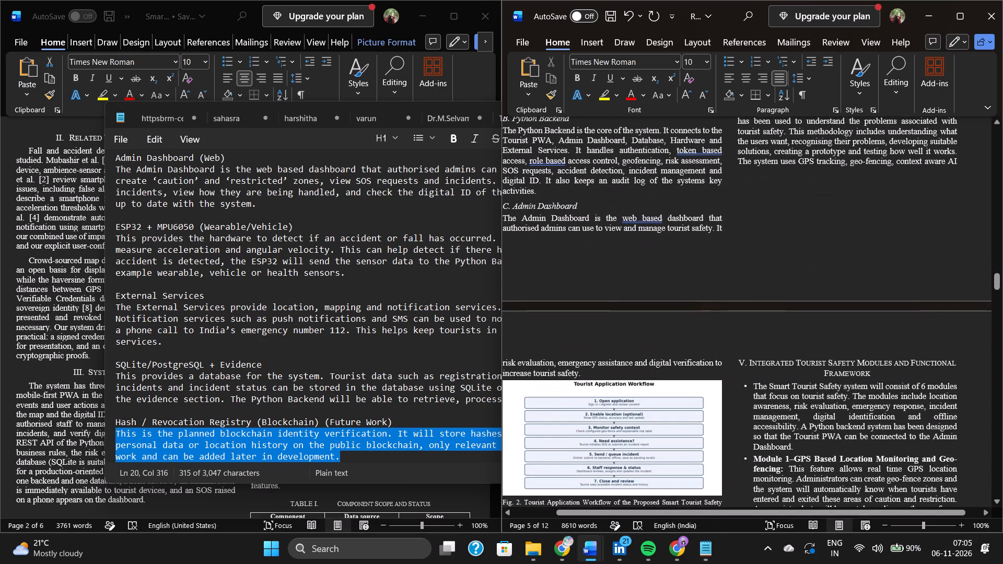
pyautogui.click(434, 186)
pyautogui.click(773, 113)
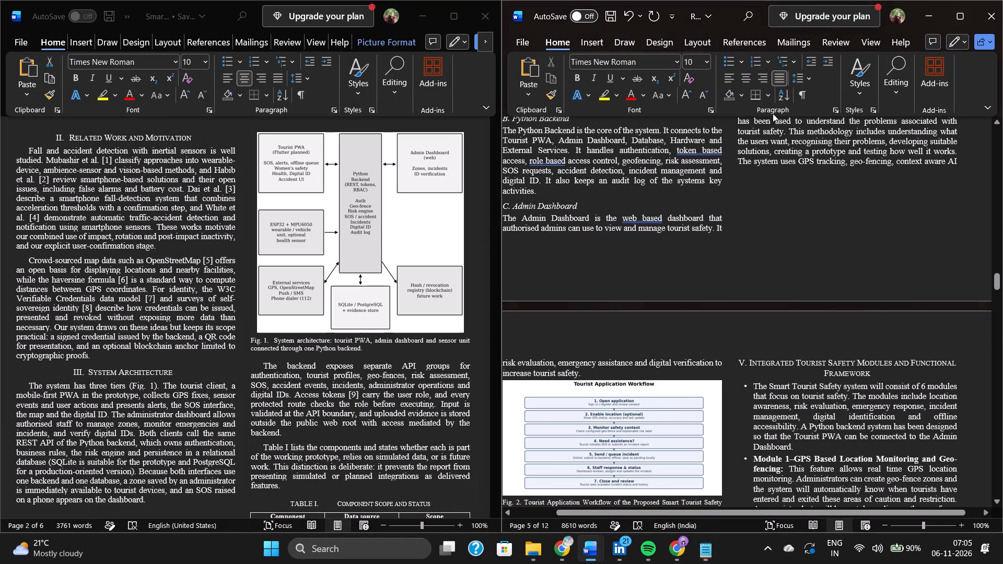
pyautogui.scroll(-2, 344, 385)
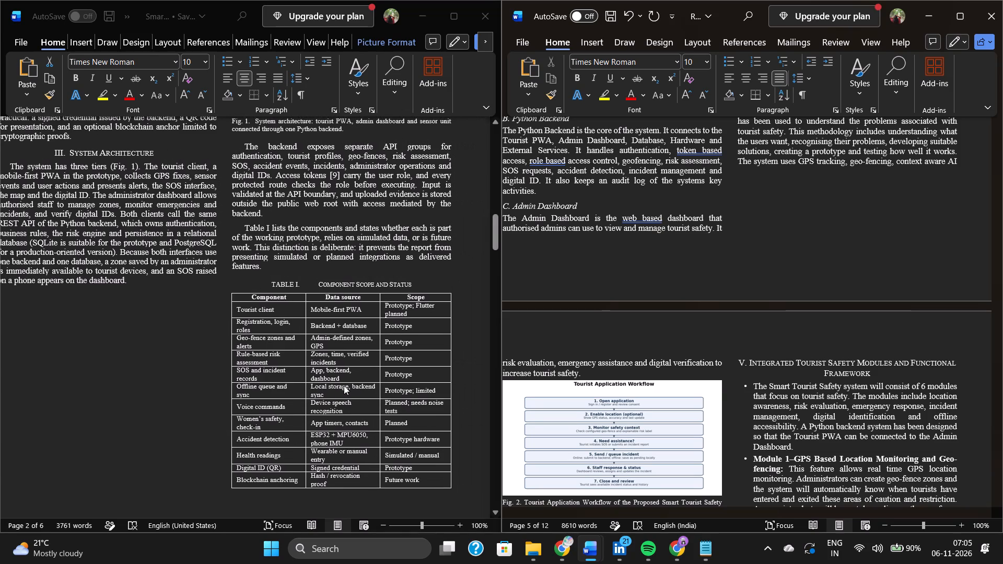
pyautogui.scroll(10, 655, 297)
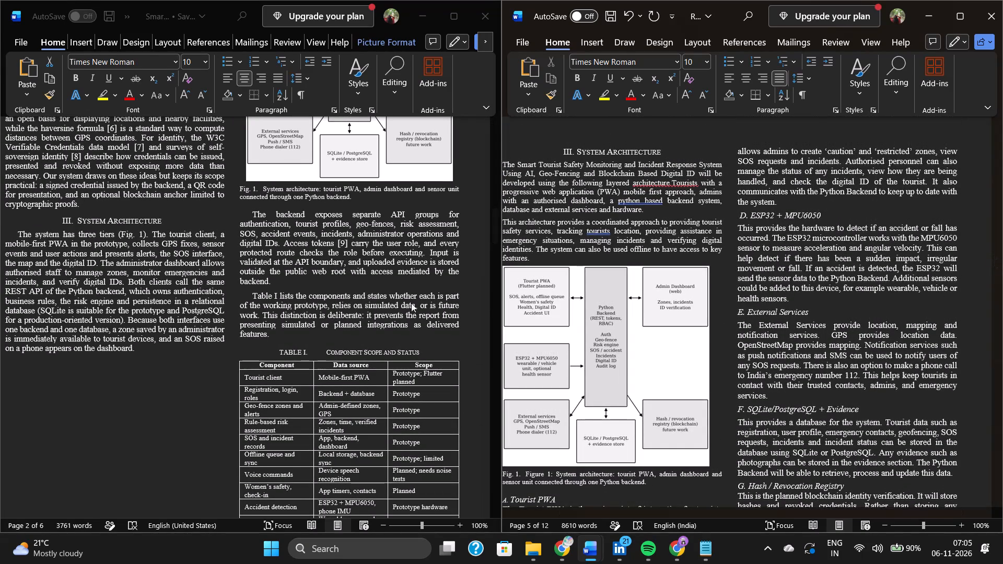
pyautogui.hscroll(1, 555, 321)
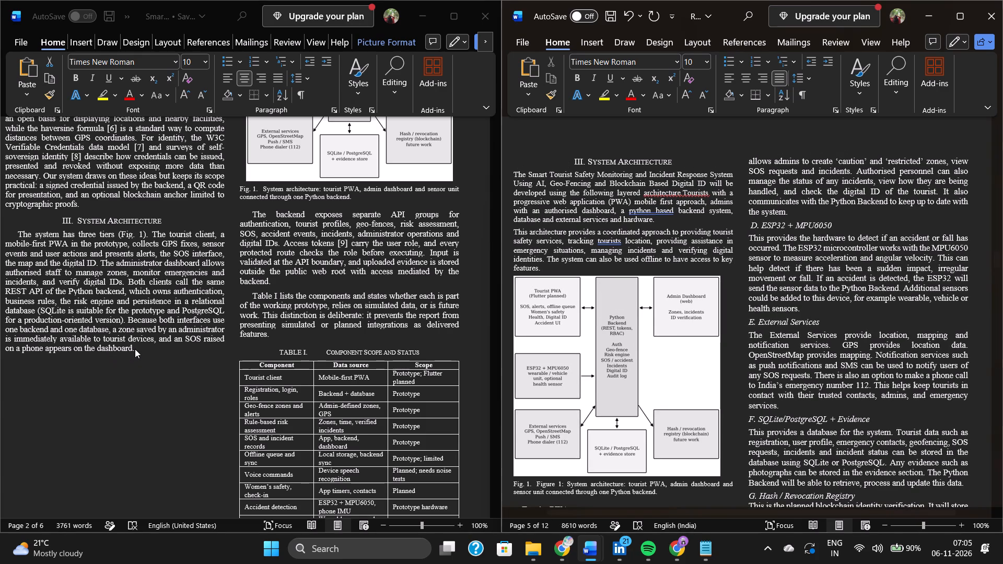
pyautogui.moveTo(135, 349); pyautogui.dragTo(140, 349)
pyautogui.moveTo(140, 349); pyautogui.dragTo(116, 326)
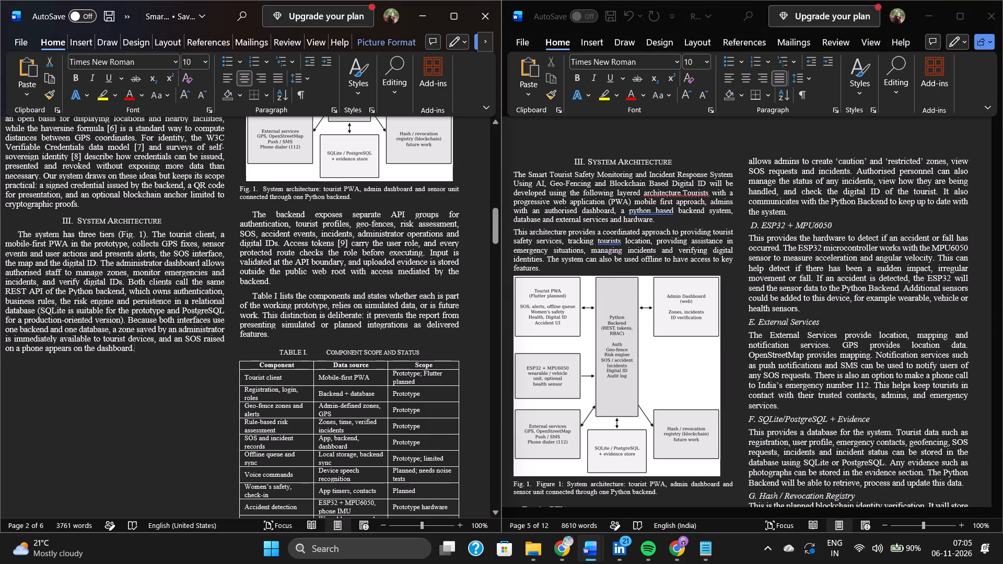
pyautogui.moveTo(116, 326); pyautogui.dragTo(18, 231)
pyautogui.hotkey('ctrl', 'c')
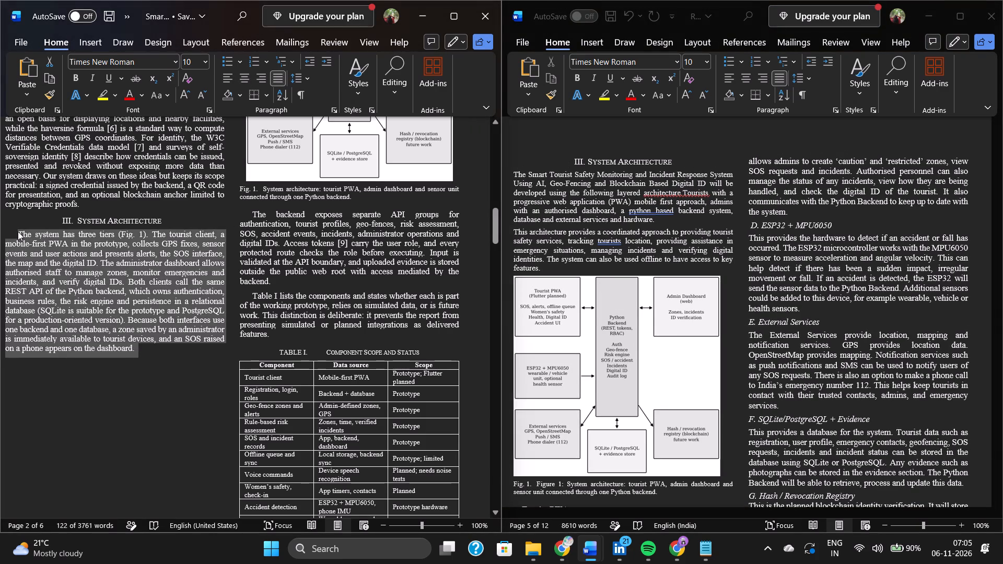
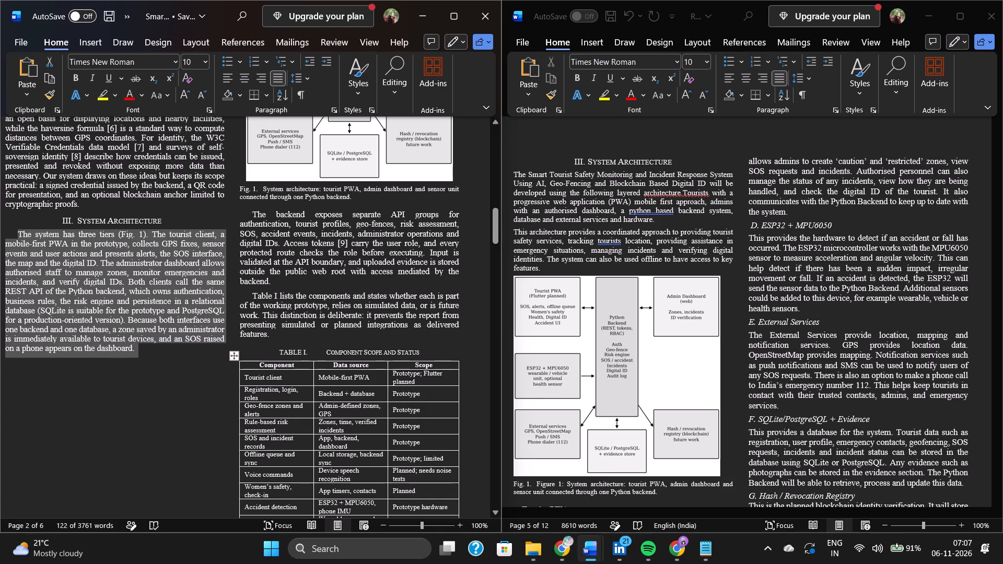
pyautogui.click(96, 349)
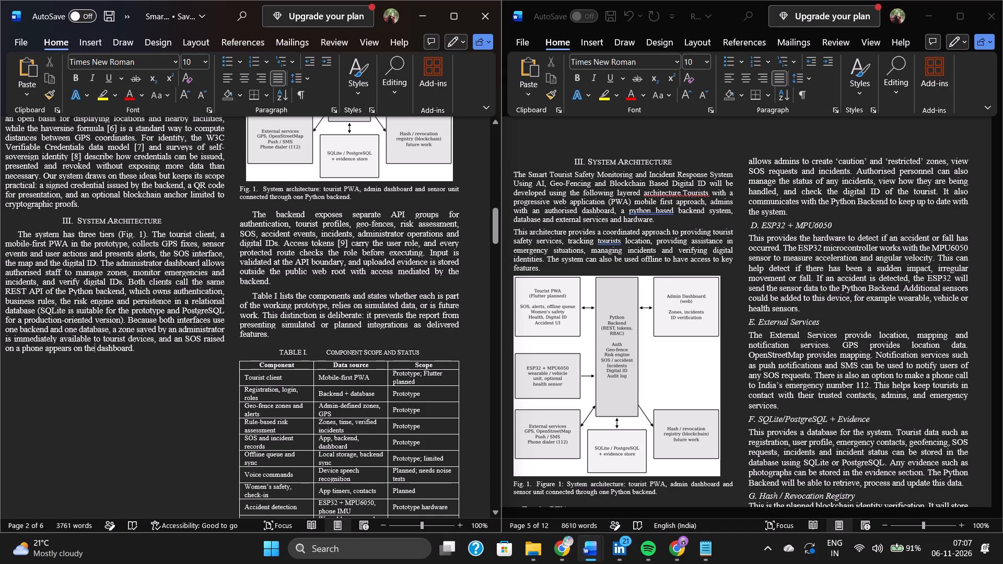
pyautogui.moveTo(155, 233); pyautogui.dragTo(142, 345)
pyautogui.hotkey('ctrl', 'c')
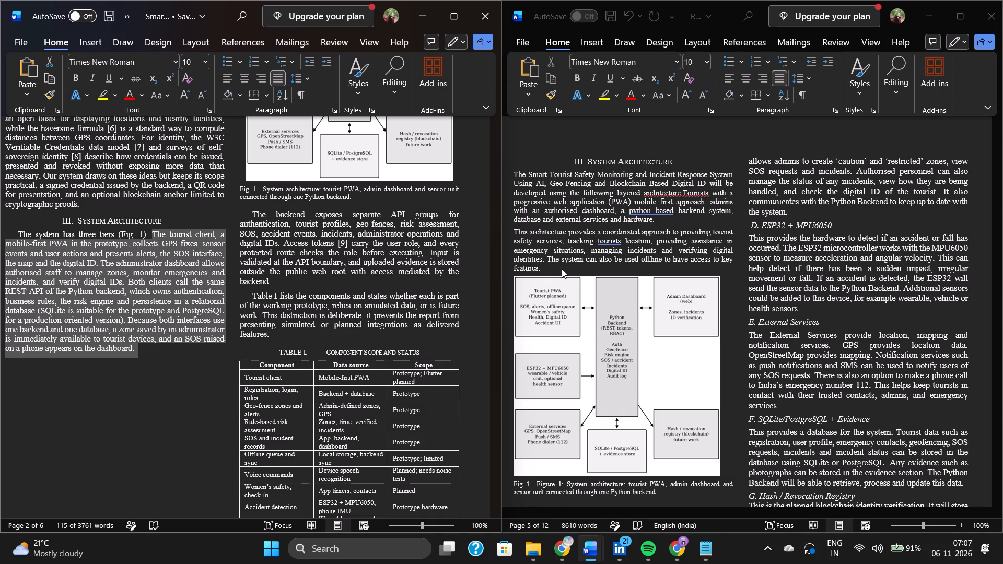
# In the ReadySphere paper's System Architecture section, delete the text after "mobile first" through the end of the second introductory paragraph.
pyautogui.click(679, 202)
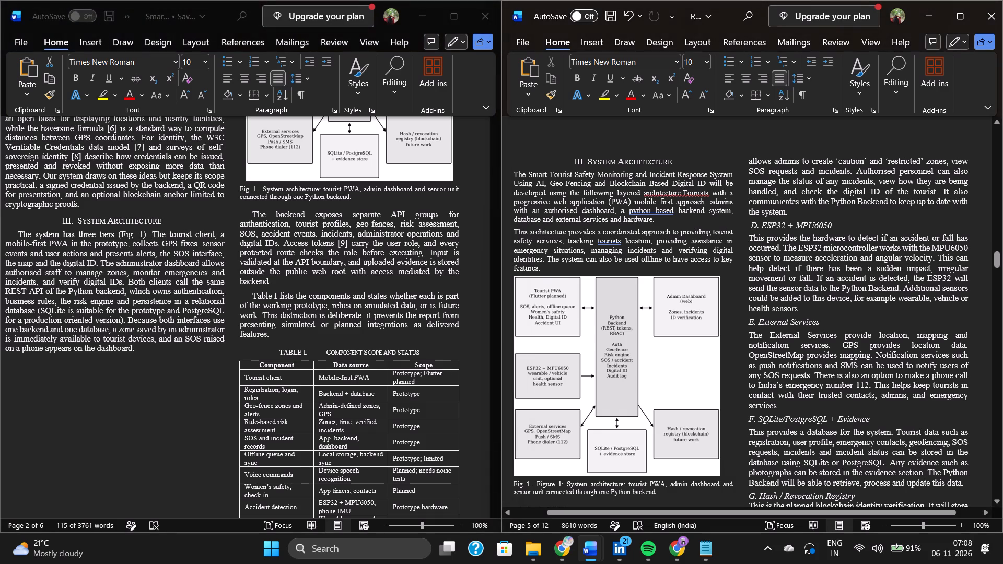
pyautogui.moveTo(676, 202); pyautogui.dragTo(678, 203)
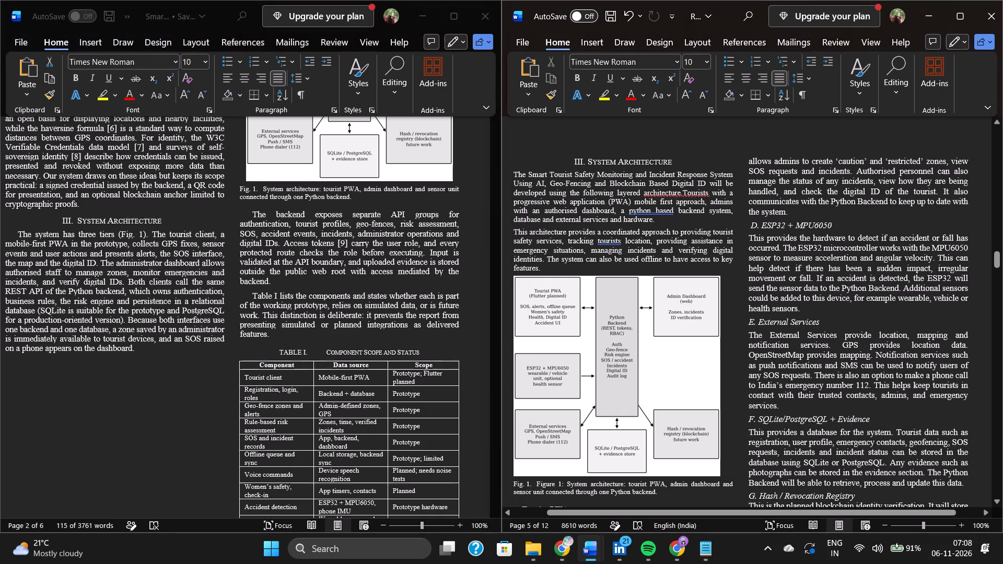
pyautogui.moveTo(678, 203); pyautogui.dragTo(686, 263)
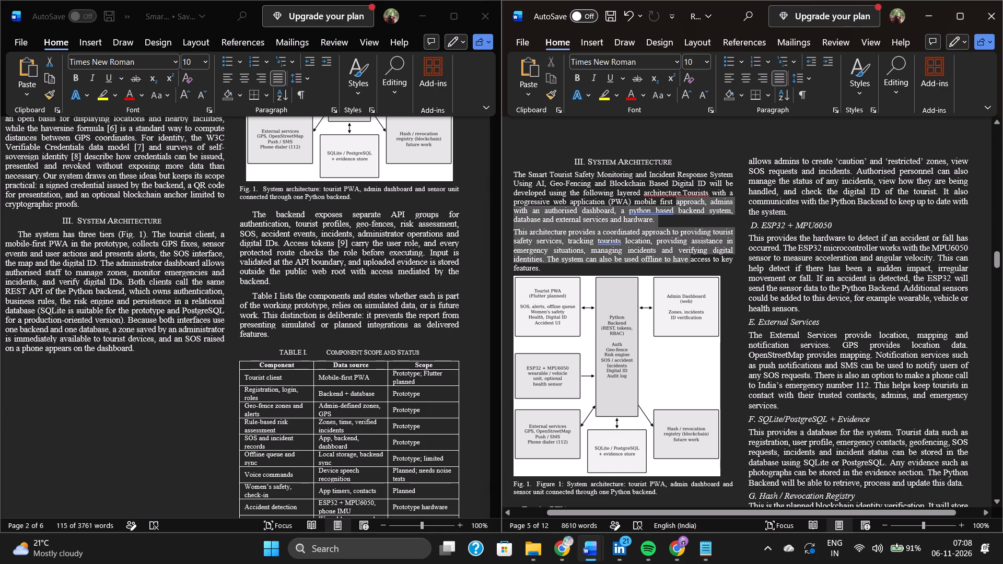
pyautogui.moveTo(686, 263); pyautogui.dragTo(696, 268)
pyautogui.press('BackSpace')
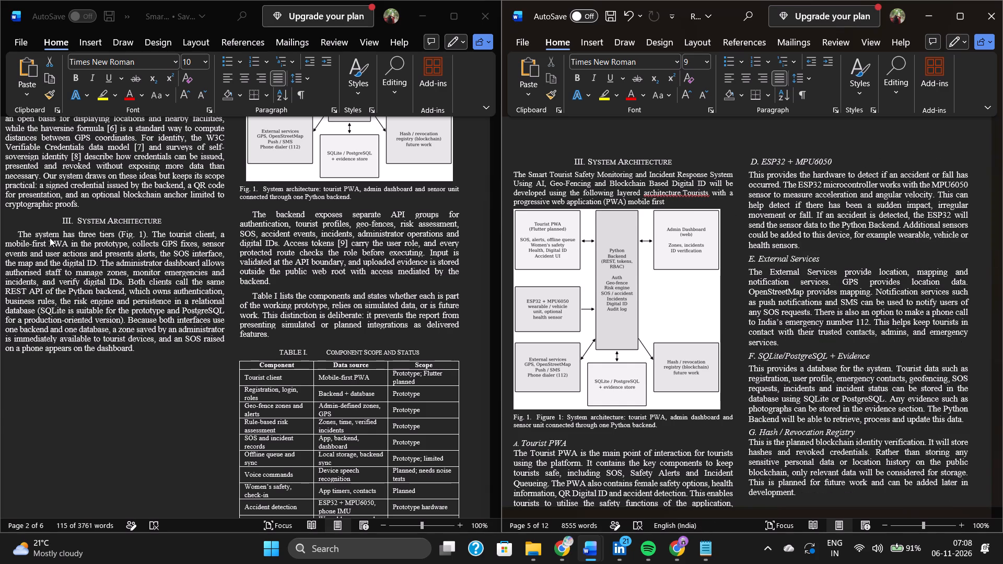
# Copy the Smart_Tou… paper's architecture text from "PWA in the prototype" to "dashboard." and insert it after "mobile first" in the ReadySphere paper.
pyautogui.moveTo(48, 242); pyautogui.dragTo(84, 276)
pyautogui.click(84, 276)
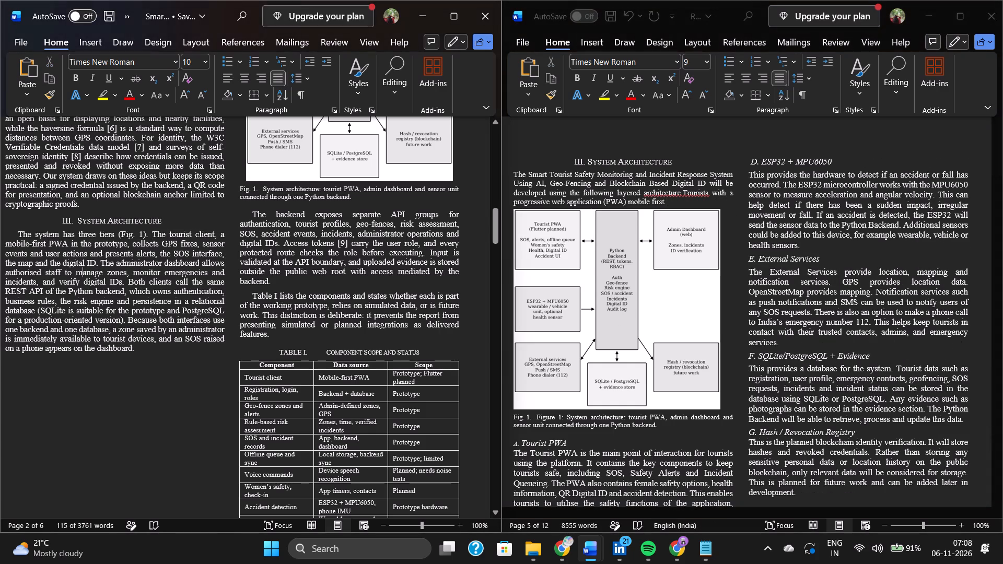
pyautogui.moveTo(49, 244); pyautogui.dragTo(126, 340)
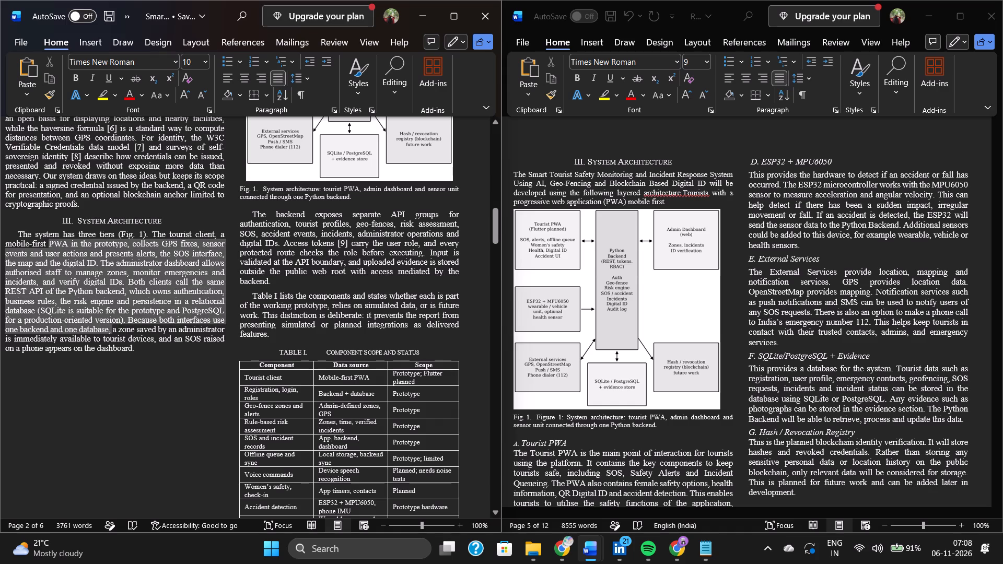
pyautogui.moveTo(126, 340); pyautogui.dragTo(133, 345)
pyautogui.hotkey('ctrl', 'c')
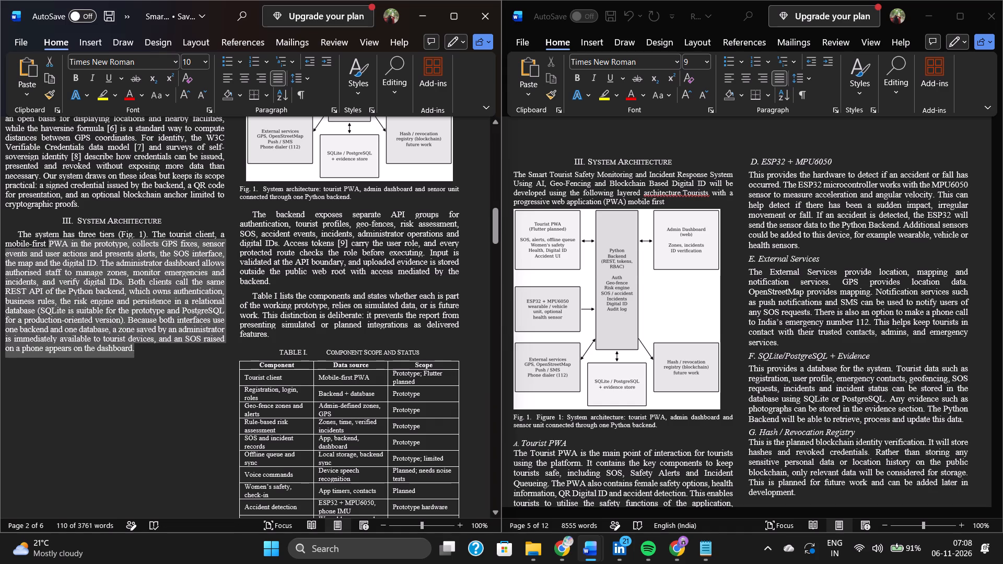
pyautogui.click(673, 201)
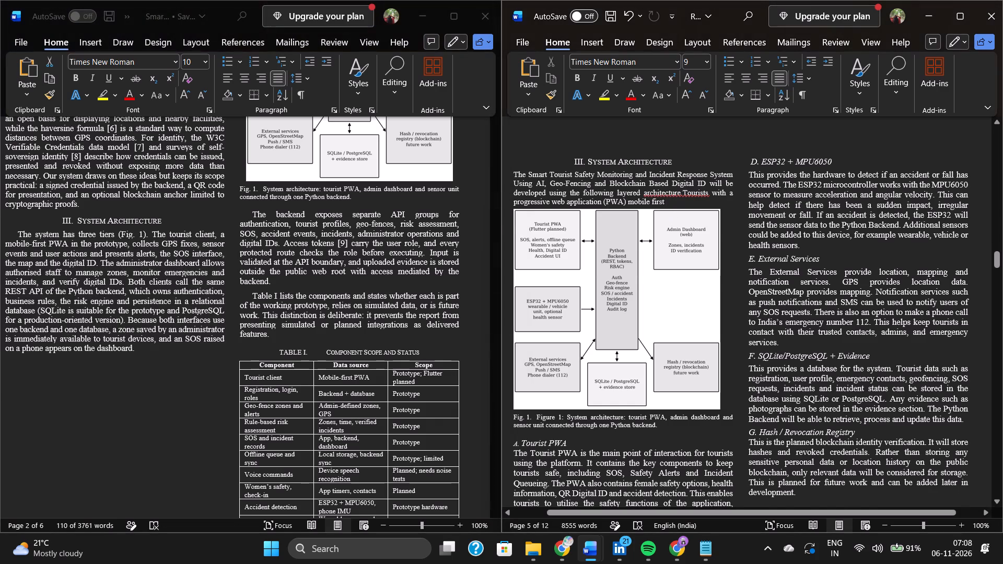
pyautogui.hotkey('ctrl', 'v')
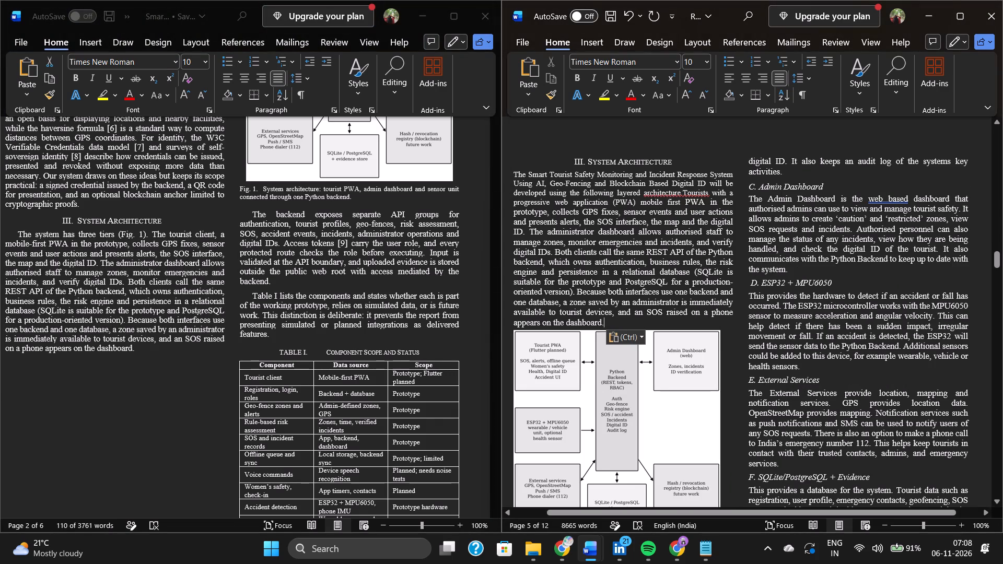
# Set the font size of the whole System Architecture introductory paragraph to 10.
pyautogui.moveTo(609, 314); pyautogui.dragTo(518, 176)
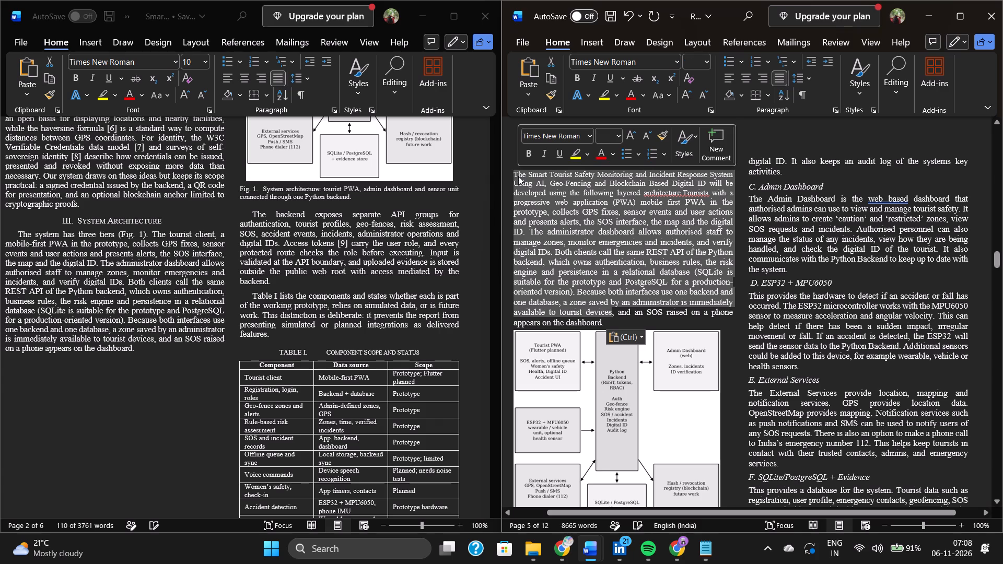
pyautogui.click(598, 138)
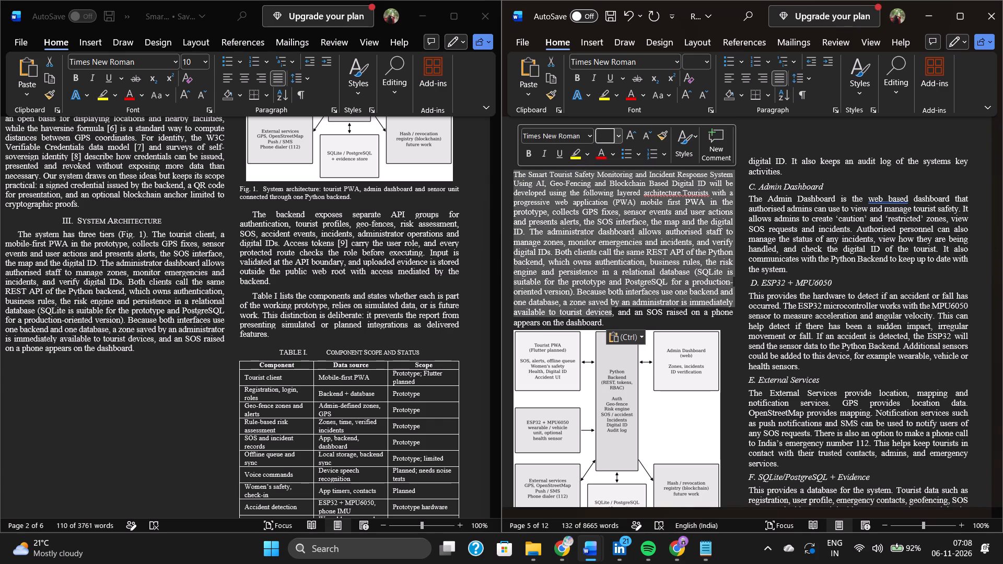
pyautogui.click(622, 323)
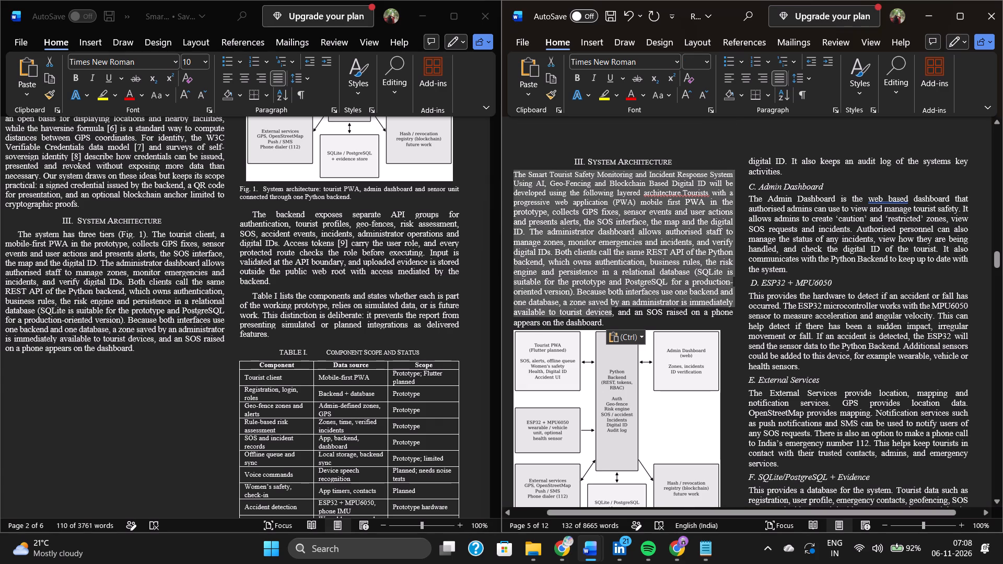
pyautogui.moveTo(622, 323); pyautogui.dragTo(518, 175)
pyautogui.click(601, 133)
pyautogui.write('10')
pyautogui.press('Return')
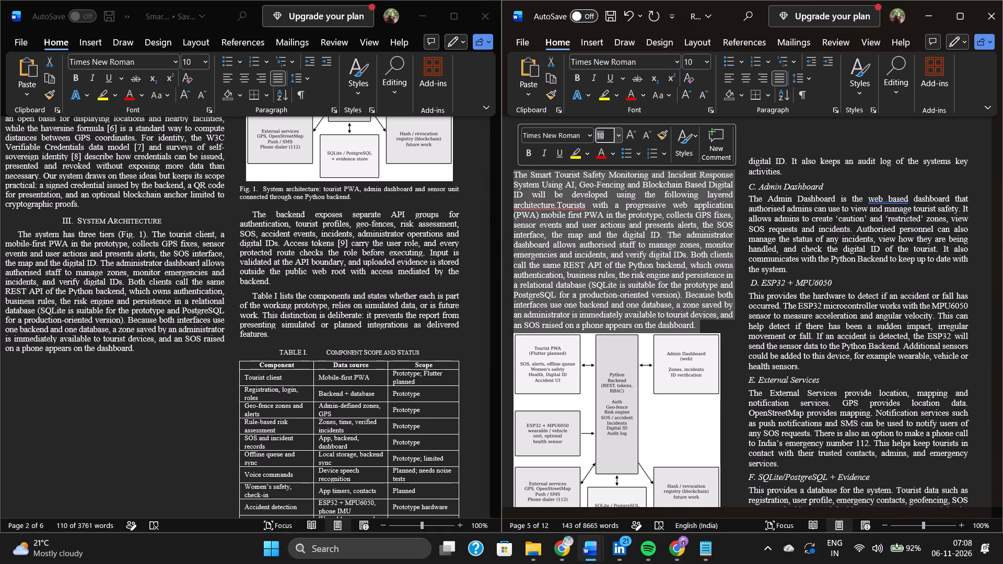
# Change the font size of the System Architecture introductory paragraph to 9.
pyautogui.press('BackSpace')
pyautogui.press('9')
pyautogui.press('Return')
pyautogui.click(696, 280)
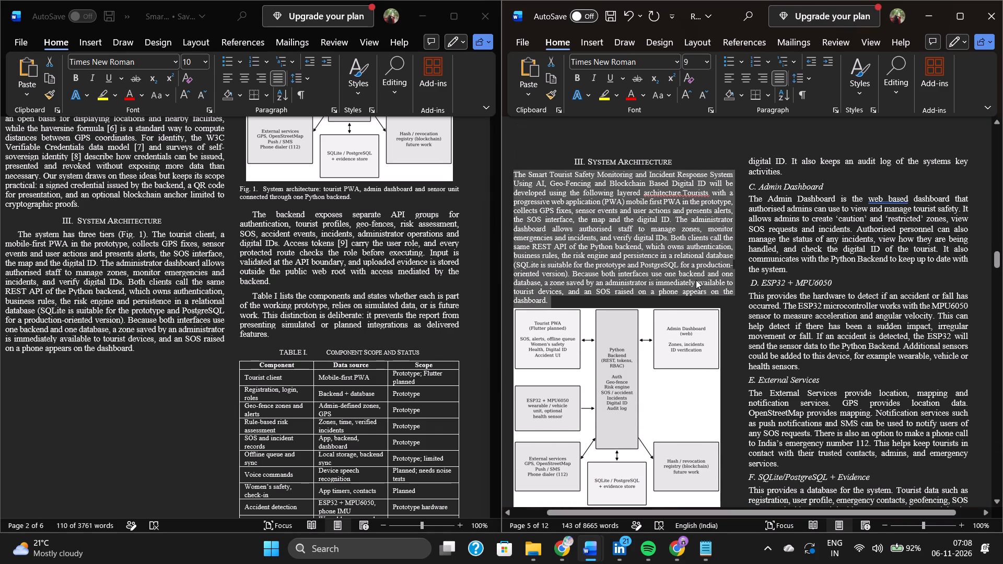
# Compare the introductory System Architecture paragraph with the preceding pages, set its font size to 10 and align it left.
pyautogui.scroll(-1, 887, 313)
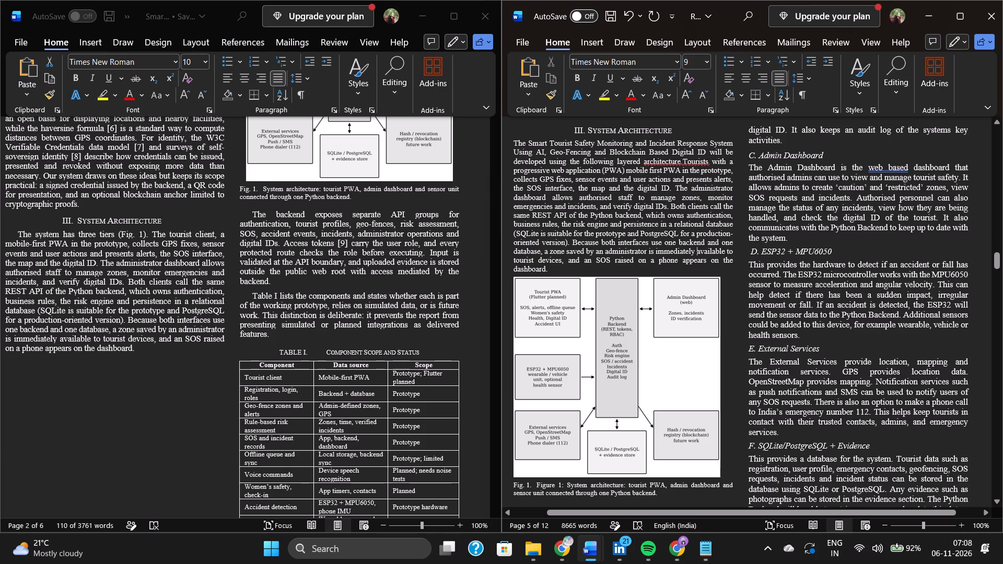
pyautogui.scroll(4, 749, 263)
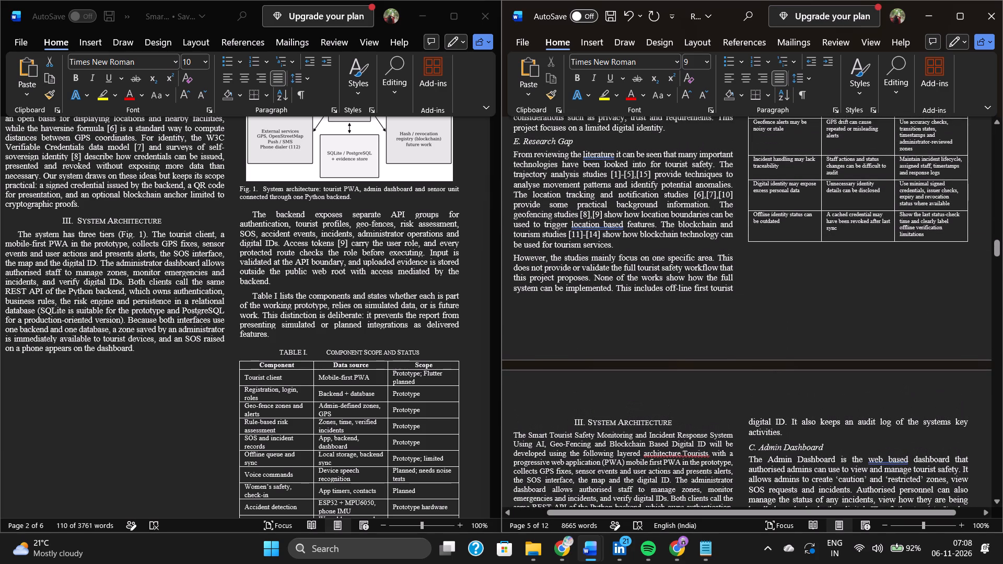
pyautogui.scroll(3, 749, 263)
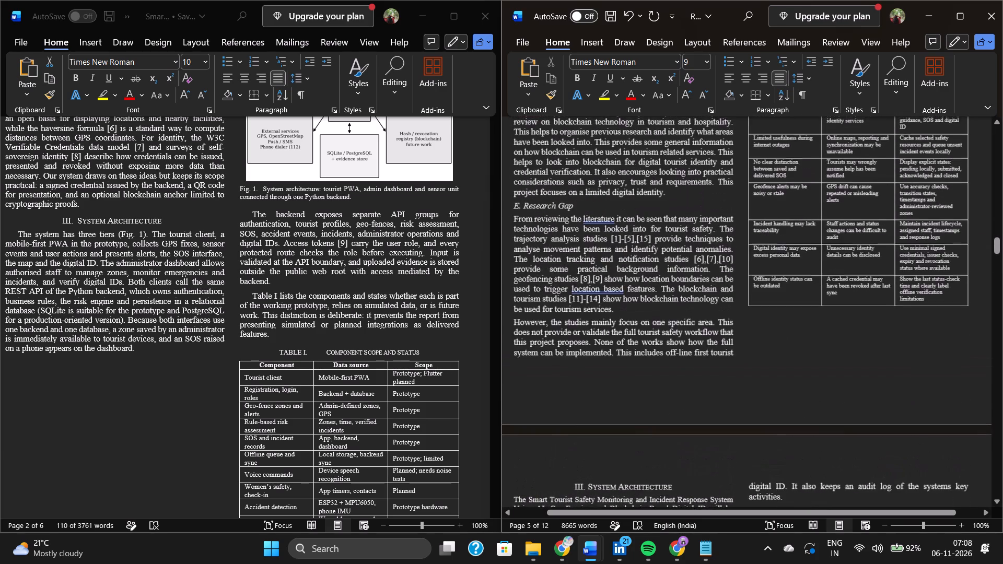
pyautogui.scroll(4, 749, 263)
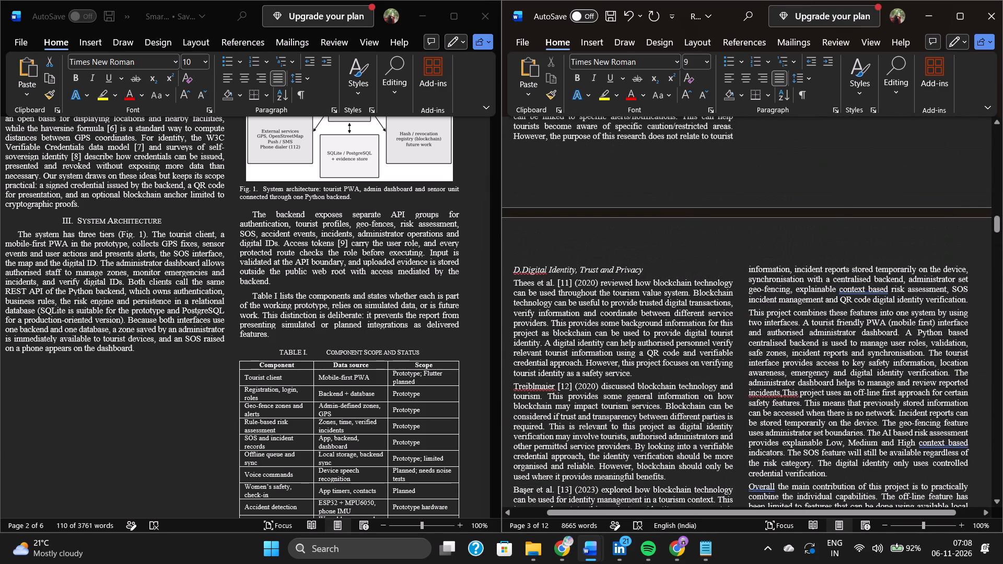
pyautogui.scroll(-7, 749, 263)
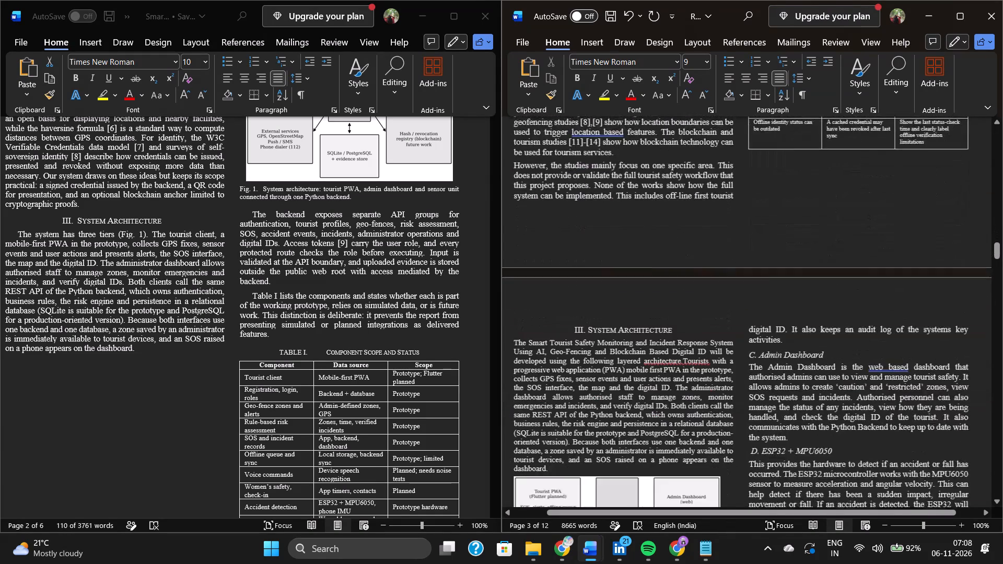
pyautogui.scroll(-3, 749, 263)
pyautogui.moveTo(549, 411); pyautogui.dragTo(515, 287)
pyautogui.click(600, 249)
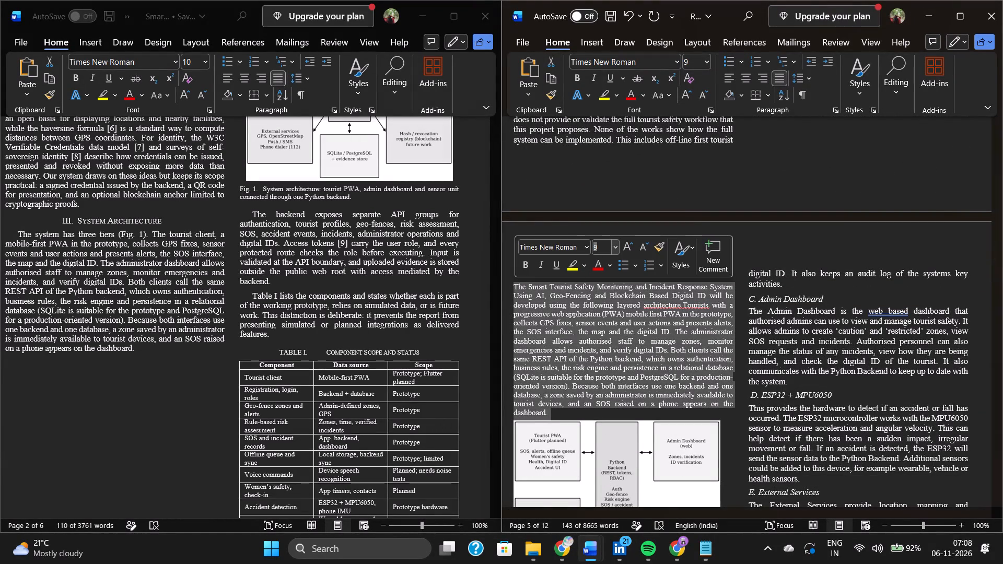
pyautogui.write('10')
pyautogui.press('Return')
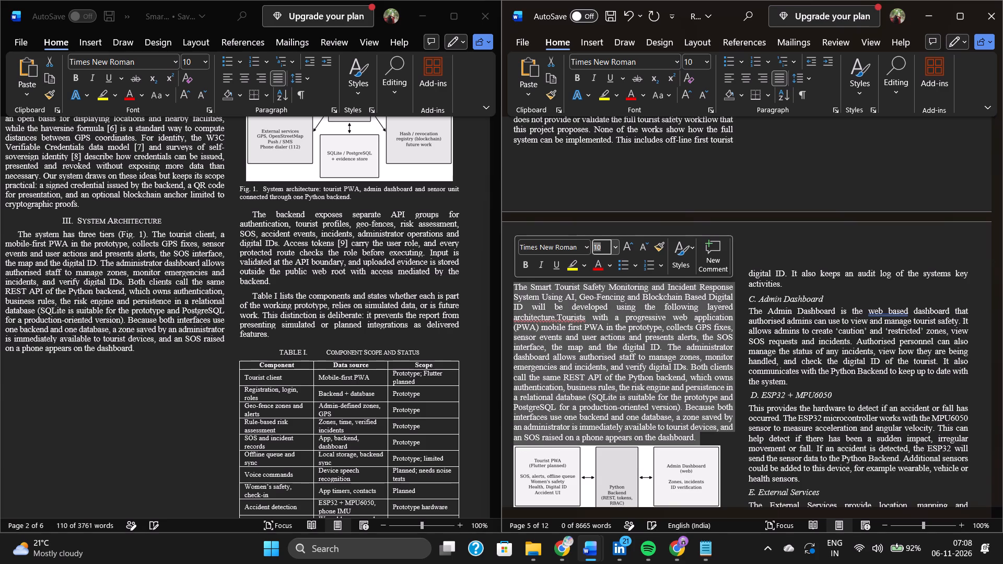
pyautogui.click(732, 80)
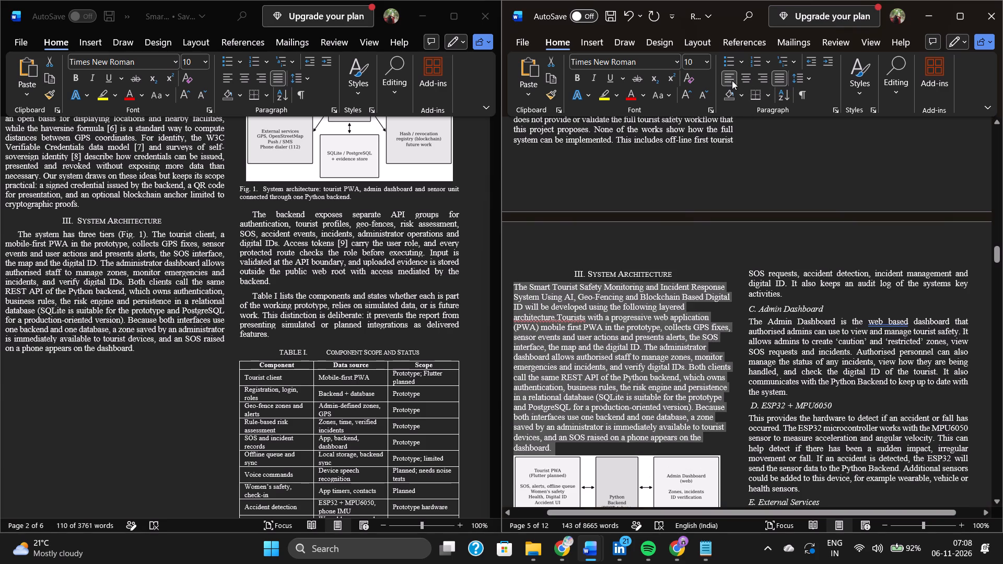
# Justify the introductory paragraph of the System Architecture section.
pyautogui.click(782, 75)
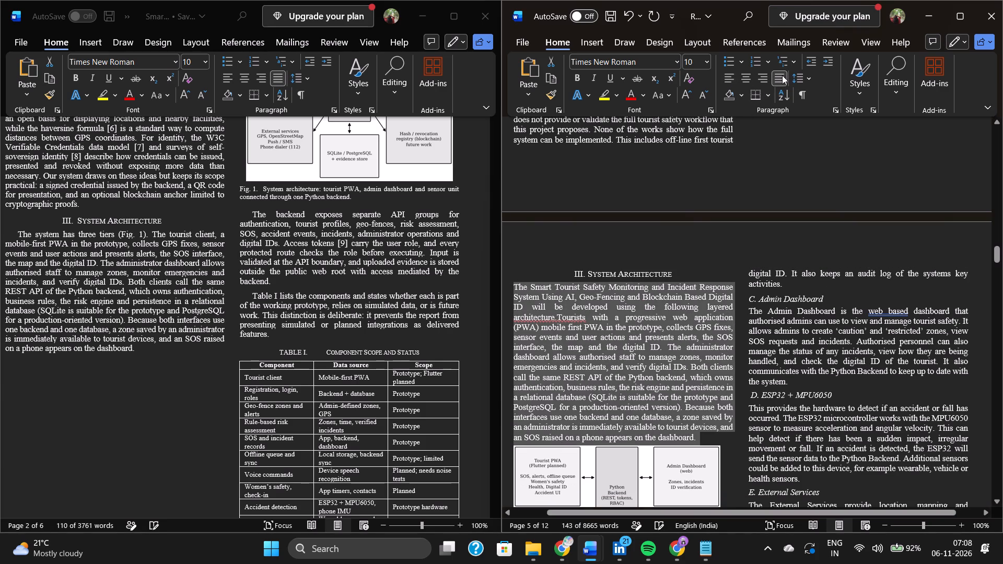
pyautogui.click(784, 290)
# Start a new paragraph beginning with "V" at the end of the Hash / Revocation Registry text, before section IV.
pyautogui.scroll(-3, 662, 346)
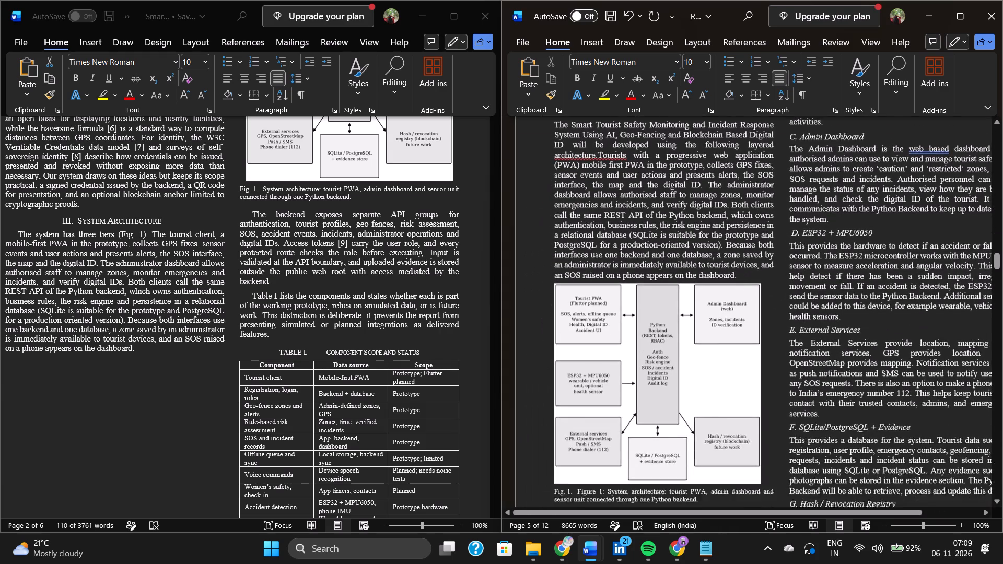
pyautogui.scroll(-4, 662, 346)
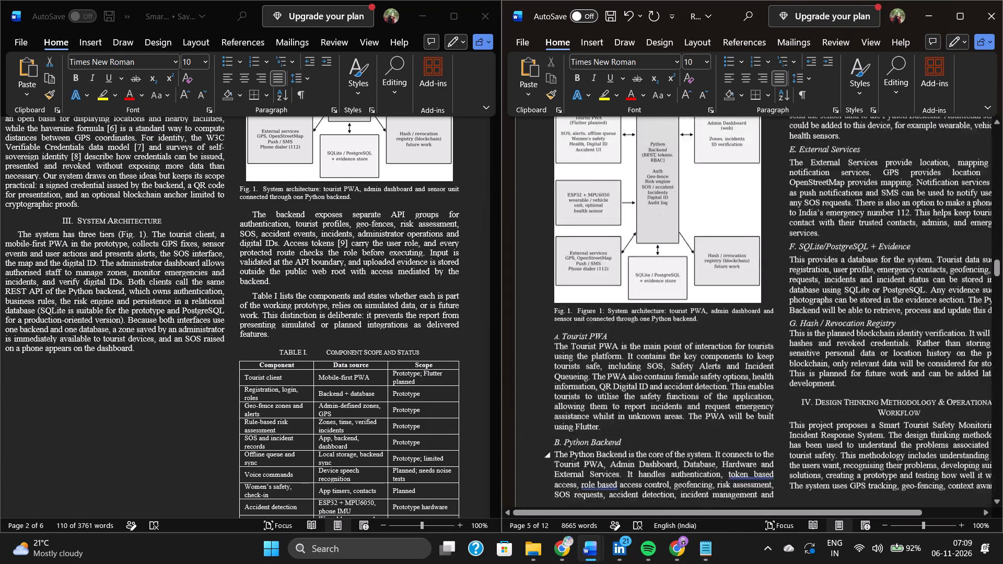
pyautogui.scroll(-2, 654, 356)
pyautogui.hscroll(-1, 654, 356)
pyautogui.scroll(1, 654, 356)
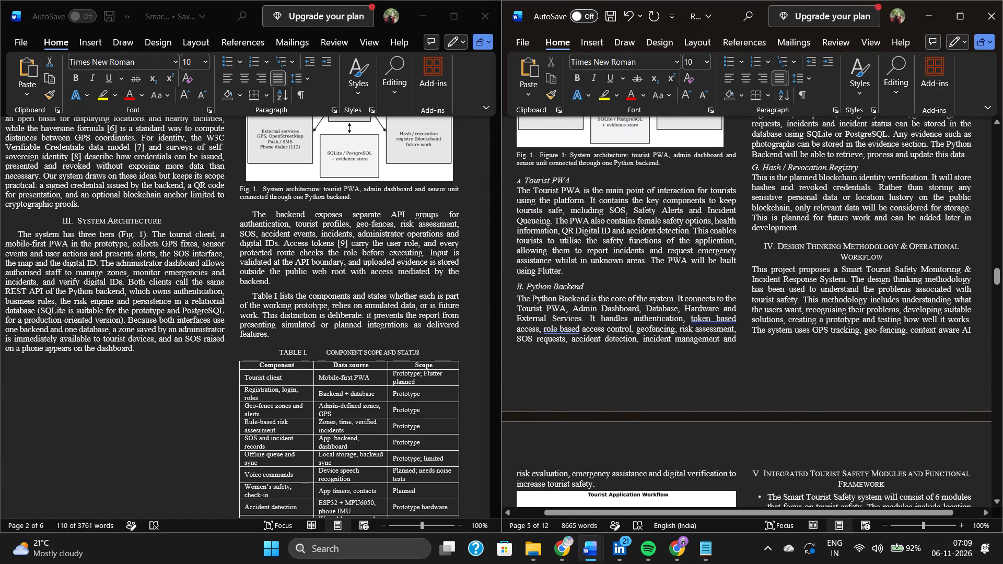
pyautogui.scroll(1, 654, 356)
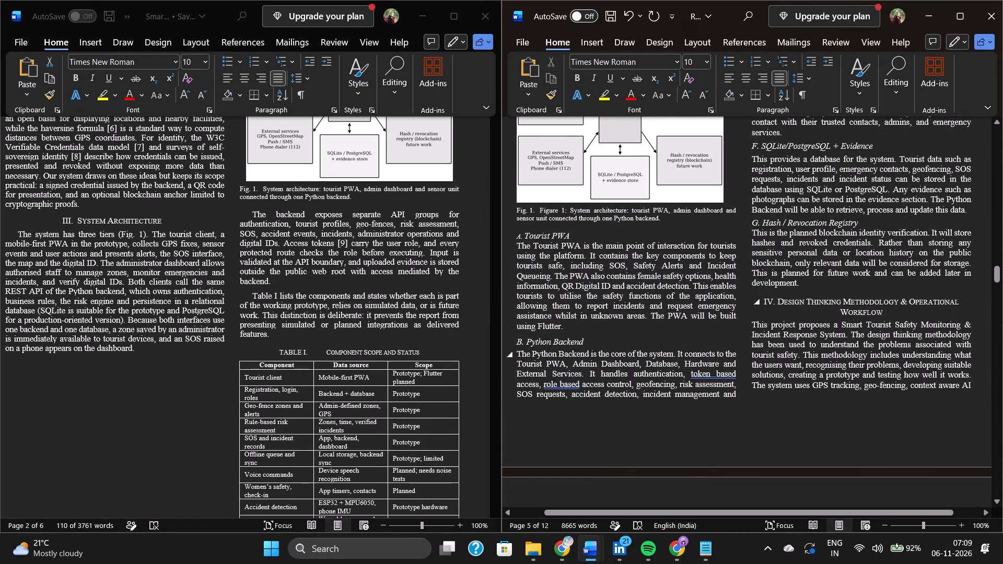
pyautogui.click(822, 288)
pyautogui.click(799, 286)
pyautogui.scroll(-1, 421, 358)
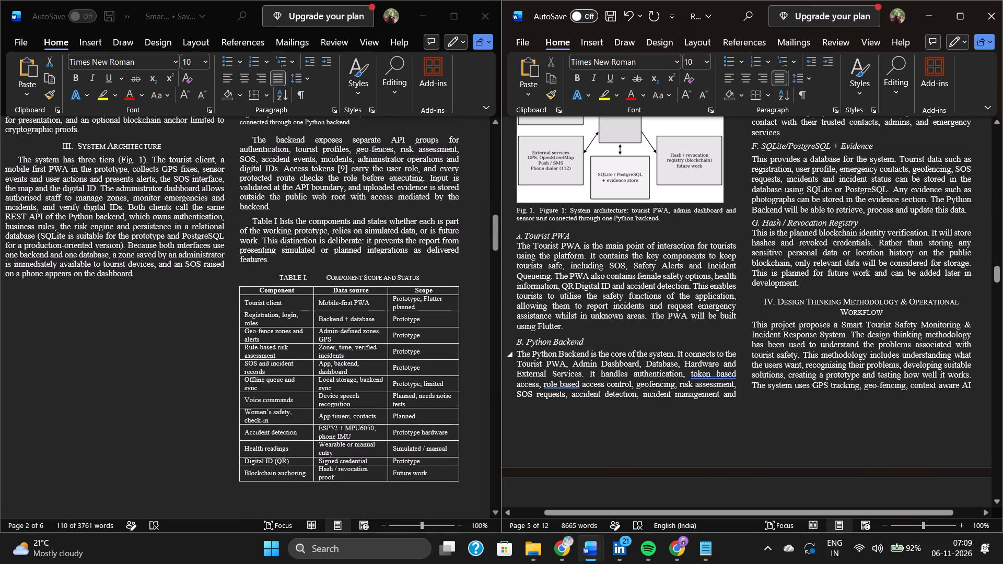
pyautogui.press('Return')
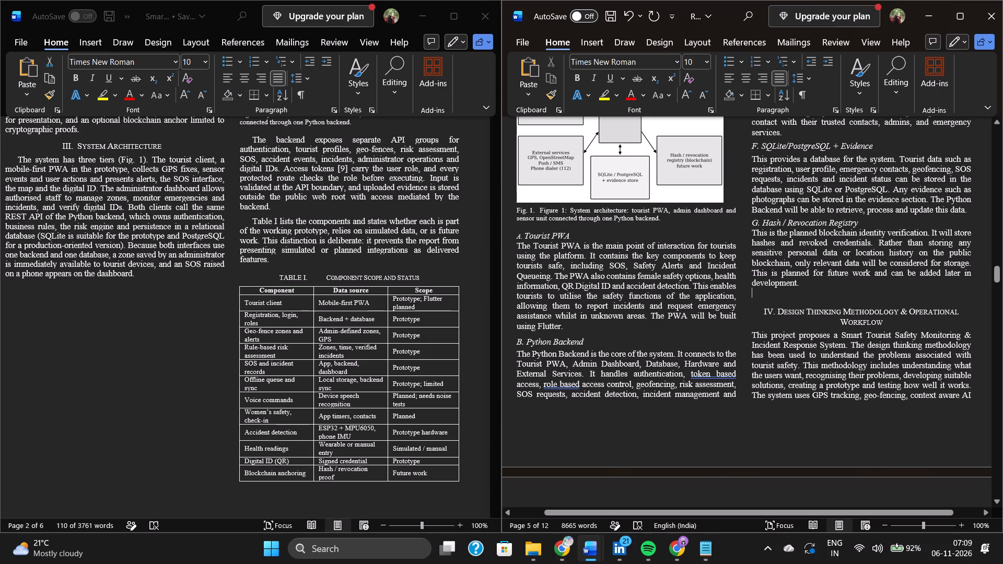
pyautogui.press('v')
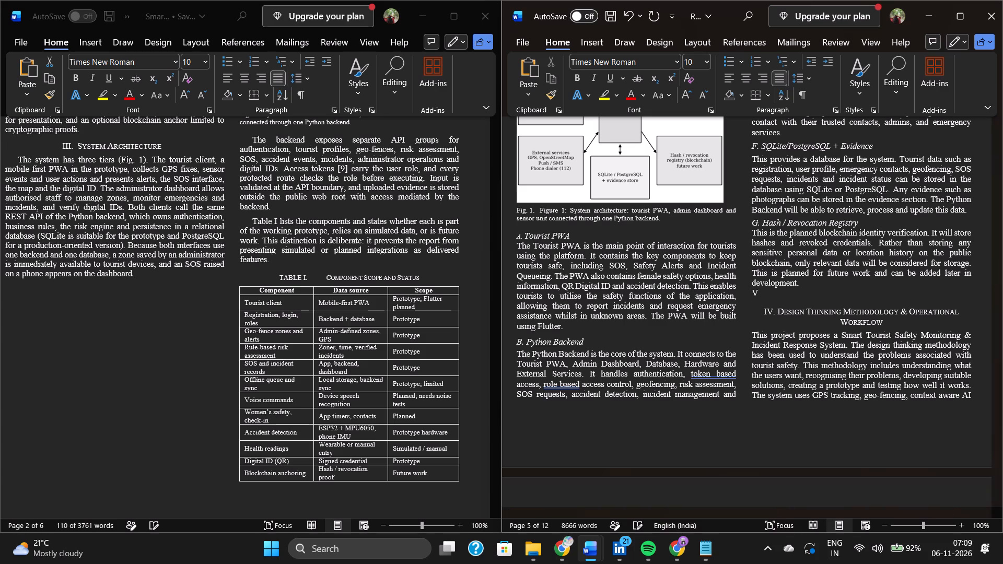